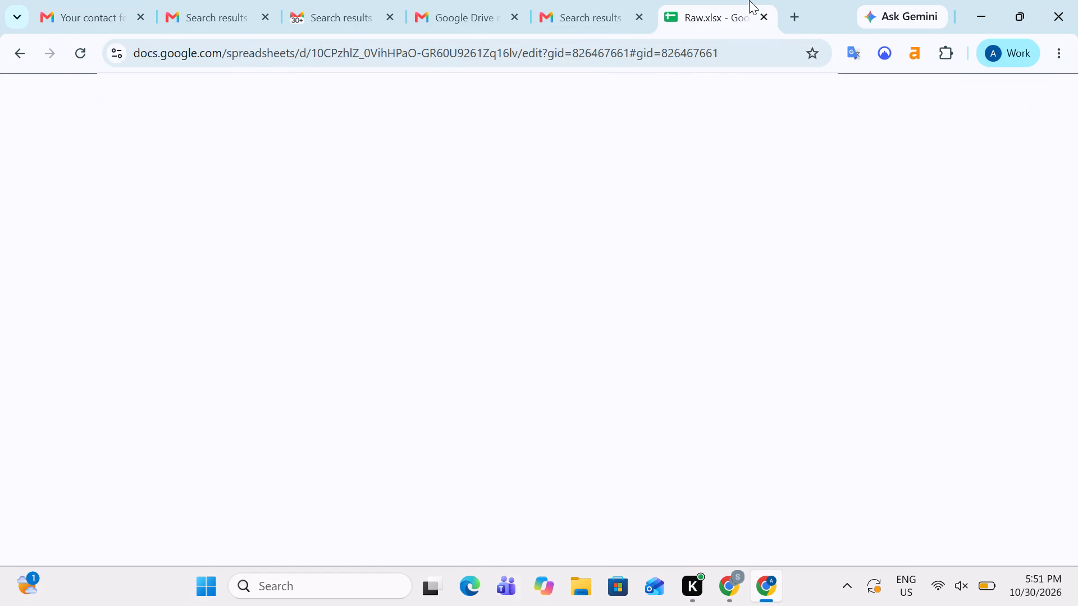
key(Right)
key(Right)
key(Right)
key(Right)
key(Right)
key(Right)
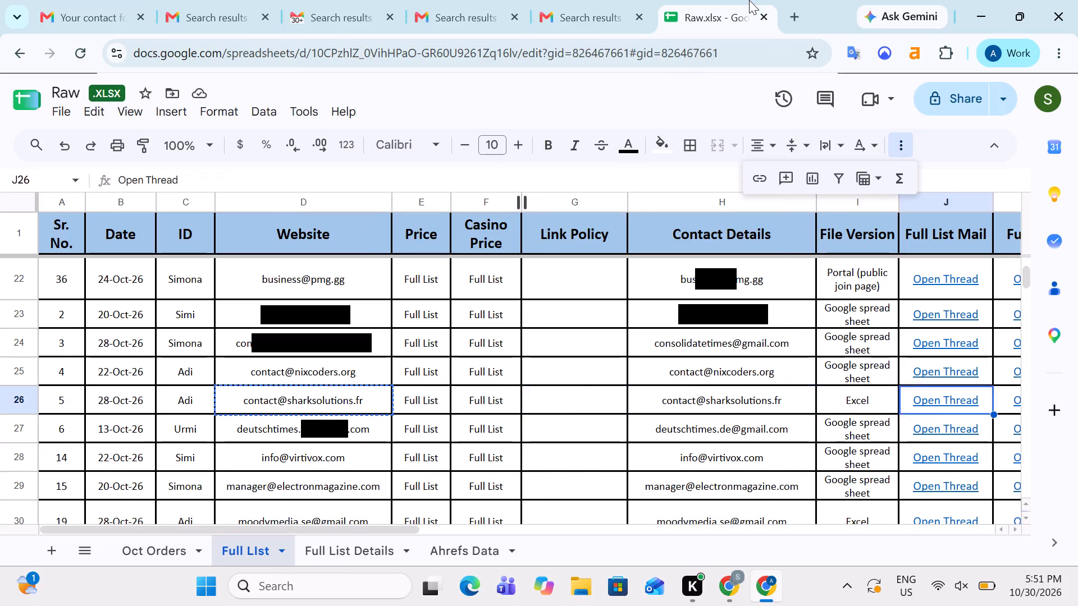
key(Right)
key(Right)
key(Right)
key(Right)
key(Right)
key(Right)
key(Left)
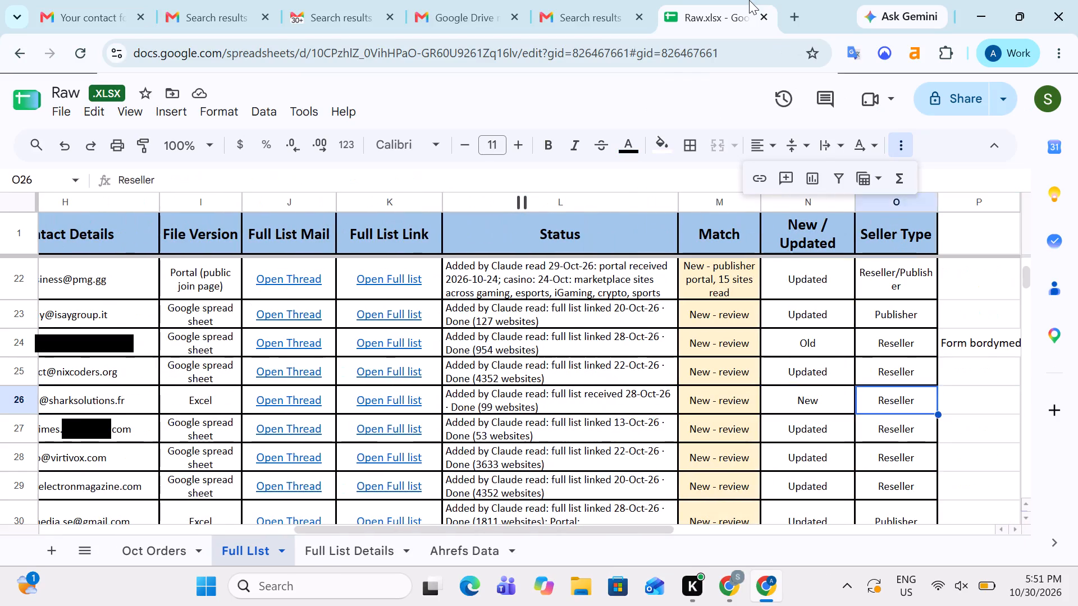
key(Left)
key(Right)
key(Right)
key(Right)
key(Left)
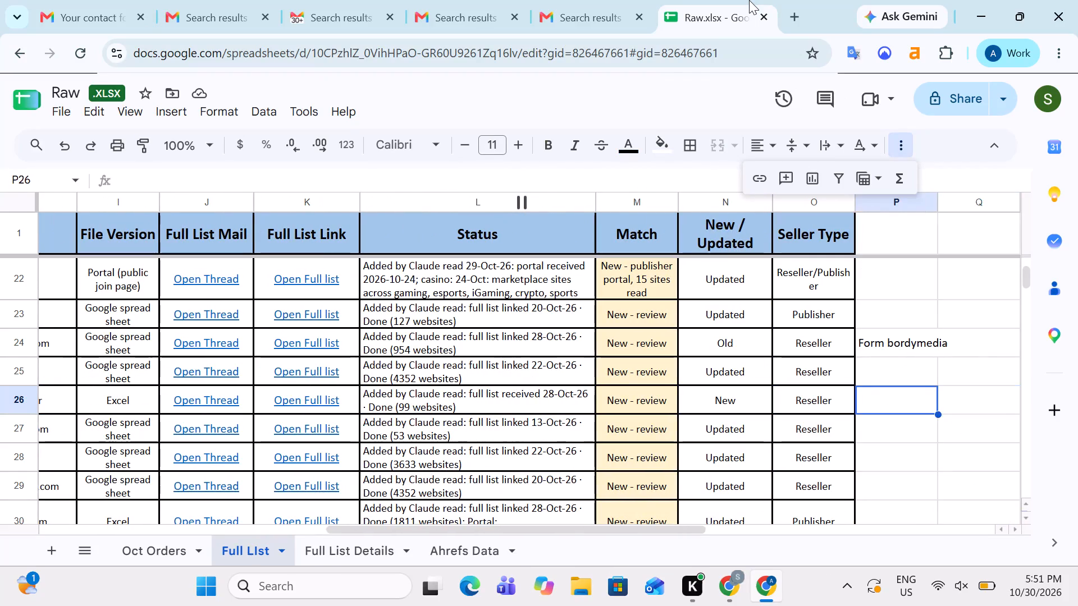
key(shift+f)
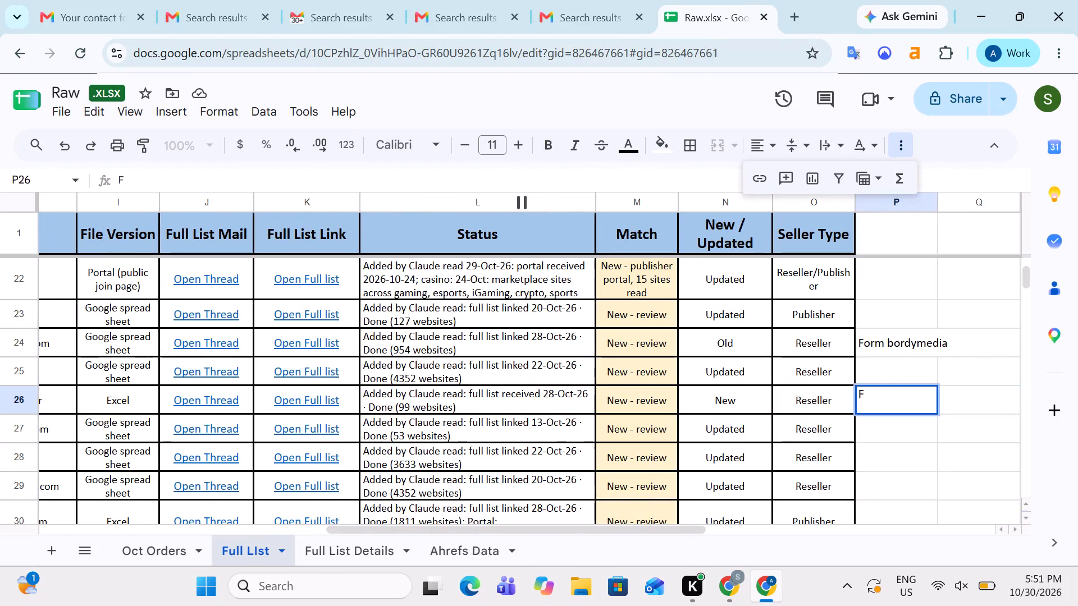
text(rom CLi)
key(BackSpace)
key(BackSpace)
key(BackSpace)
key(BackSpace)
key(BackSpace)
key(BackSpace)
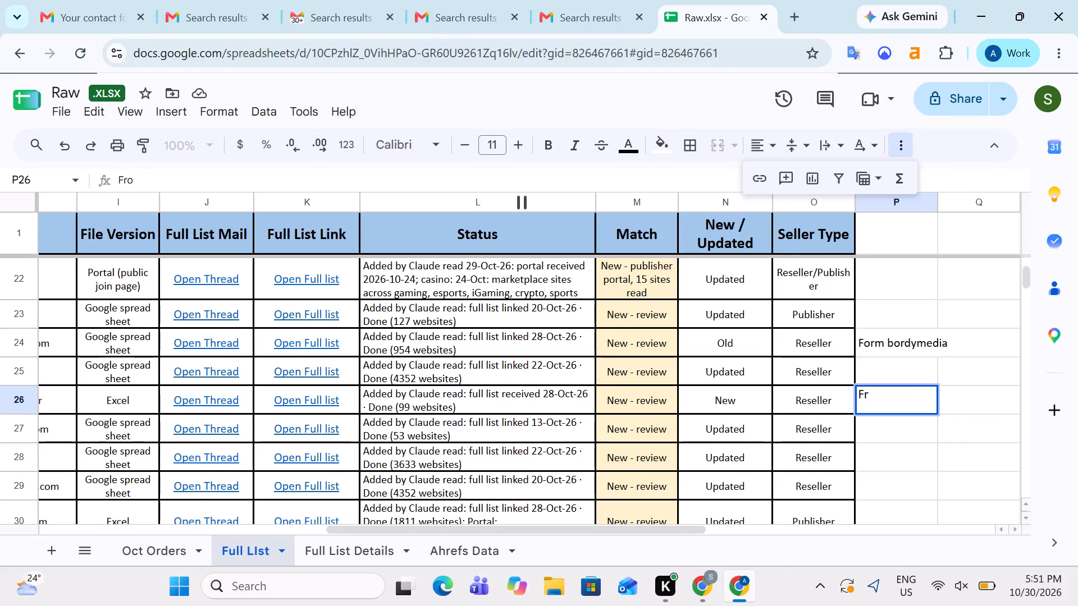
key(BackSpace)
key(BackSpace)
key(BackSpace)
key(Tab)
Copy the Deutschtimes contact address from the Website column, in the row directly below SharkSolutions.
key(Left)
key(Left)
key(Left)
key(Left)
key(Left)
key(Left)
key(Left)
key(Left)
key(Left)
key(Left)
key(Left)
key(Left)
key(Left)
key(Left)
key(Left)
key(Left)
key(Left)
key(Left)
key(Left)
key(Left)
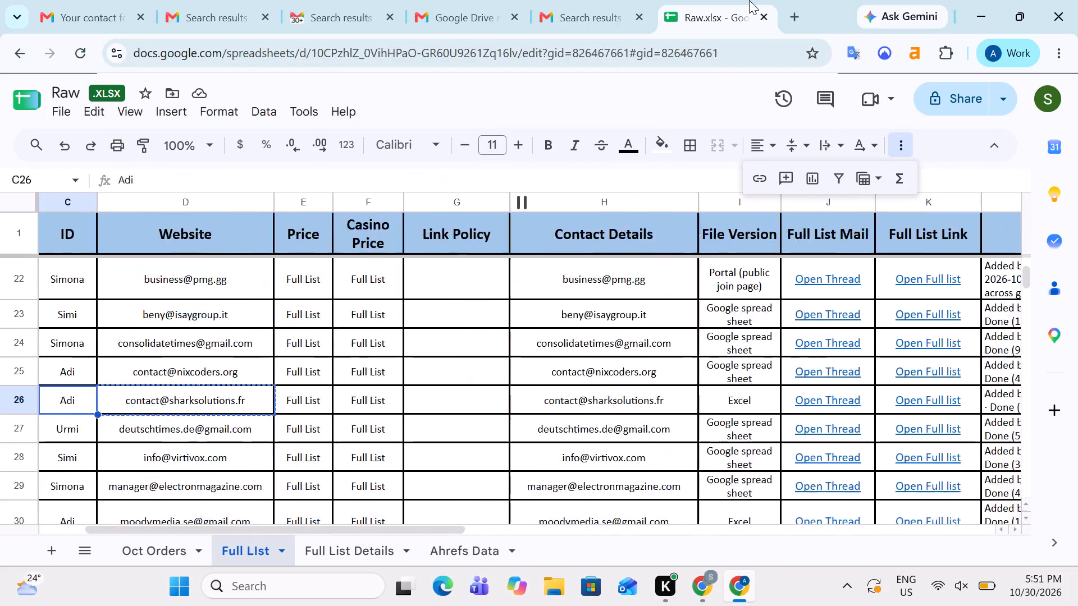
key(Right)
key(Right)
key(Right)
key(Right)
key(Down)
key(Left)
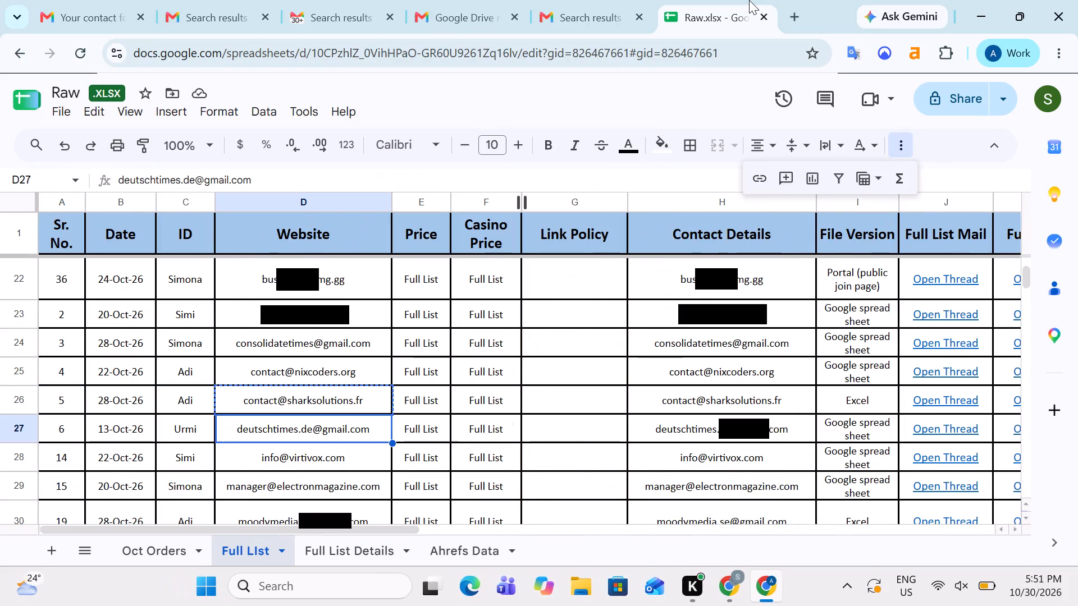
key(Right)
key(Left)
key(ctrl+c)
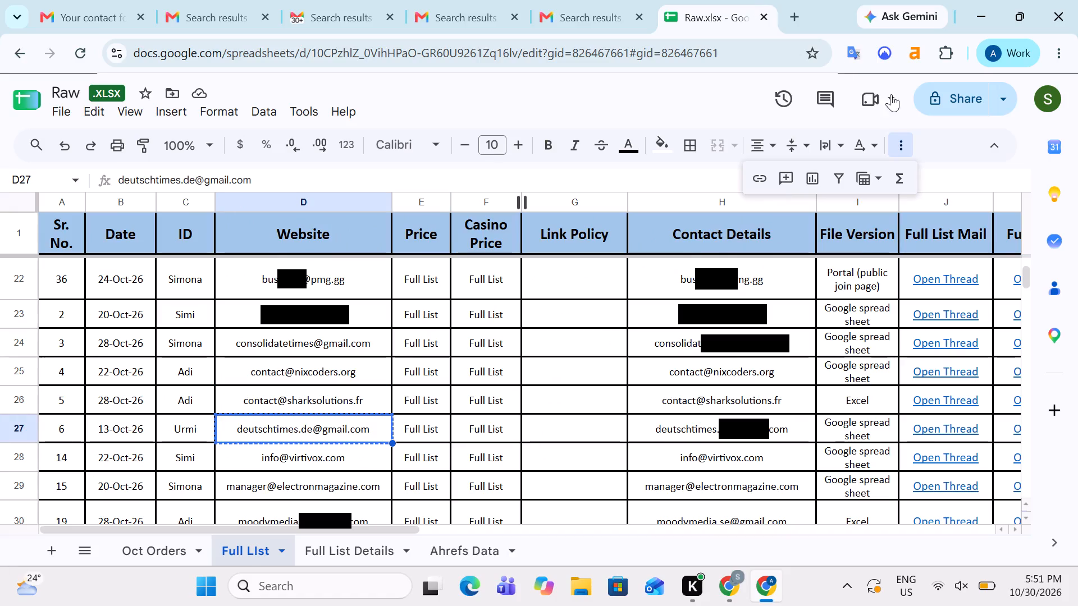
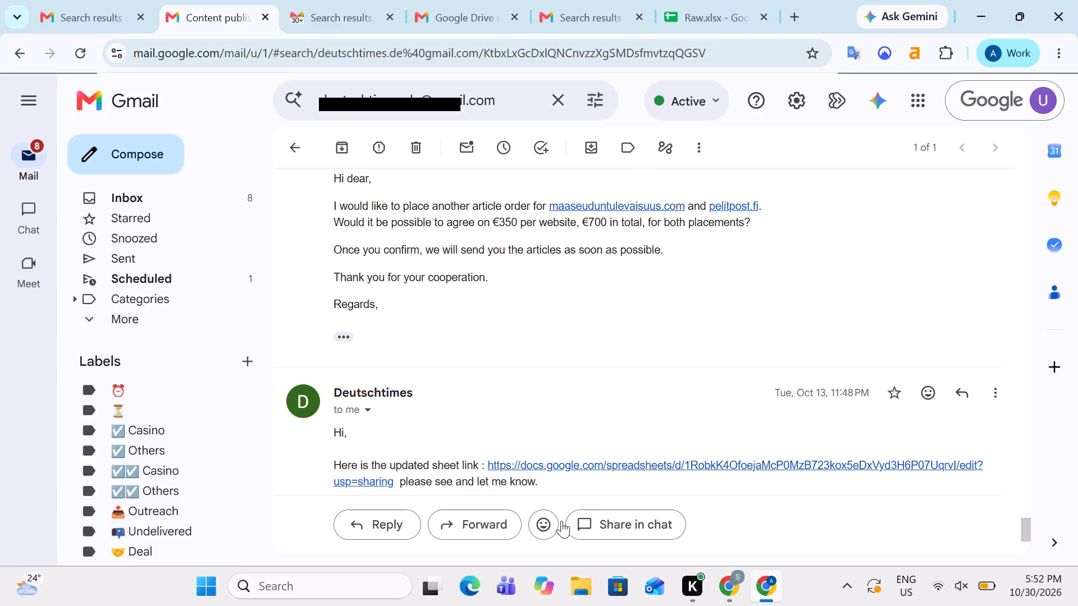
Open the updated sheet linked in the Deutschtimes email, examine its sites, languages and casino link prices, and close it.
click(591, 471)
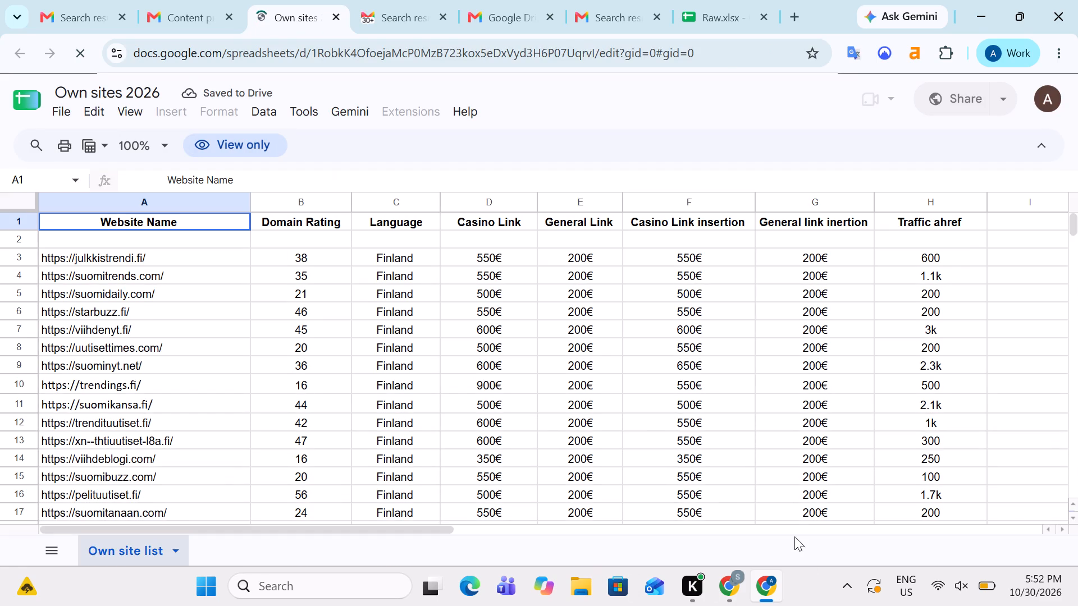
scroll(449, 425, down, 6)
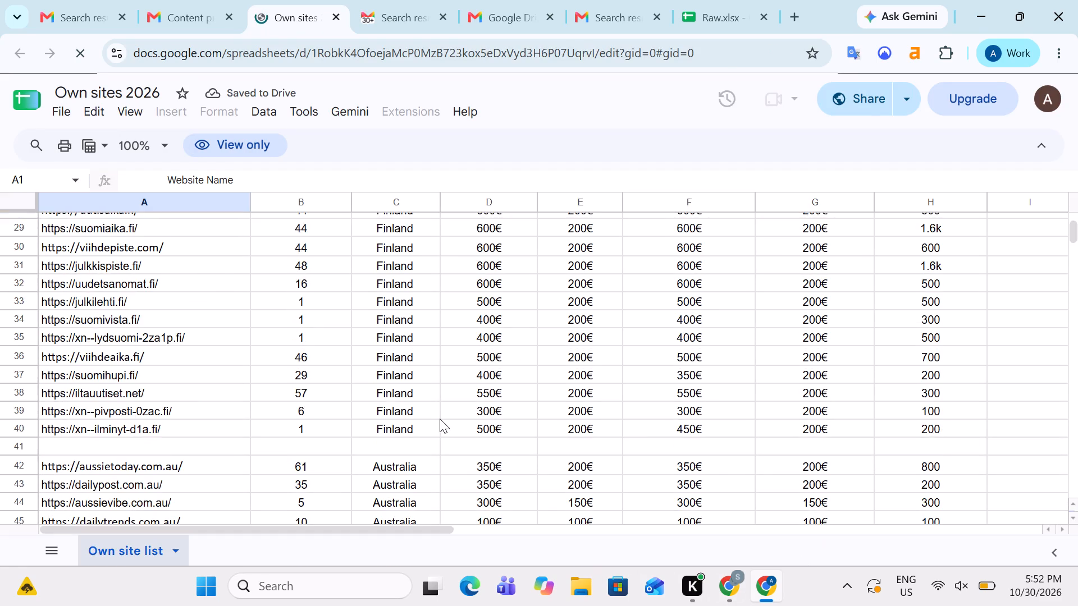
scroll(442, 417, down, 11)
scroll(442, 417, up, 6)
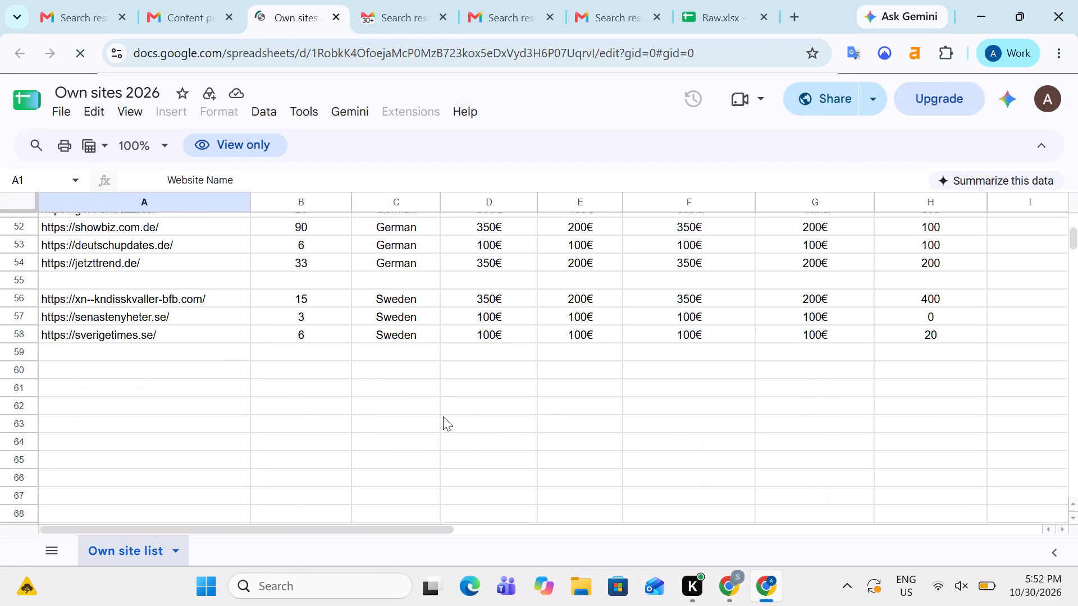
scroll(443, 416, up, 13)
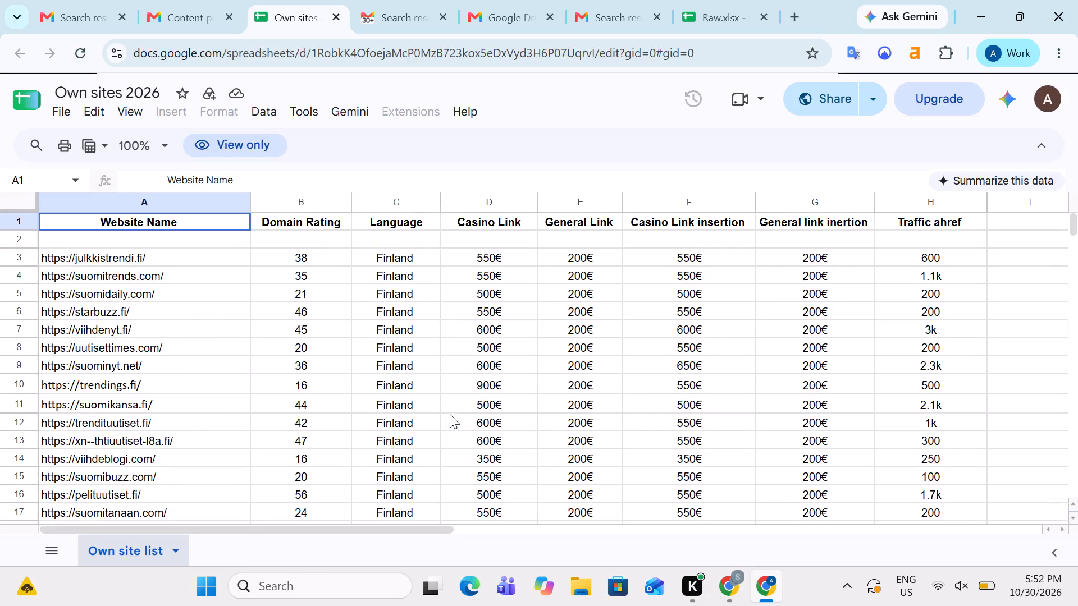
scroll(450, 414, up, 4)
click(334, 20)
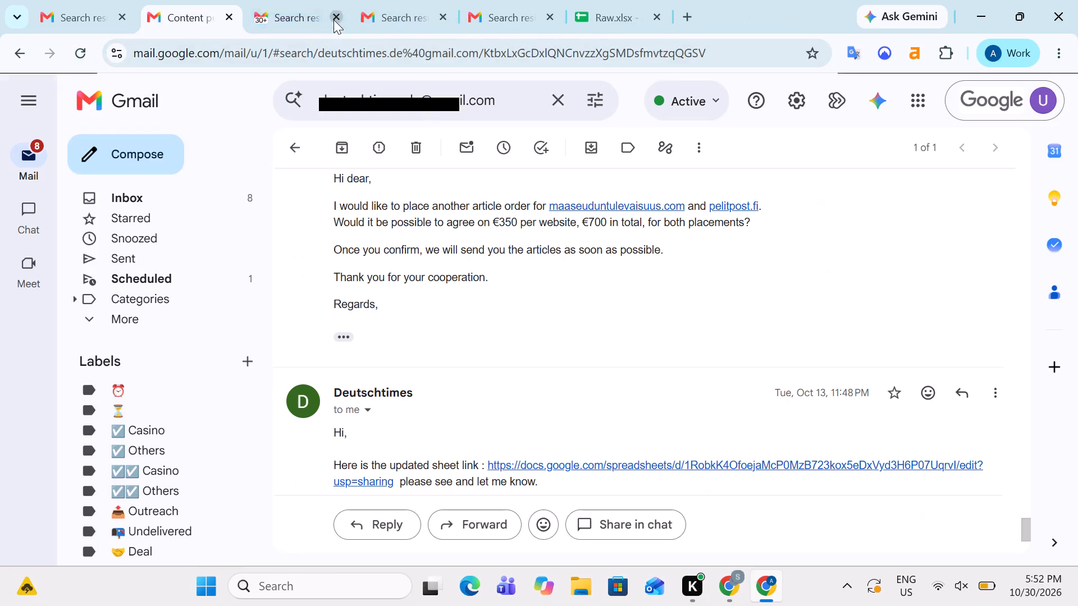
Set Seller Type to Publisher in the Deutschtimes row of Raw.xlsx's Full List sheet.
click(610, 0)
key(Right)
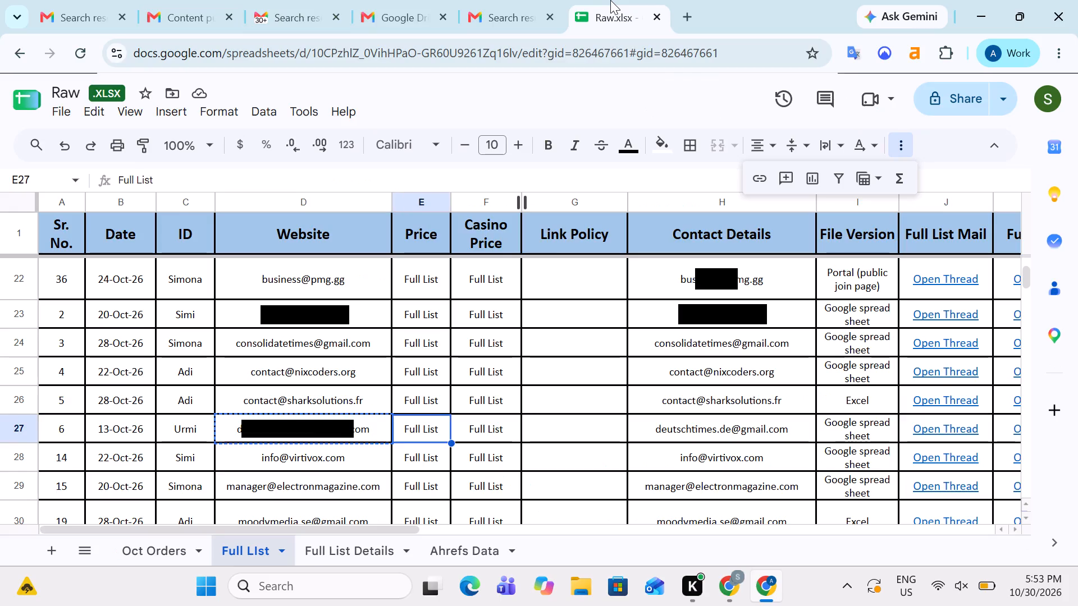
key(Right)
key(Right)
key(Right)
key(Right)
key(Right)
key(Right)
key(Right)
key(Right)
key(Right)
key(Right)
key(Right)
key(Right)
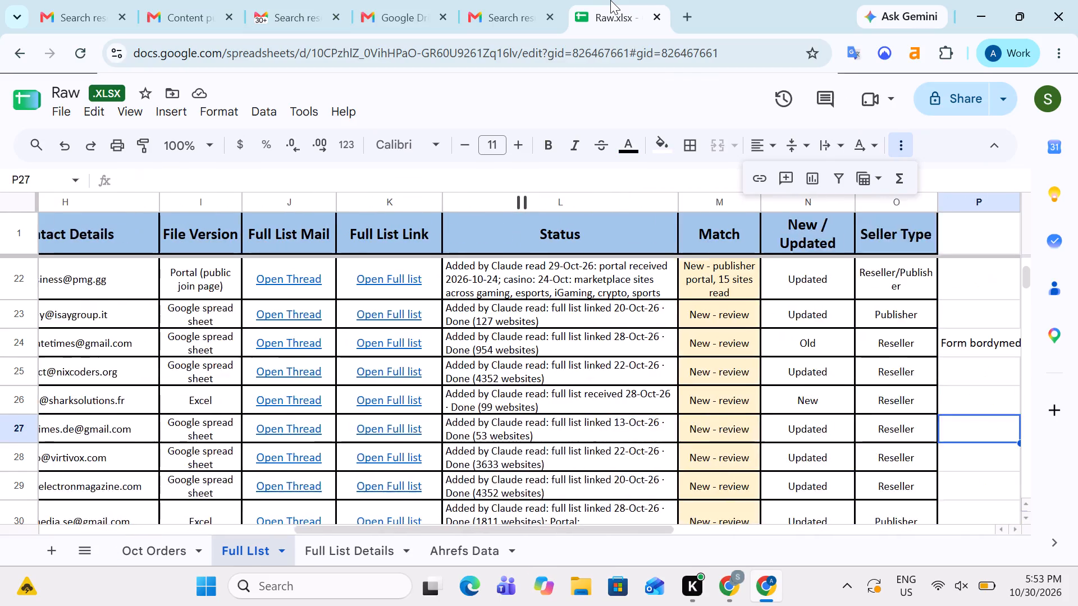
key(Left)
key(Left)
key(Right)
key(Left)
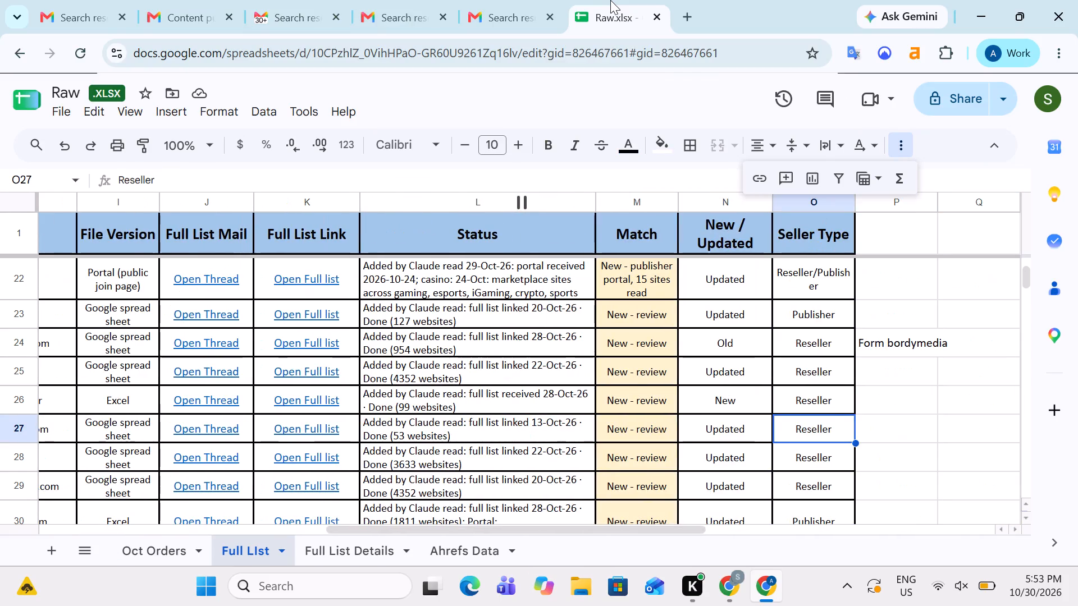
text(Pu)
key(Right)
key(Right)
Copy the Virtivox contact address from the Website column, in the row directly below Deutschtimes.
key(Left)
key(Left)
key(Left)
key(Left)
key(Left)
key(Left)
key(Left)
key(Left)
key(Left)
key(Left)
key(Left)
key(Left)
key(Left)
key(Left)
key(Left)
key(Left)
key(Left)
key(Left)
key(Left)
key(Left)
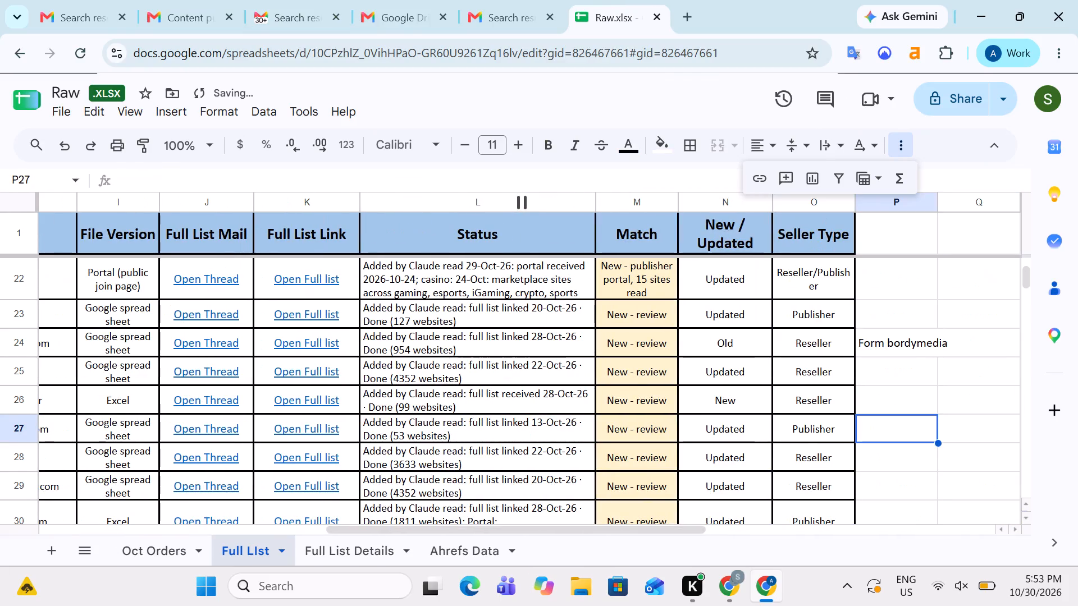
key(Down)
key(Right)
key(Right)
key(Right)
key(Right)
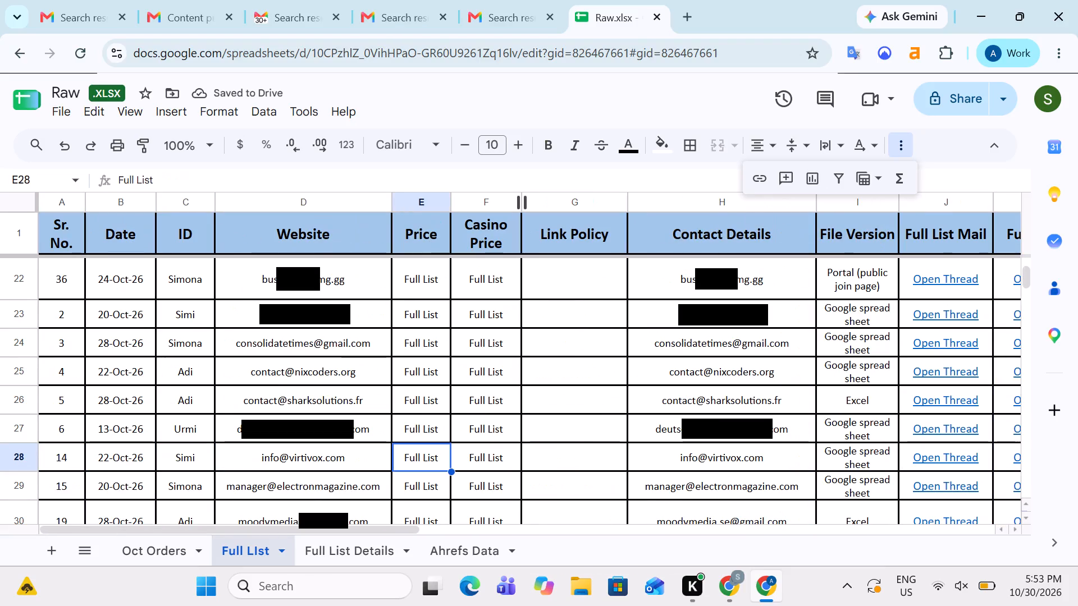
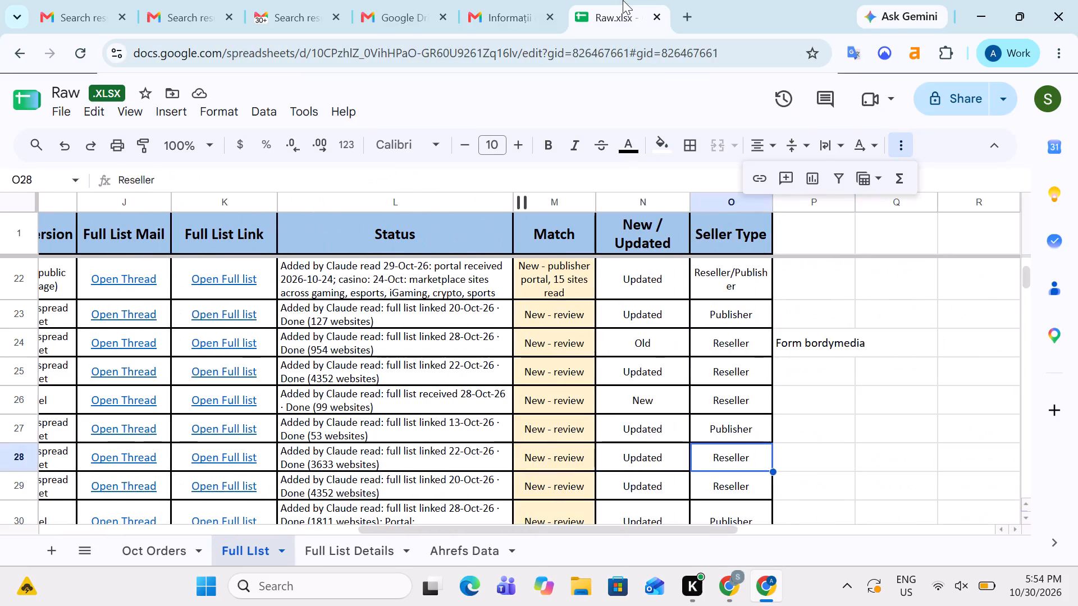
Set the Seller Type of the Virtivox vendor in row 28 to Reseller/Publisher.
key(Return)
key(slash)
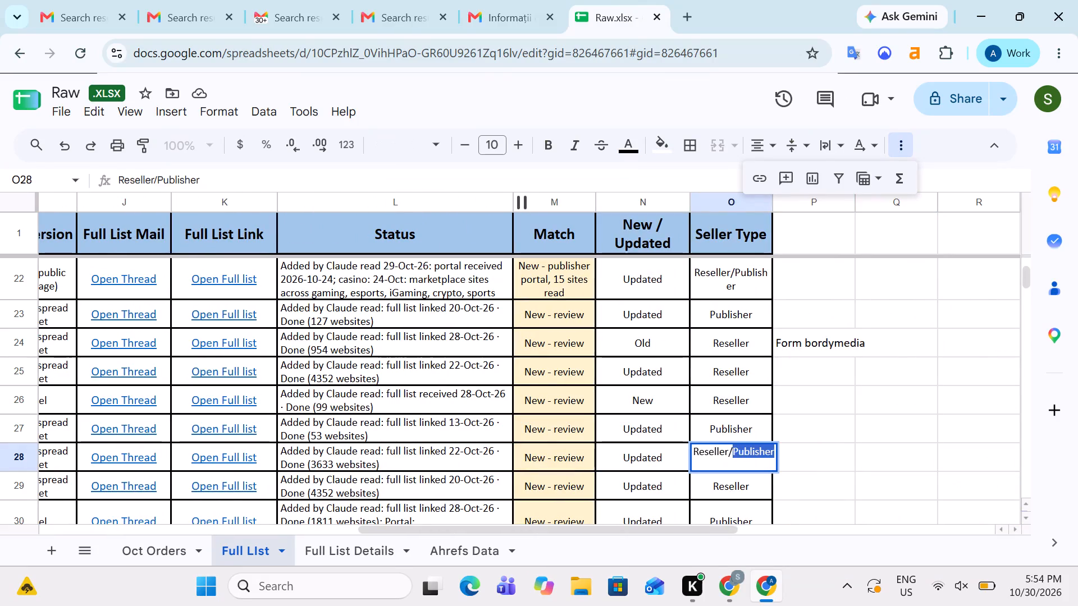
key(Tab)
Copy the electronmagazine.com contact address from the Website column of row 29 in the Full List.
key(Left)
key(Down)
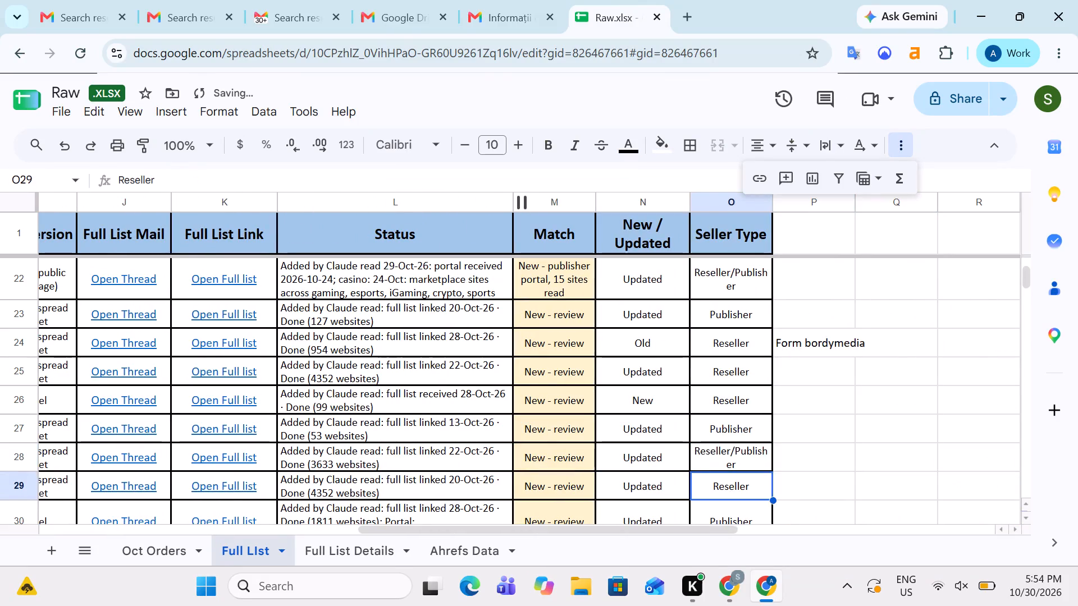
key(Right)
key(Left)
key(Left)
key(Left)
key(Left)
key(Left)
key(Left)
key(Left)
key(Left)
key(Left)
key(Left)
key(Left)
key(Left)
key(Left)
key(Left)
key(Left)
key(Left)
key(Left)
key(Left)
key(Left)
key(Left)
key(Right)
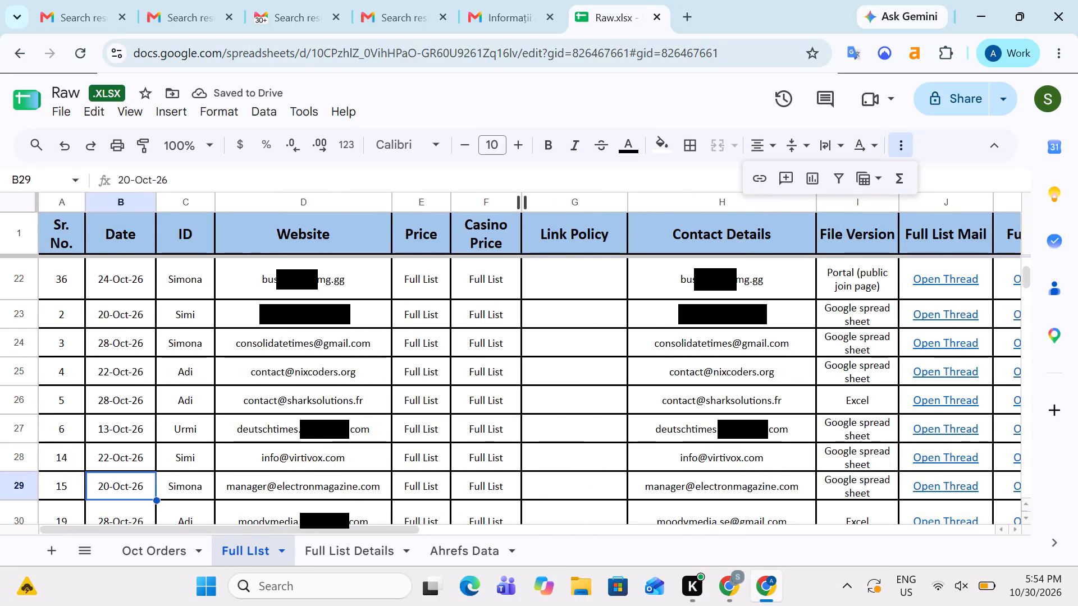
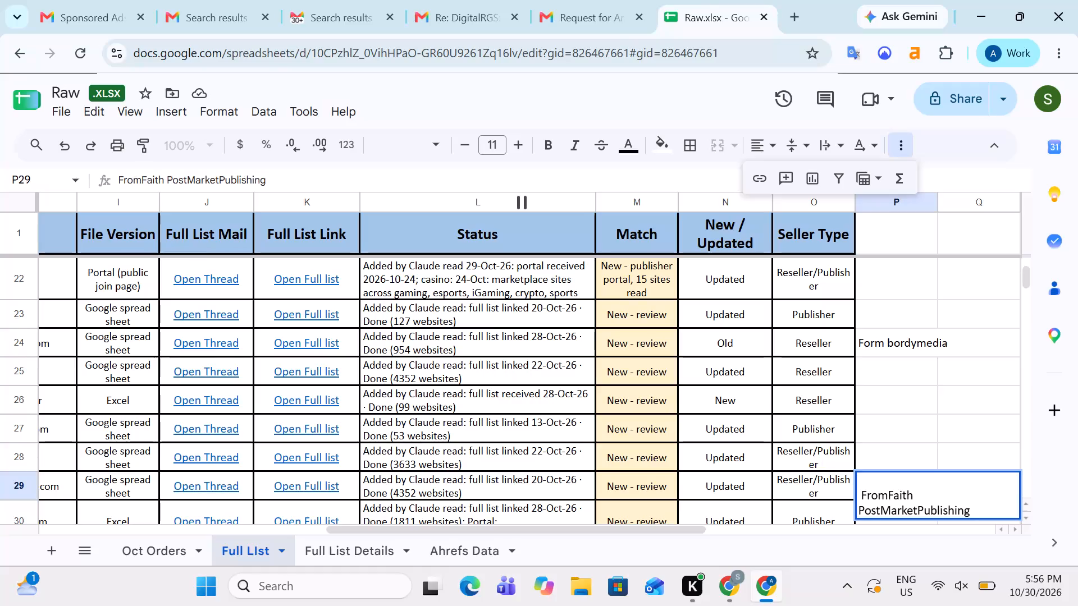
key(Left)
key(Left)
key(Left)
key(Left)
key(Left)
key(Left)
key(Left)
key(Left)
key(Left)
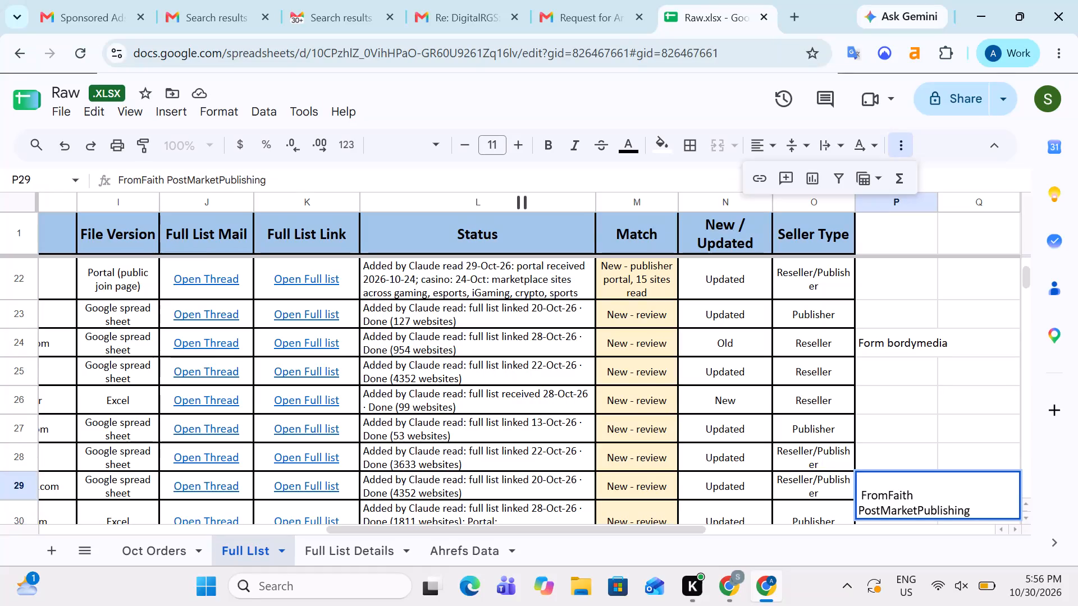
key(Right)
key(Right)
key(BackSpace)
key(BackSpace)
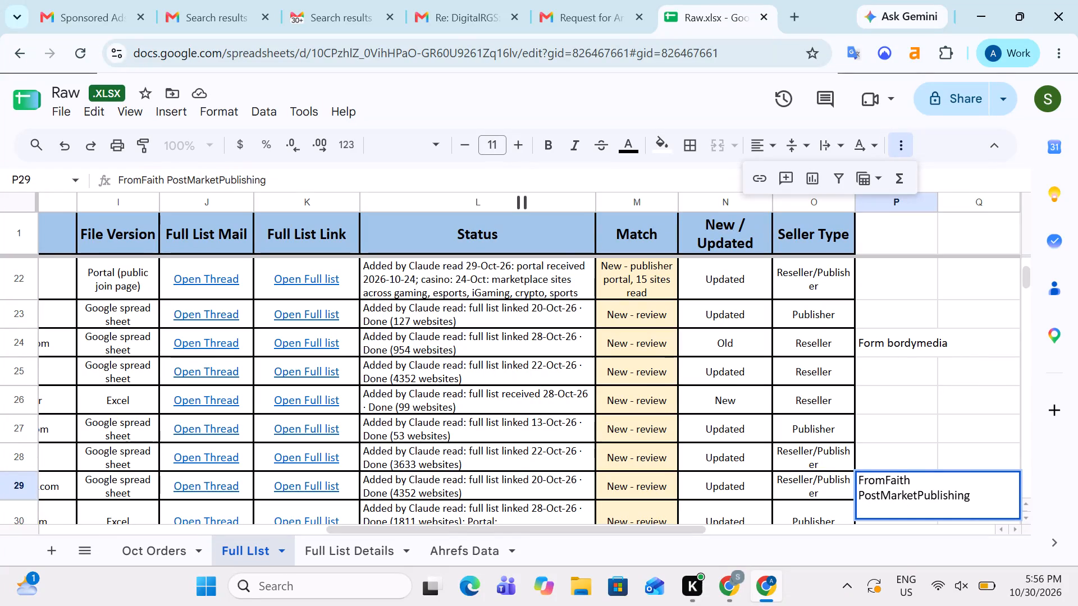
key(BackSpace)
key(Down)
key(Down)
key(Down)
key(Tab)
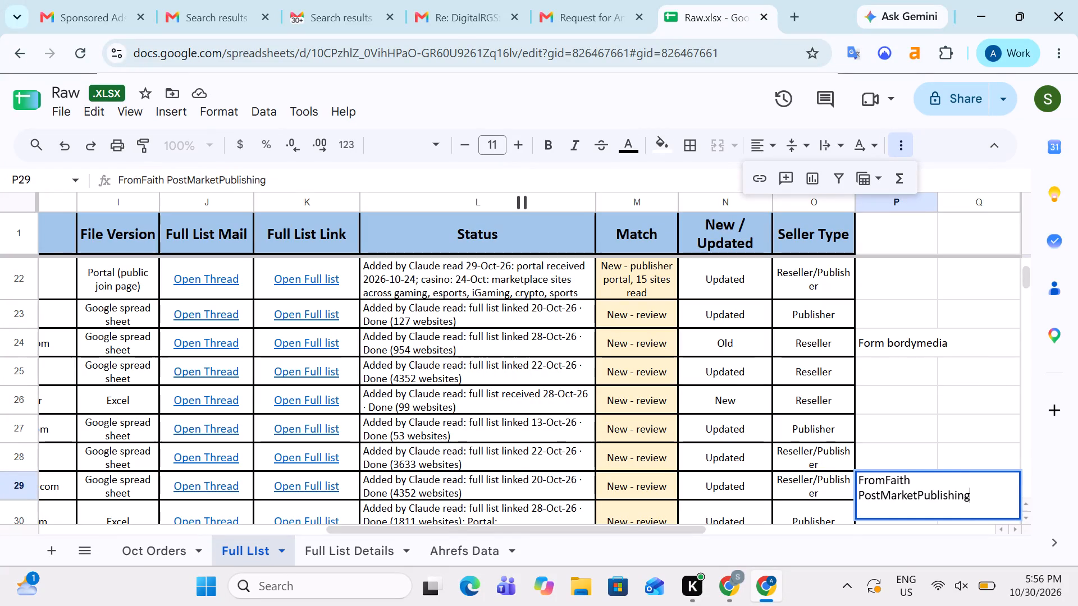
Insert the missing space in the electronmagazine.com row's note so it reads "From Faith PostMarketPublishing".
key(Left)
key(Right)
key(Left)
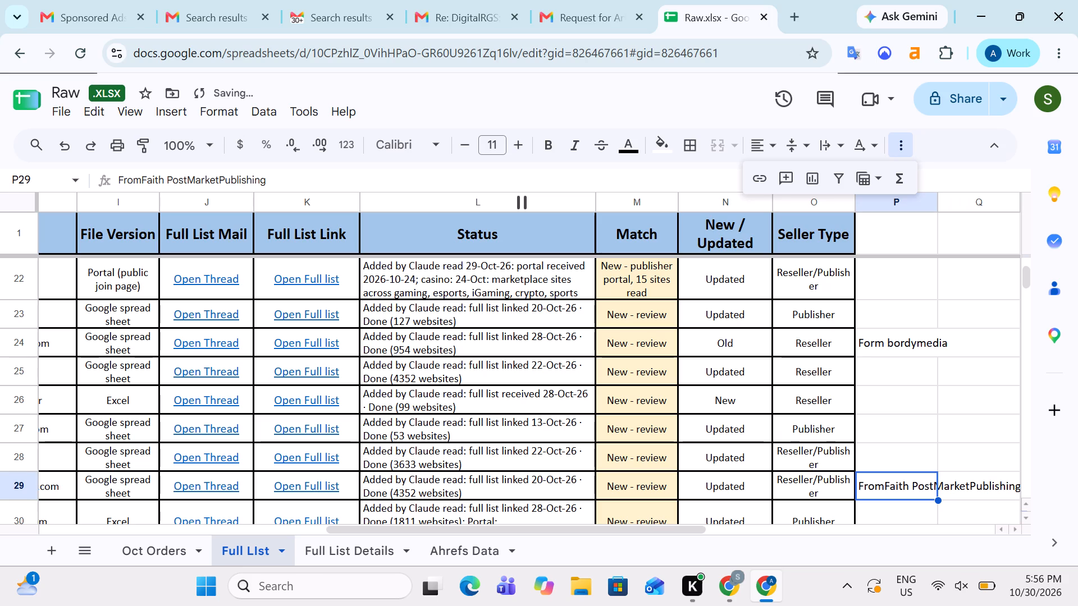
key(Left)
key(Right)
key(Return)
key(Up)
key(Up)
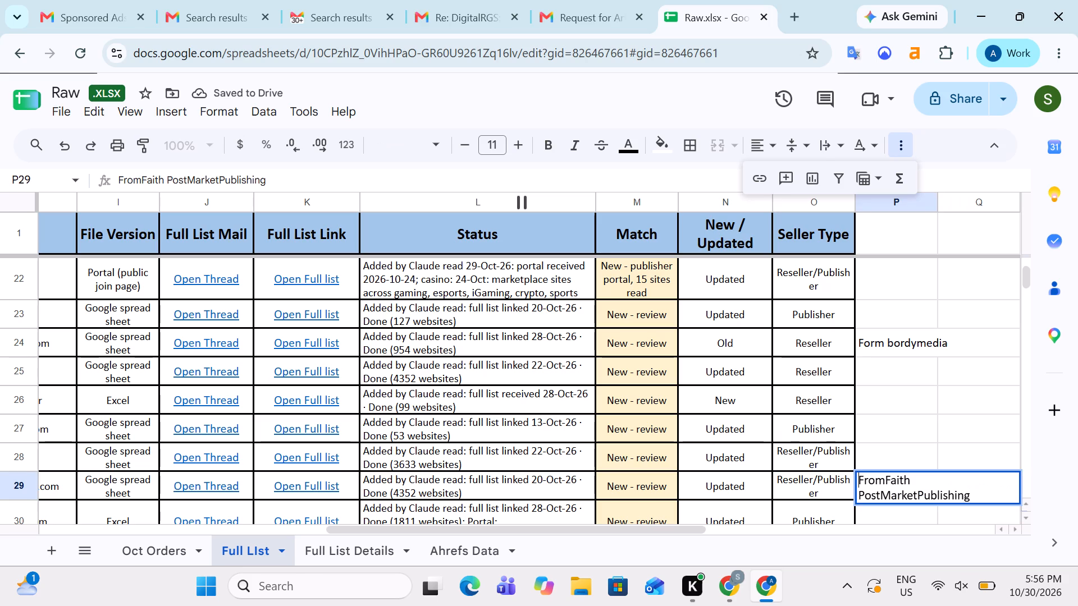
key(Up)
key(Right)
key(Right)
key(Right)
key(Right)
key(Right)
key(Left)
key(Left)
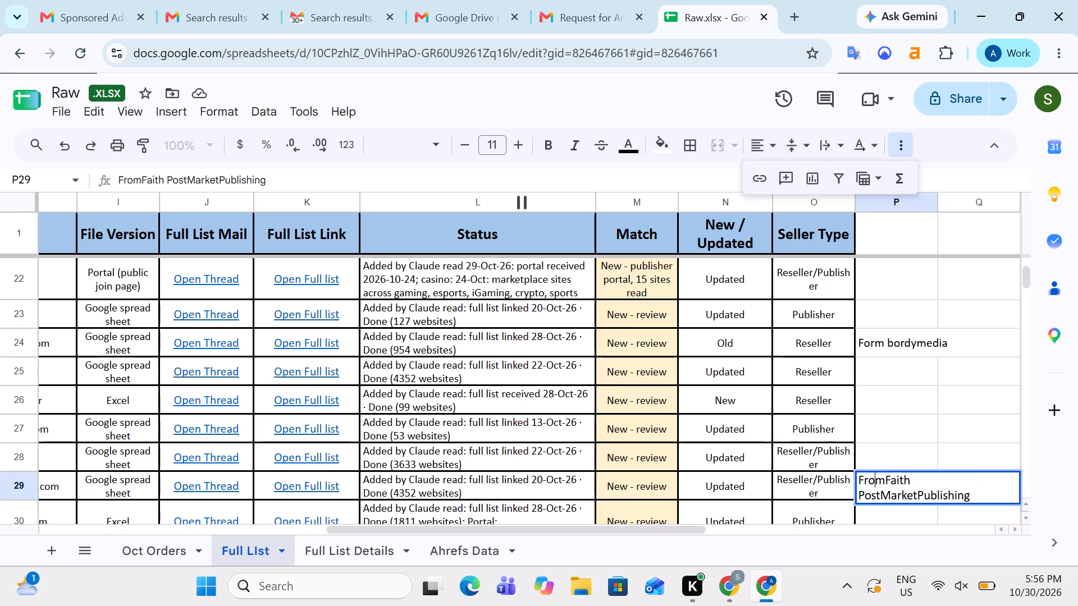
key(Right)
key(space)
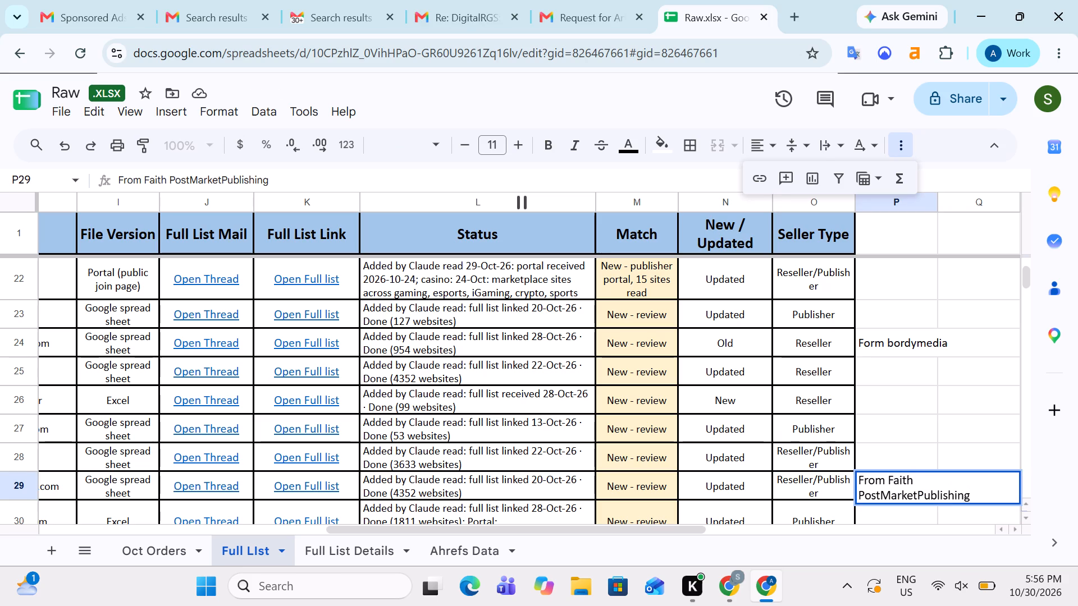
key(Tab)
Go back to the Website column and look over the vendor entries around the electronmagazine.com row.
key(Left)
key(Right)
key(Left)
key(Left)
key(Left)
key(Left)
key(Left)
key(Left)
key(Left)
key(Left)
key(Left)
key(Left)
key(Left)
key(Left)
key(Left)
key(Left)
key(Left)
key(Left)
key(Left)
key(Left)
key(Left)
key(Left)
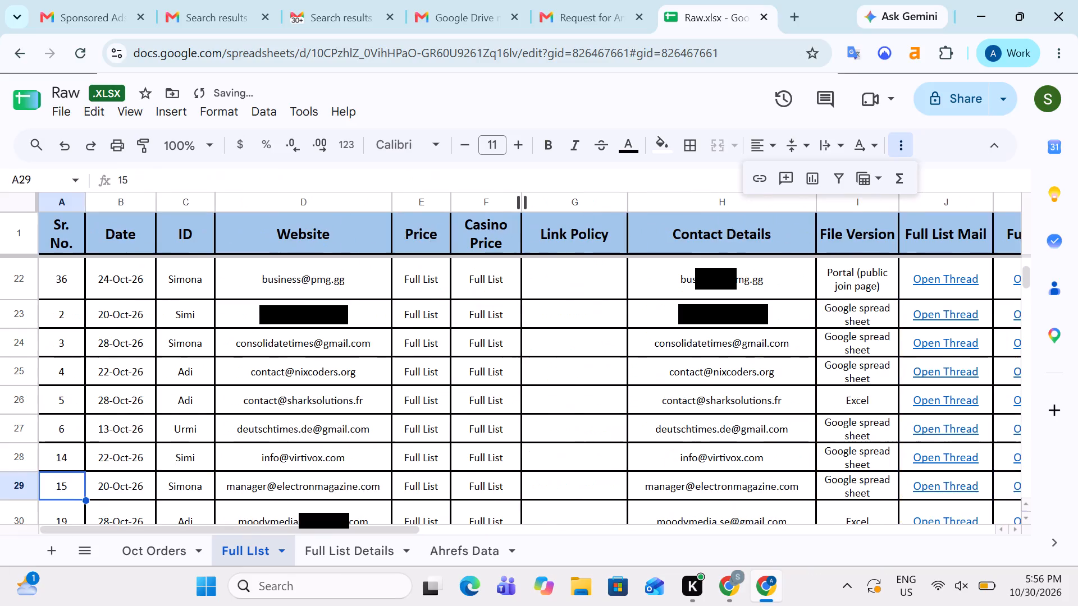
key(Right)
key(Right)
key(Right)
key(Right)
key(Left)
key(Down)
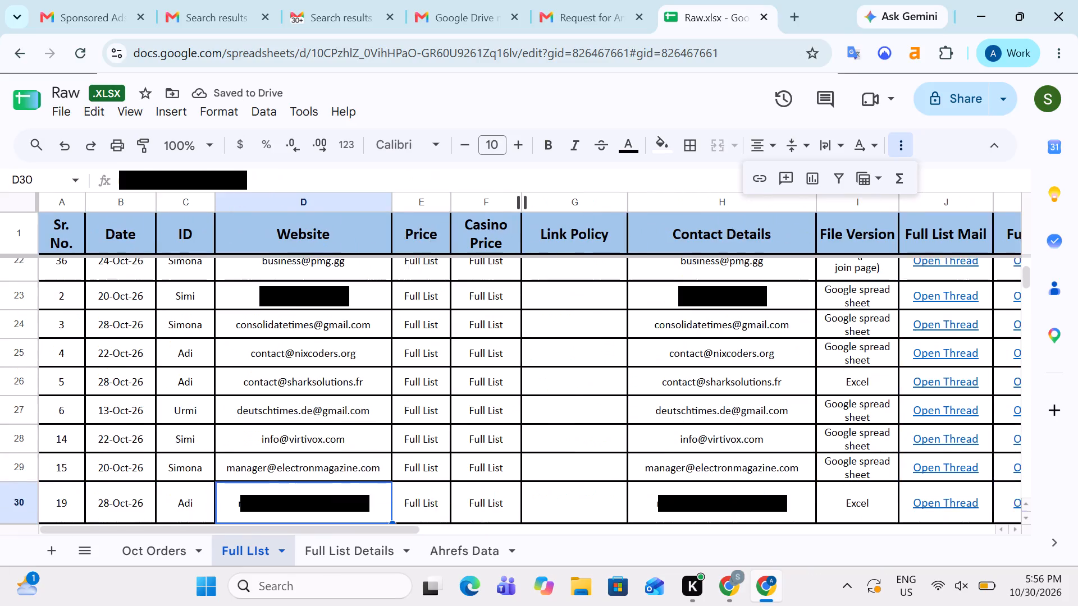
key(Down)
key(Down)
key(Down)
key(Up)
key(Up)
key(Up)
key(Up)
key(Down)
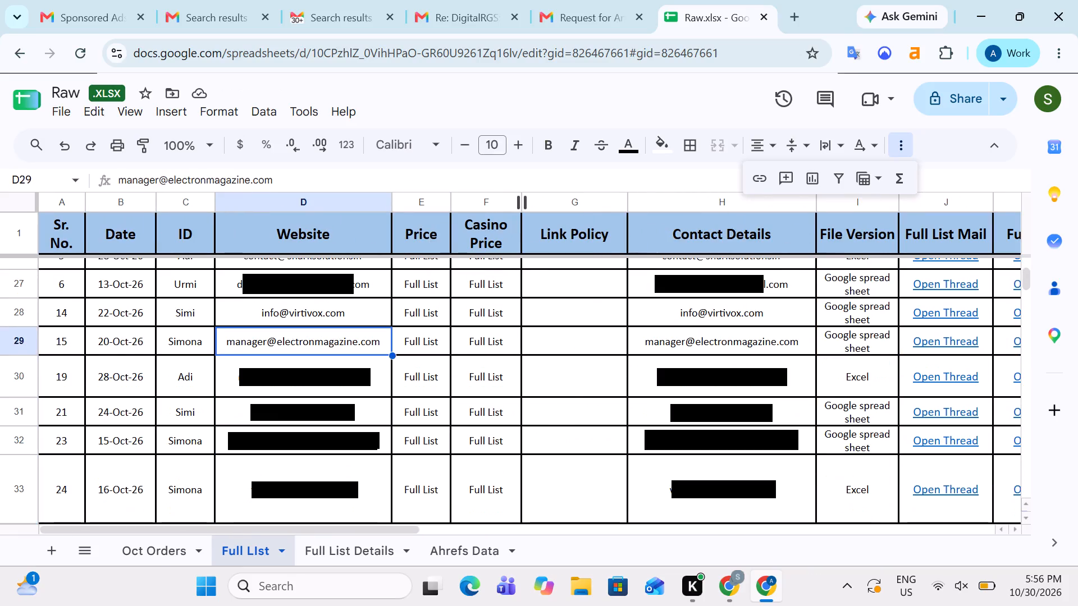
Review row 30 of the full list across to its Match, New / Updated and Seller Type entries.
key(Right)
key(Right)
key(Right)
key(Right)
key(Right)
key(Right)
key(Right)
key(Right)
key(Right)
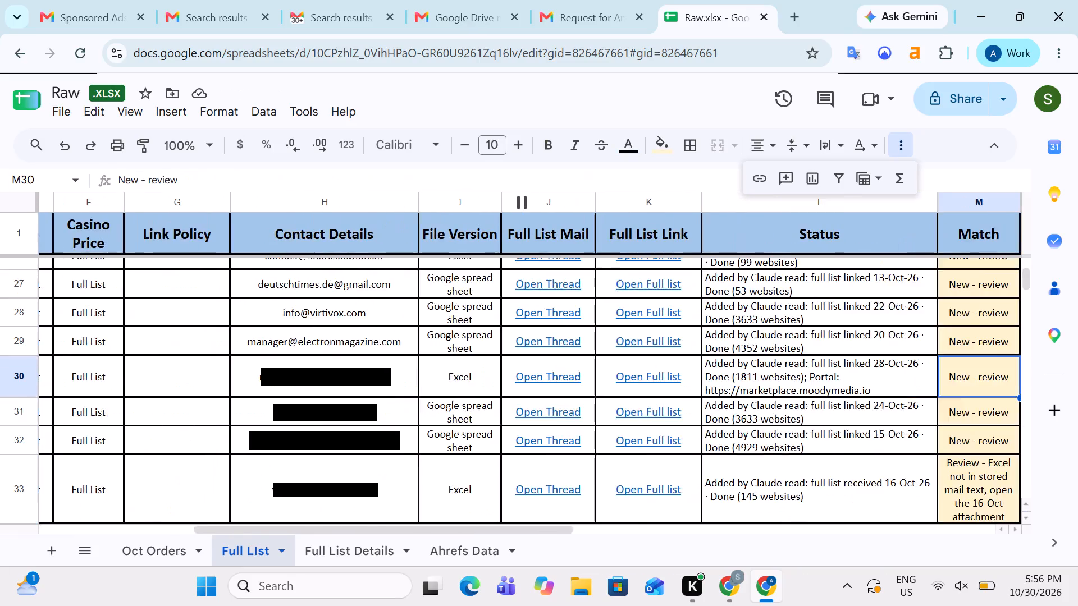
key(Right)
key(Right)
key(Left)
key(Right)
key(Right)
key(Left)
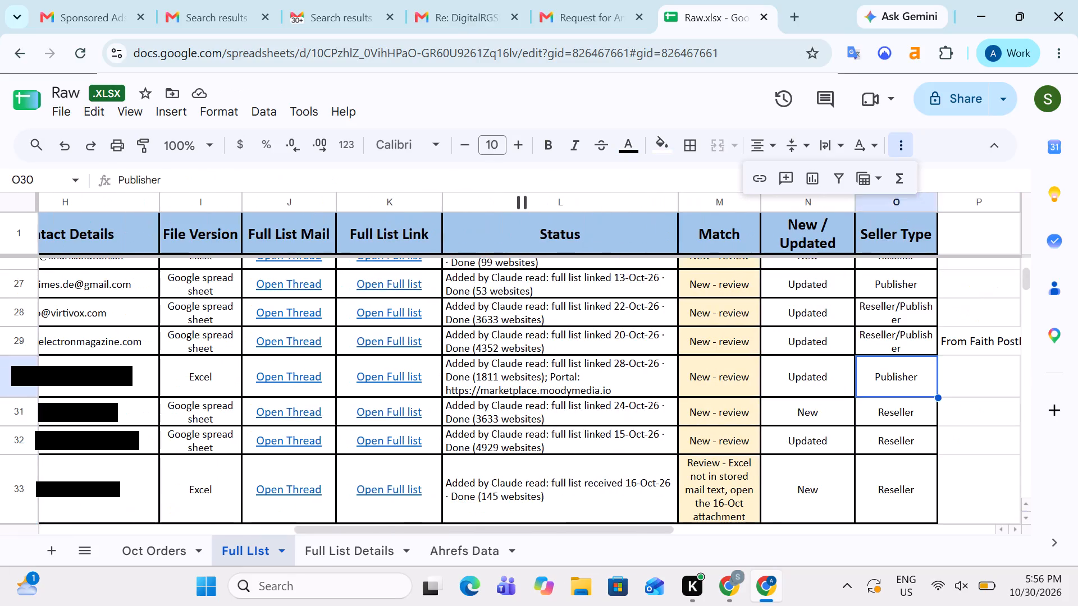
key(Left)
key(Right)
key(Right)
key(Left)
key(Left)
key(Right)
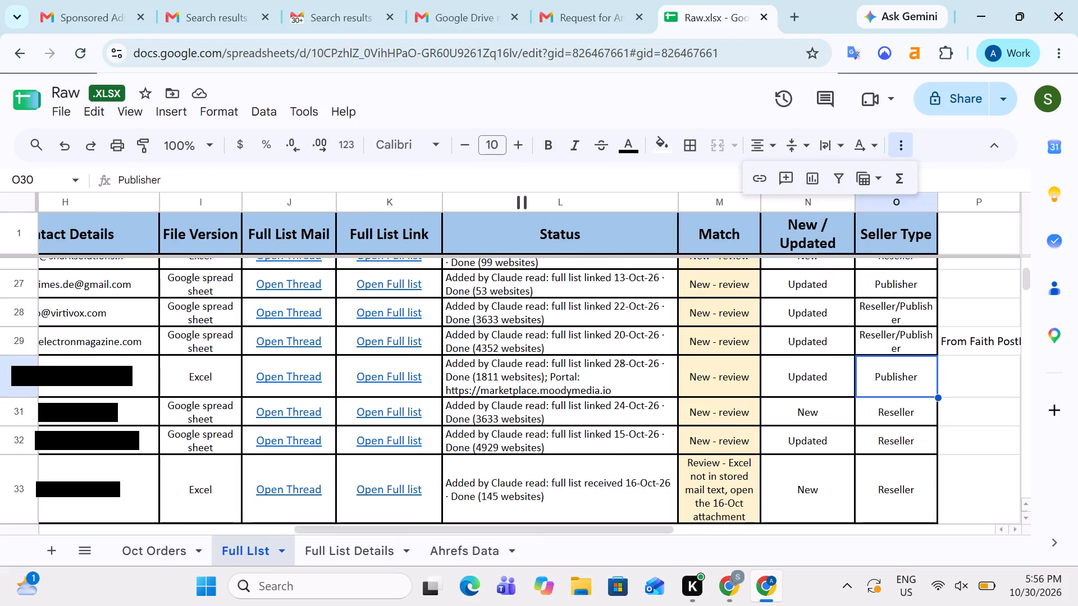
Open the Seller Type entry in row 30 for editing, with the cursor at the start of its text.
key(Return)
key(Up)
key(Right)
key(Left)
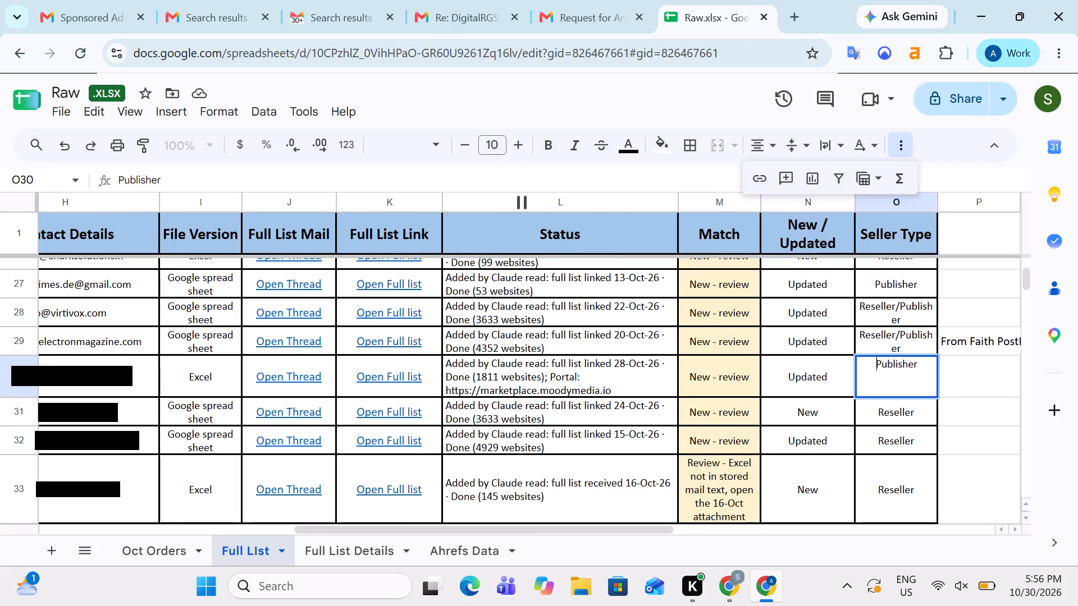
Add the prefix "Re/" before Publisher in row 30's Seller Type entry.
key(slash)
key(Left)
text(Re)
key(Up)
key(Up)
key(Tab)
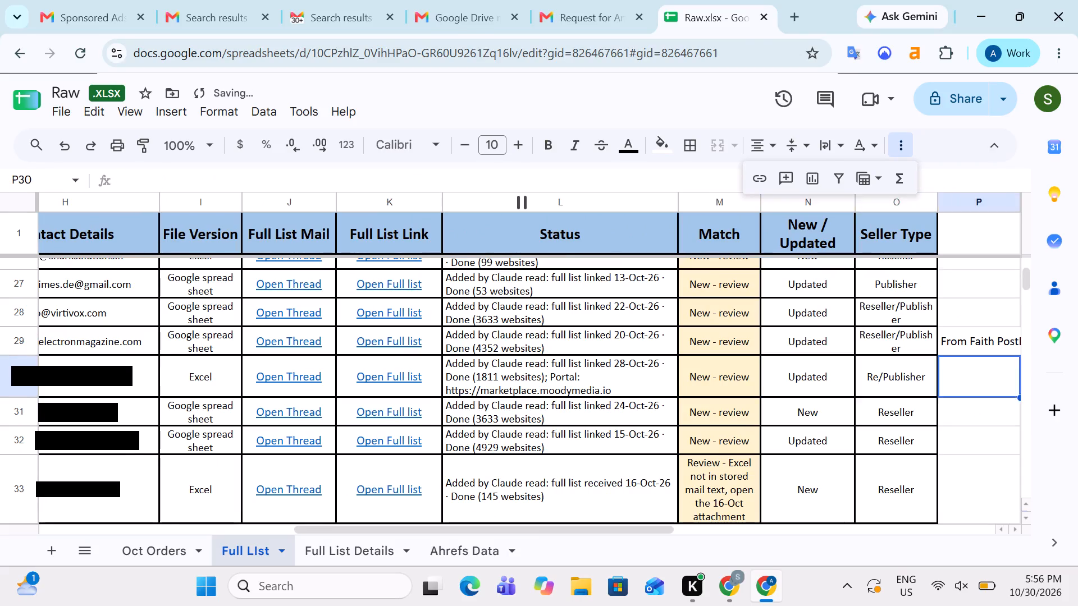
Copy the Reseller/Publisher entry from row 29 into row 30's Seller Type.
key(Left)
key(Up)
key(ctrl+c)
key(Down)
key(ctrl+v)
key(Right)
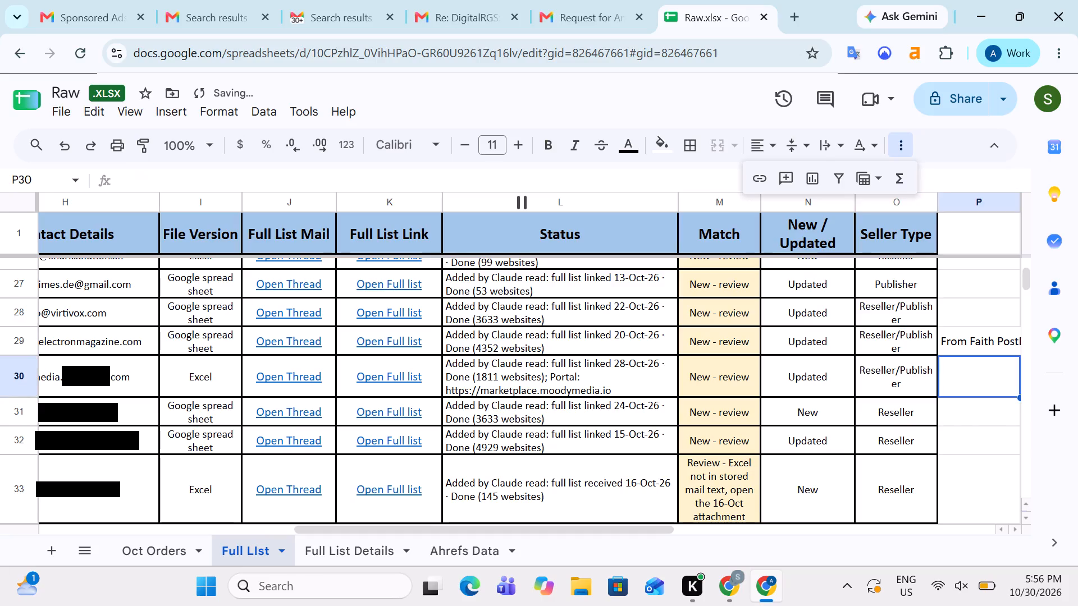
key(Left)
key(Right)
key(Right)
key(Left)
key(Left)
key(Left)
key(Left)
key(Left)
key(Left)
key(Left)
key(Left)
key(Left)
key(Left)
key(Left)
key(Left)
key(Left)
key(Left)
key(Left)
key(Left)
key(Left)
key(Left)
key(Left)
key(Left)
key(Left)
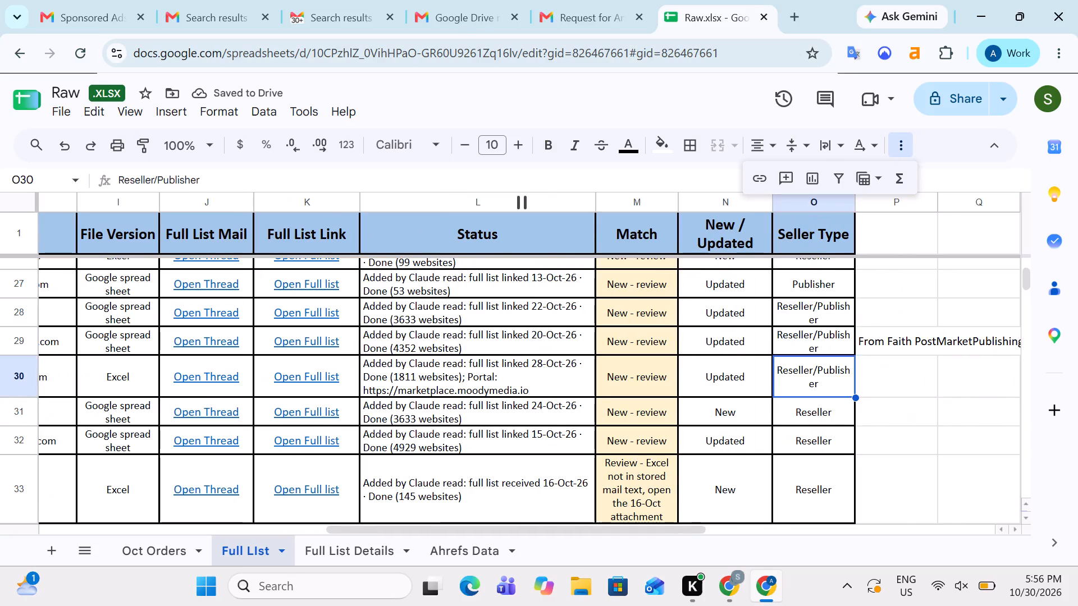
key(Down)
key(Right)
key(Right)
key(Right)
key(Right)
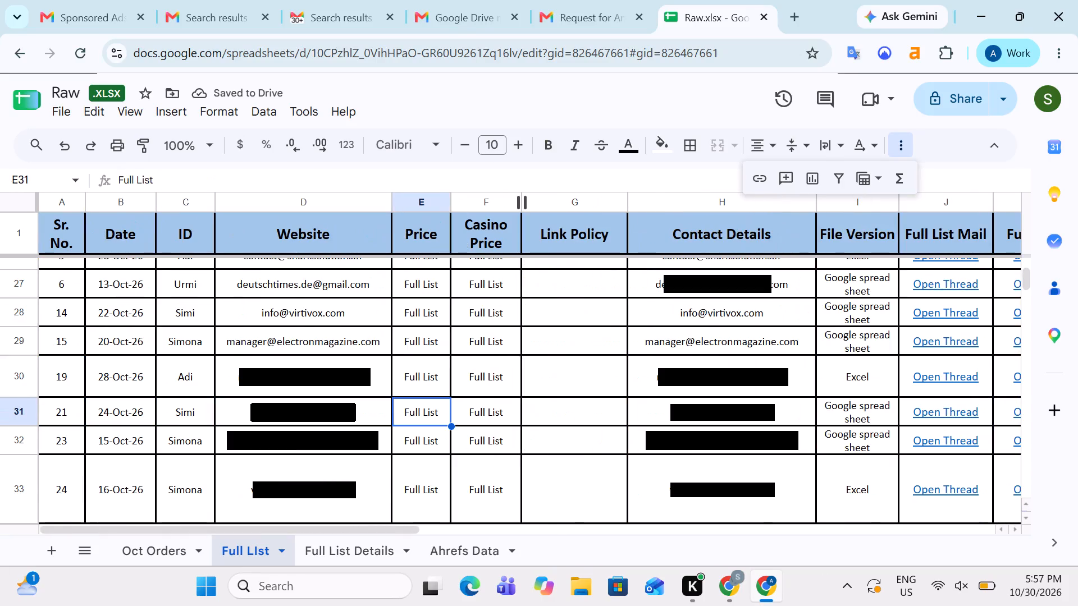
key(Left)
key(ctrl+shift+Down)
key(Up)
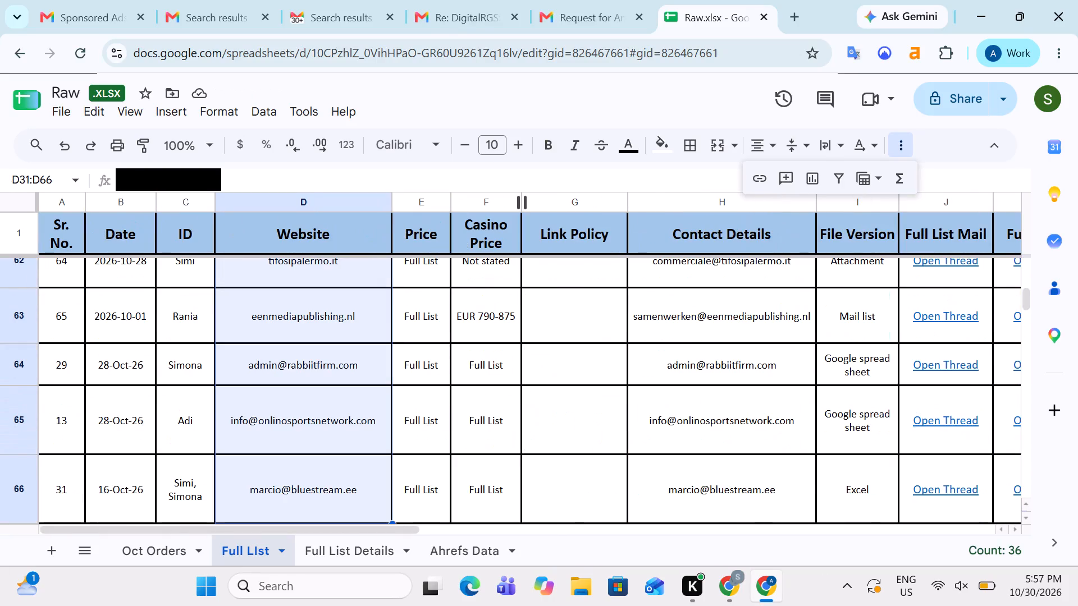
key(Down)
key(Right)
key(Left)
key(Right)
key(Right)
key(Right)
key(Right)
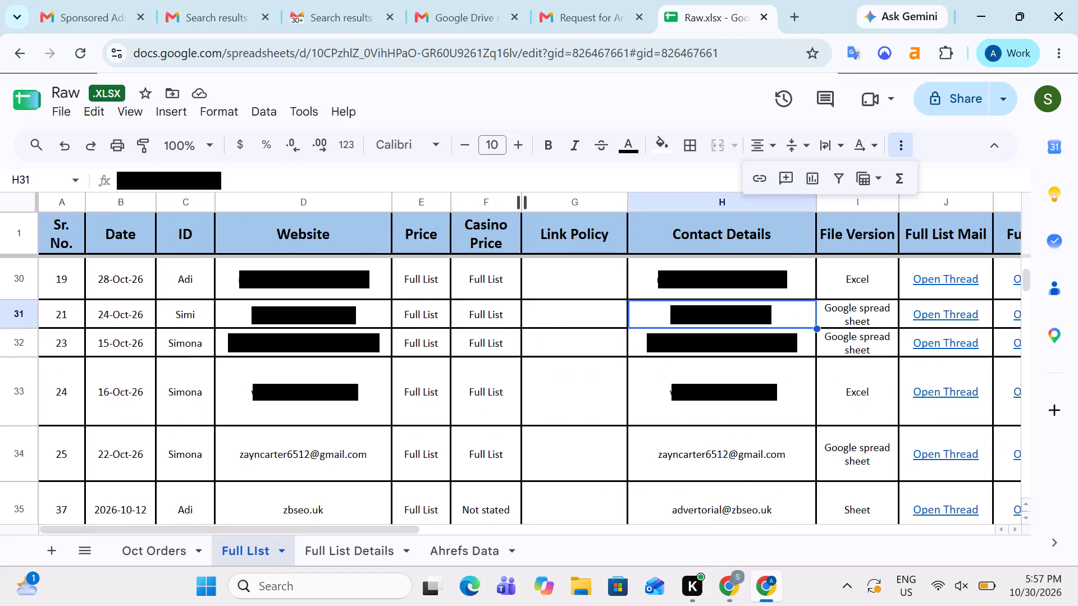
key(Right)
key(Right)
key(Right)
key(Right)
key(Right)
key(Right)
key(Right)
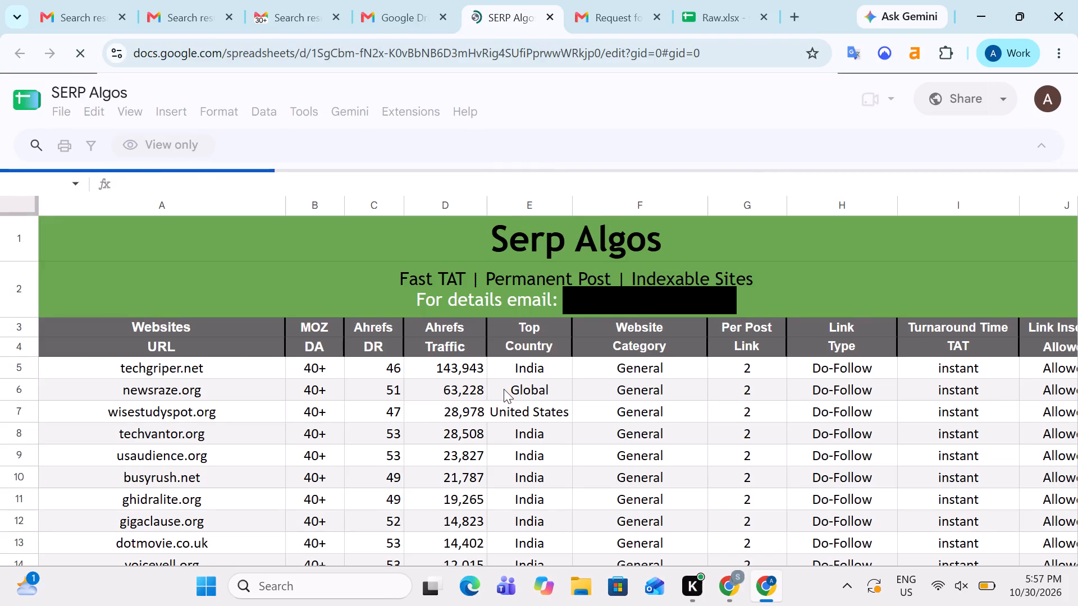
scroll(312, 389, down, 3)
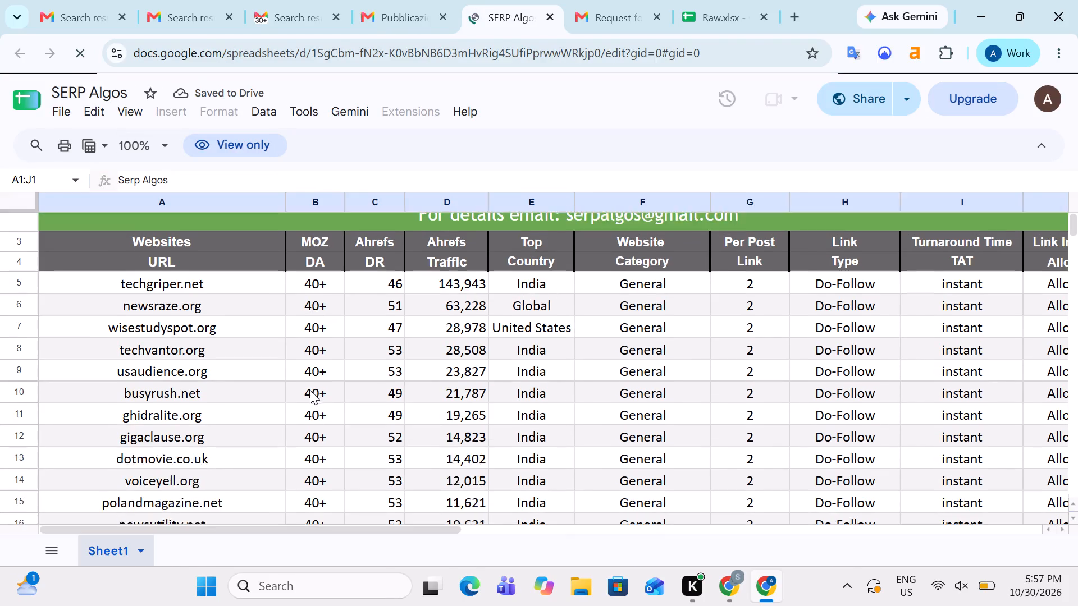
scroll(310, 390, down, 6)
scroll(430, 380, down, 11)
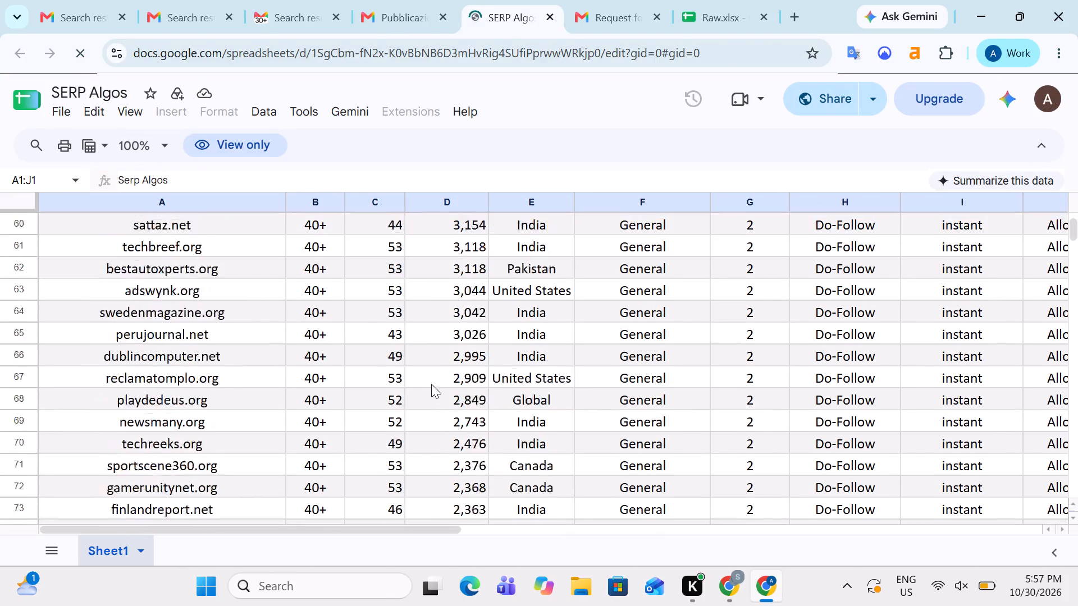
scroll(435, 388, down, 16)
scroll(438, 392, down, 19)
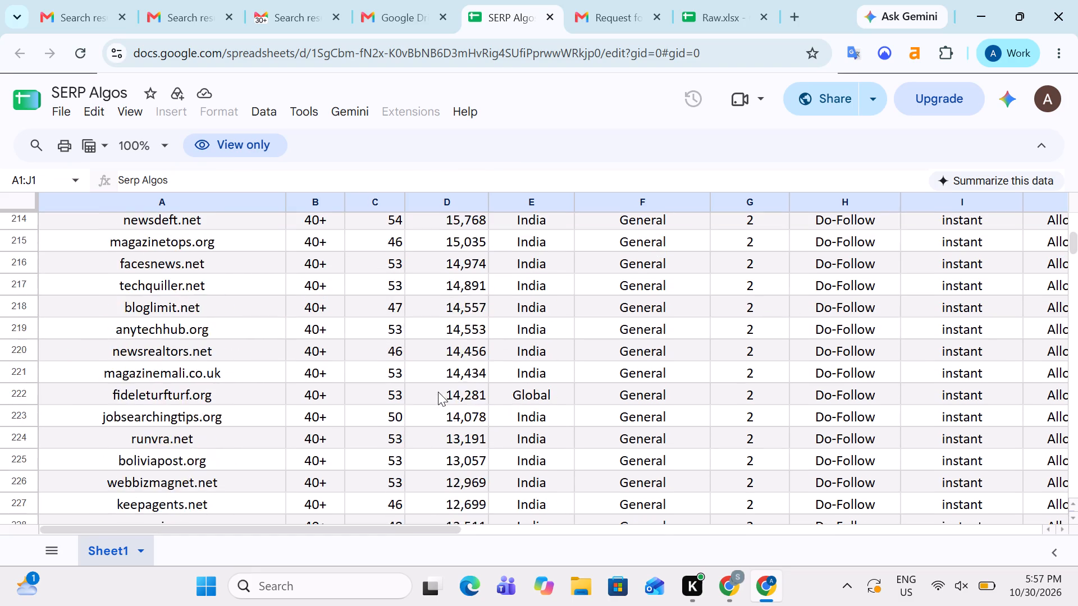
scroll(438, 392, down, 20)
scroll(438, 392, down, 20)
scroll(438, 392, down, 4)
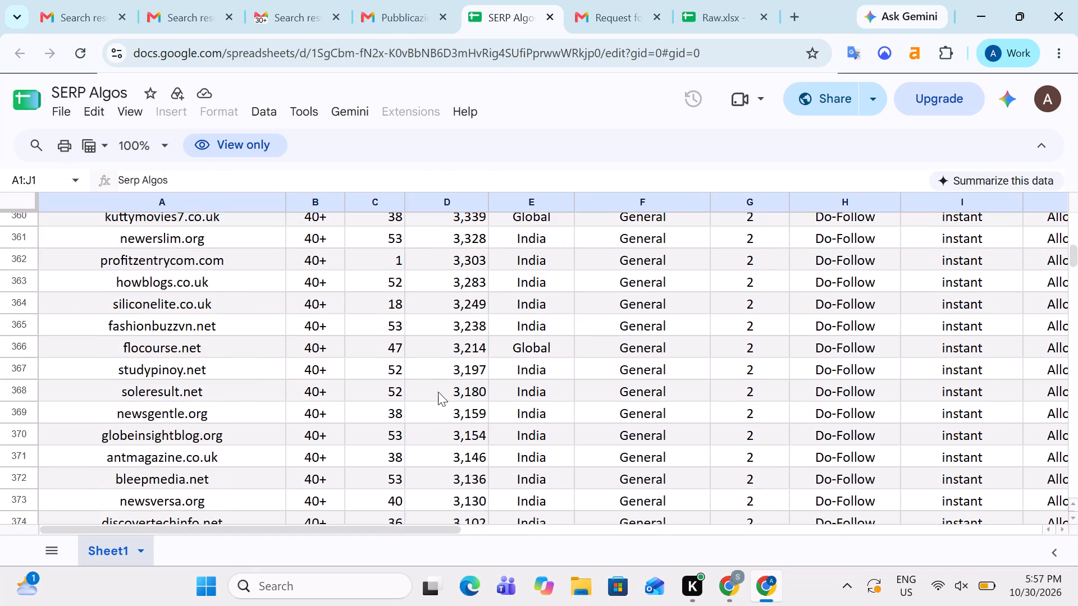
scroll(438, 392, down, 20)
scroll(438, 392, down, 20)
scroll(438, 392, down, 4)
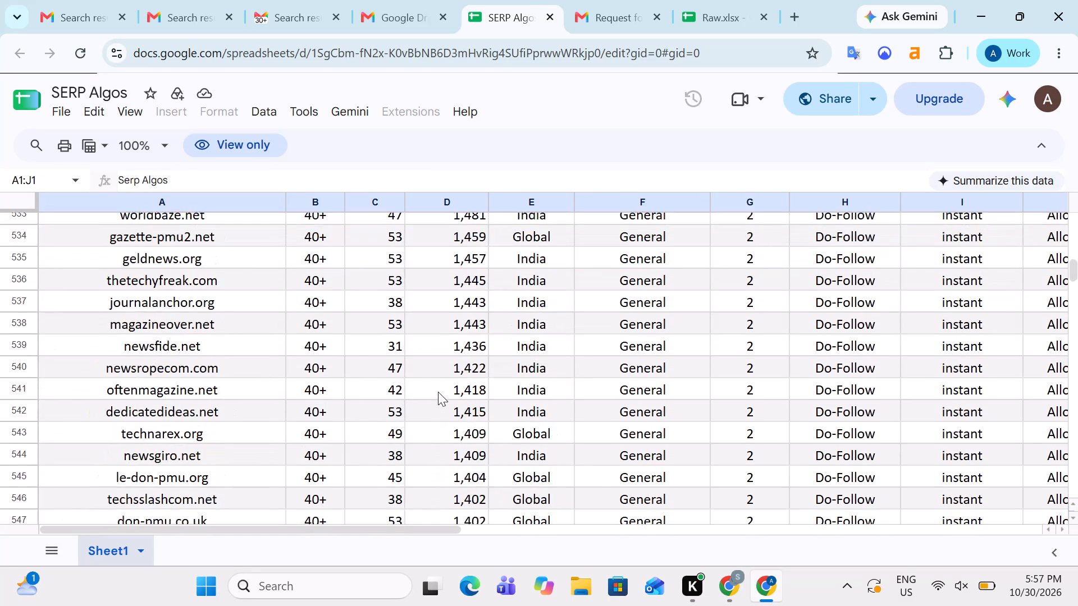
scroll(438, 392, down, 5)
scroll(438, 392, down, 20)
scroll(438, 392, down, 16)
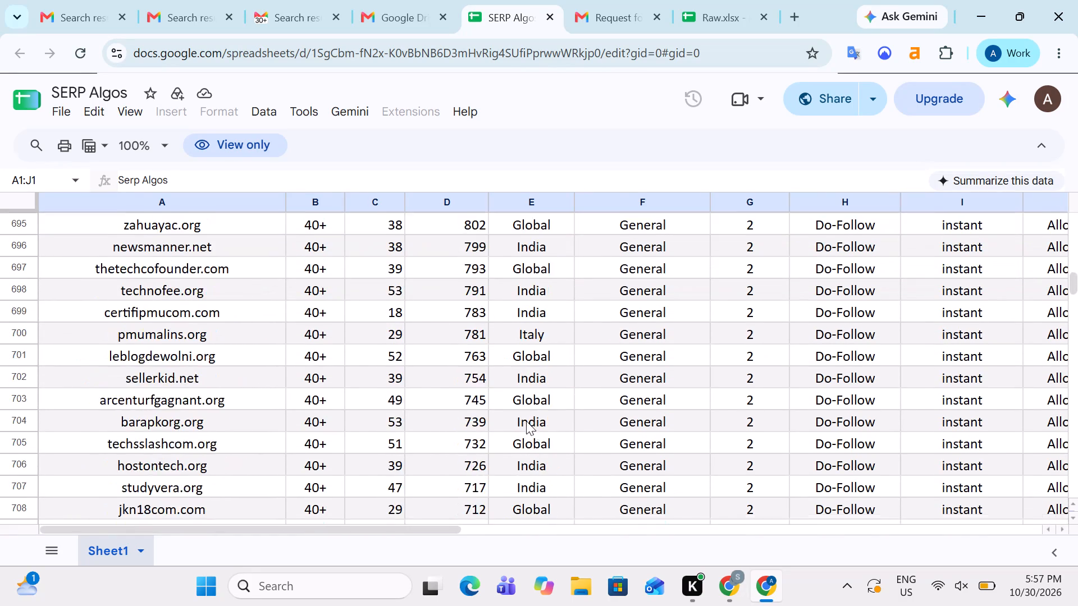
scroll(526, 421, down, 2)
click(543, 20)
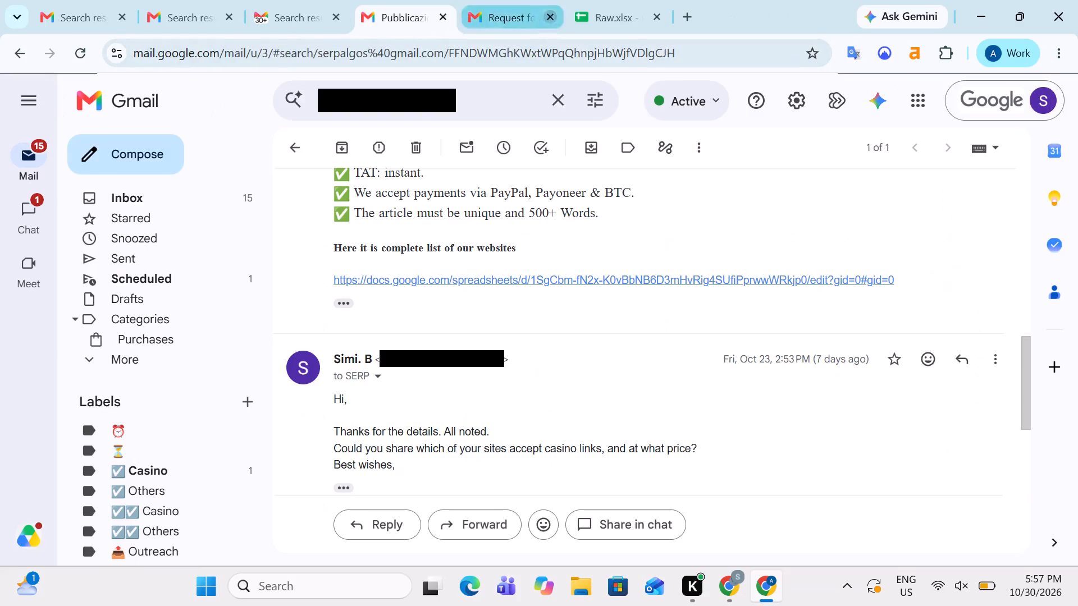
Return to Raw.xlsx and check row 31's Seller Type against the vendor's thread and site list.
click(627, 0)
key(Right)
key(Right)
key(Right)
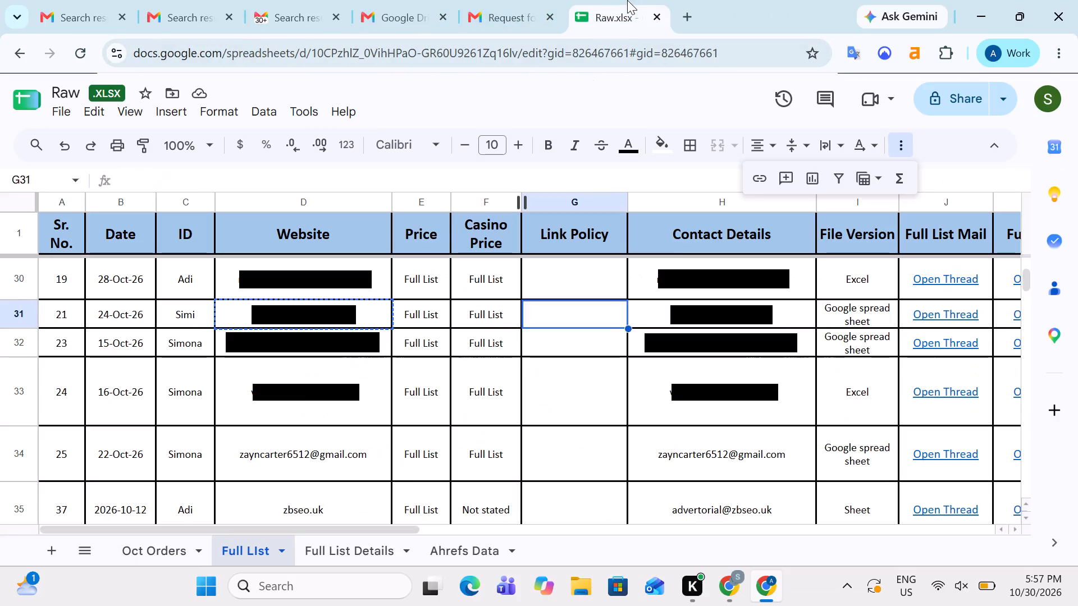
key(Right)
key(Right)
key(Right)
key(Right)
key(Right)
key(Right)
key(Right)
key(Right)
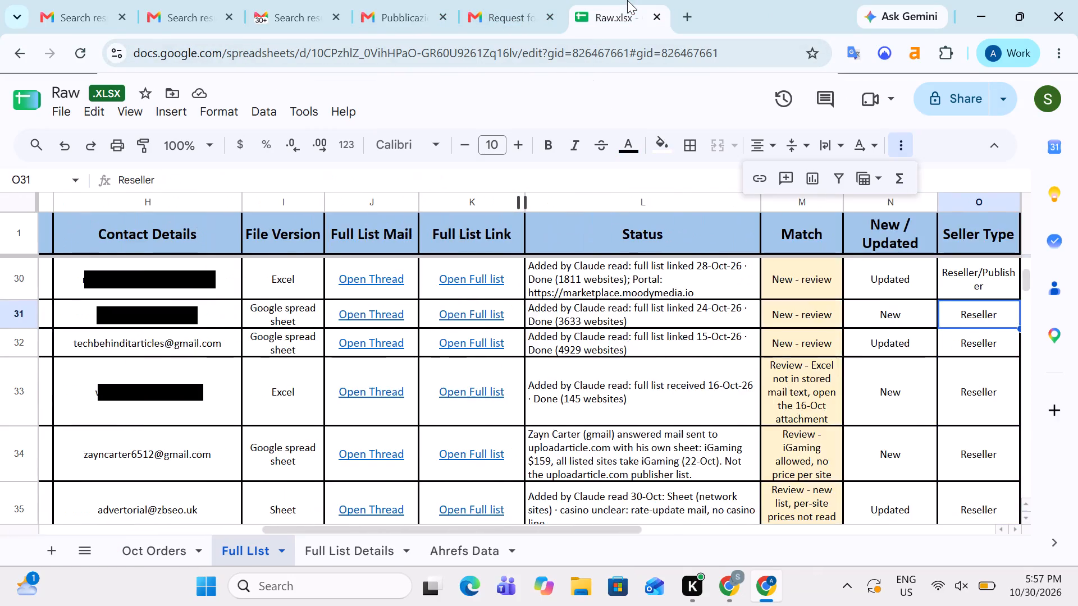
key(Right)
key(Left)
key(Right)
Check row 32's vendor entries in the Full List, from its website across to its Seller Type.
key(Left)
key(Left)
key(Left)
key(Left)
key(Left)
key(Left)
key(Left)
key(Left)
key(Left)
key(Left)
key(Left)
key(Left)
key(Left)
key(Left)
key(Left)
key(Left)
key(Left)
key(Left)
key(Left)
key(Left)
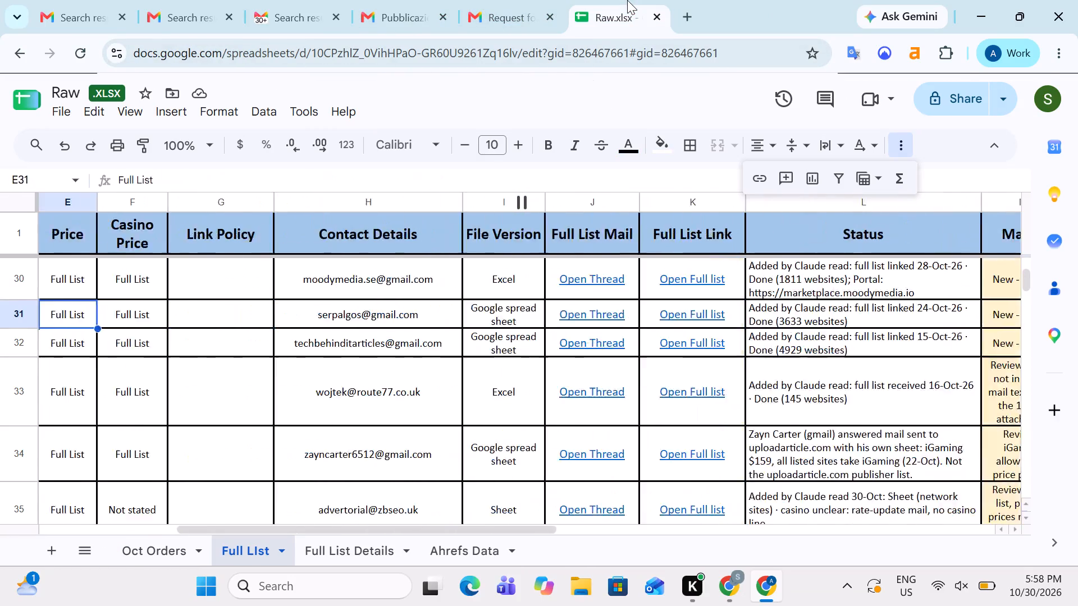
key(Down)
key(Right)
key(Right)
key(Right)
key(Right)
key(Left)
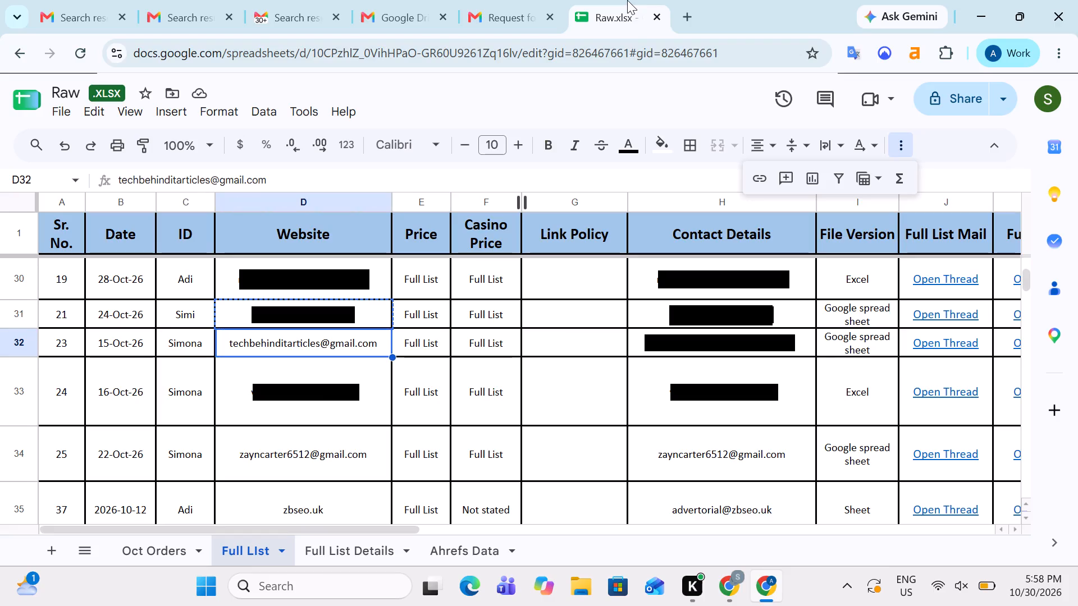
key(Right)
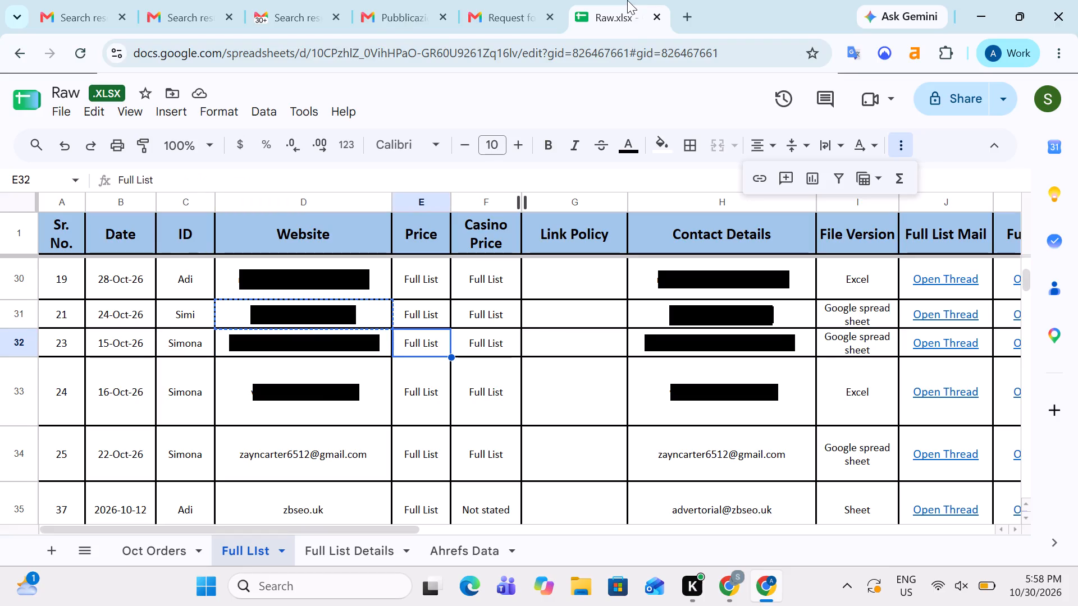
key(Right)
key(Right)
key(Right)
key(Right)
key(Right)
key(Right)
key(Right)
key(Right)
key(Right)
key(Right)
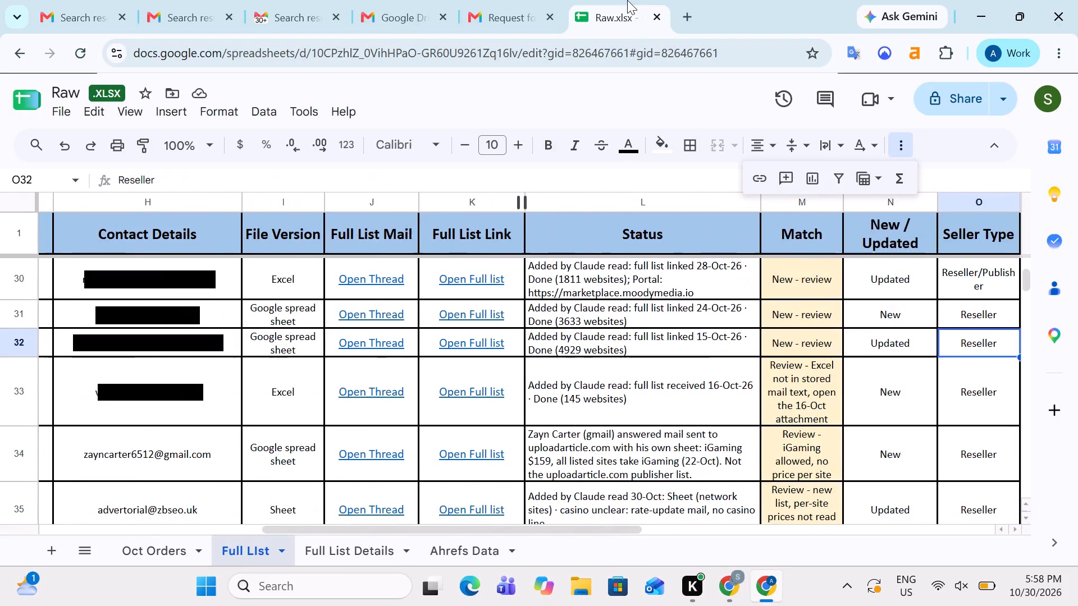
key(Right)
Check row 33's vendor entries in the Full List, from its website across to its Seller Type.
key(Left)
key(Left)
key(Left)
key(Left)
key(Left)
key(Left)
key(Left)
key(Left)
key(Left)
key(Left)
key(Left)
key(Left)
key(Left)
key(Left)
key(Left)
key(Left)
key(Left)
key(Left)
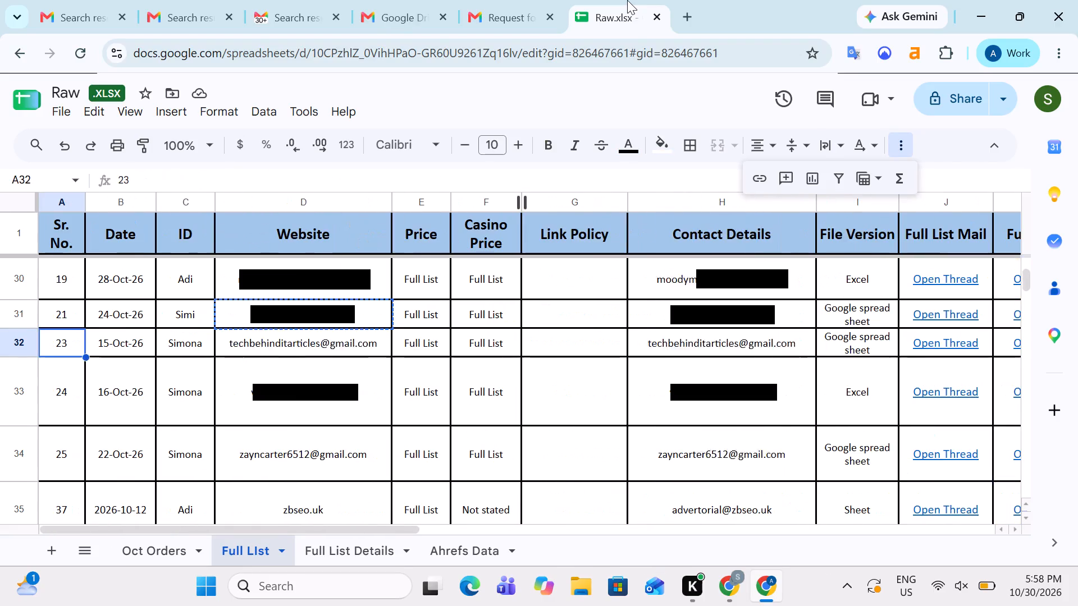
key(Down)
key(Right)
key(Right)
key(Right)
key(Left)
key(Right)
key(Right)
key(Right)
key(Right)
key(Right)
key(Right)
key(Right)
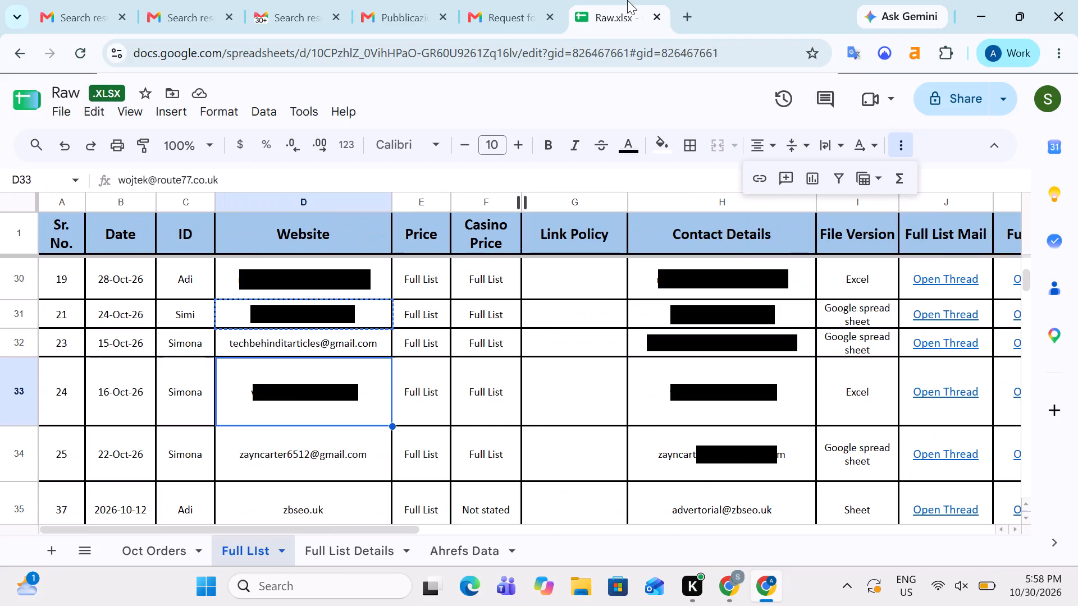
key(Right)
key(Right)
key(Right)
key(Right)
key(Right)
key(Right)
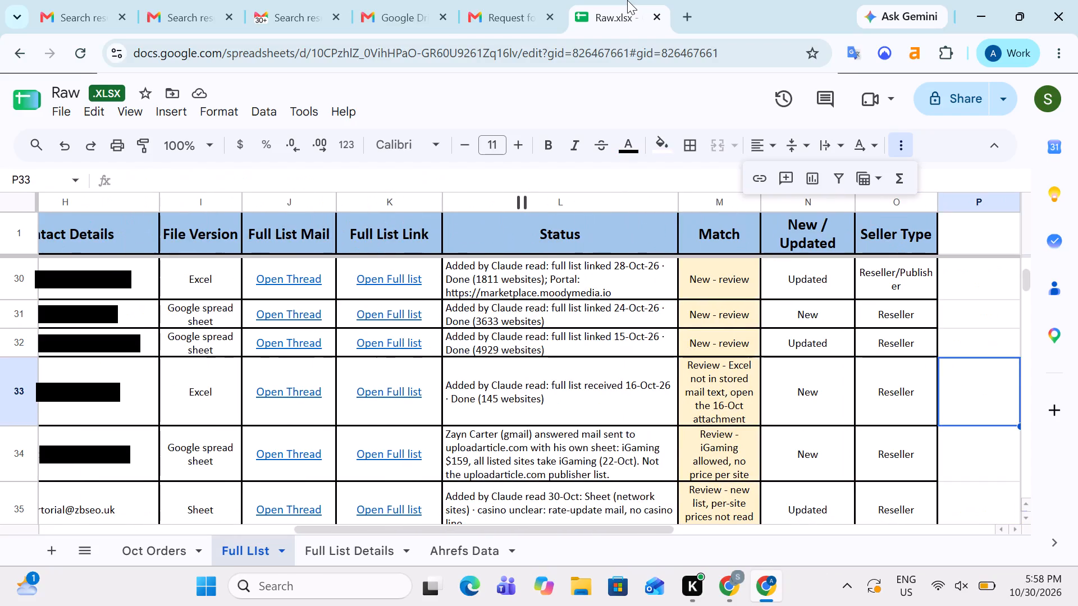
Copy row 33's vendor contact from the Website column and search for it in the first, second and third Gmail mailboxes.
key(Left)
key(Left)
key(Left)
key(Left)
key(Left)
key(Left)
key(Left)
key(Left)
key(Left)
key(Left)
key(Left)
key(Left)
key(Left)
key(Left)
key(Left)
key(Left)
key(Left)
key(Left)
key(Left)
key(Left)
key(Right)
key(Right)
key(Right)
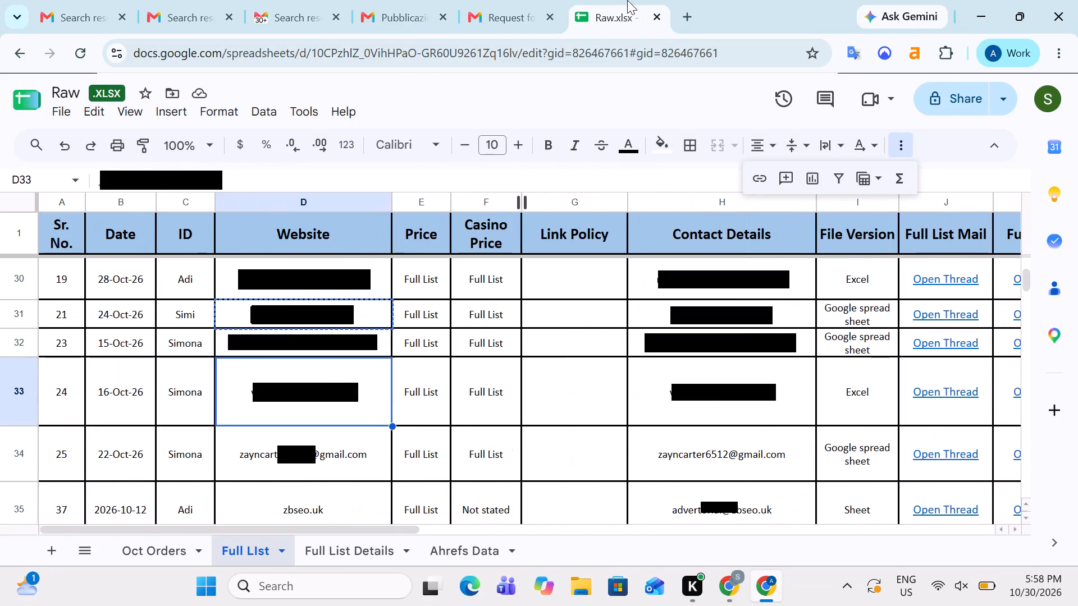
key(ctrl+c)
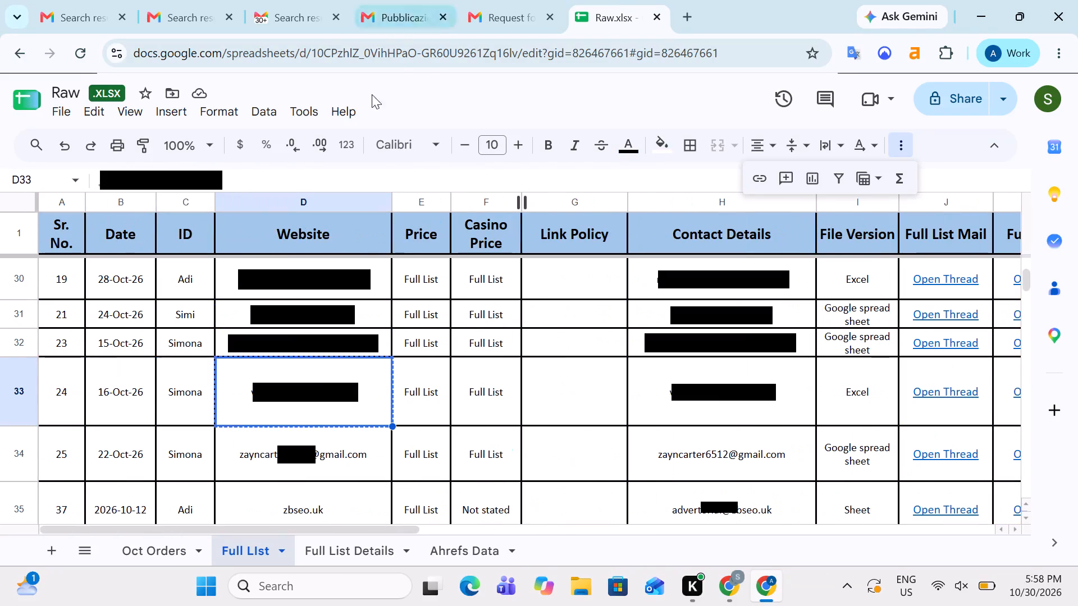
key(alt+Tab)
key(alt+Tab)
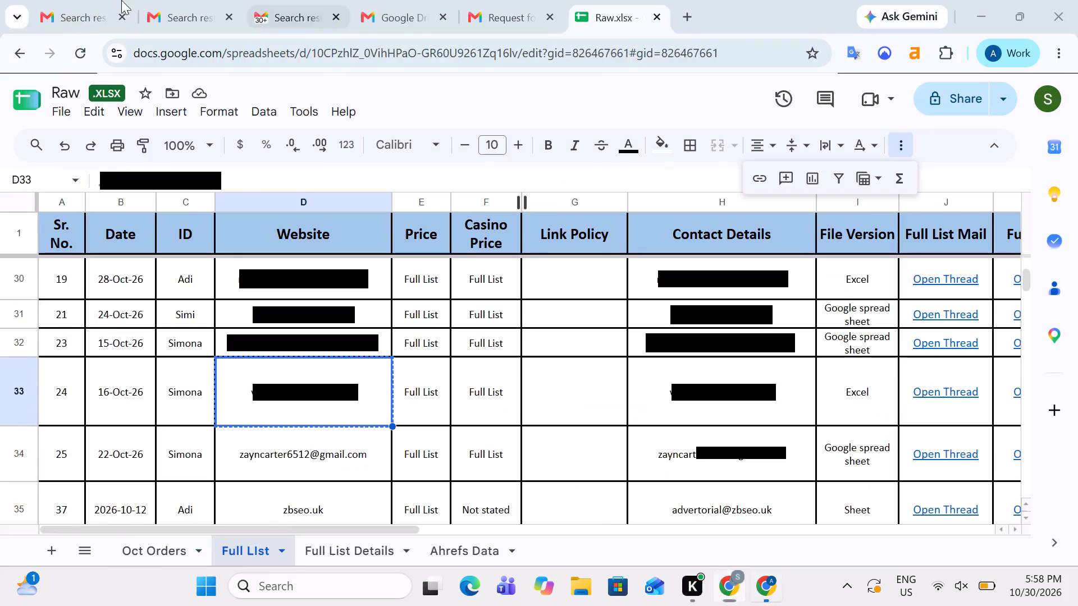
click(124, 0)
click(568, 101)
key(ctrl+v)
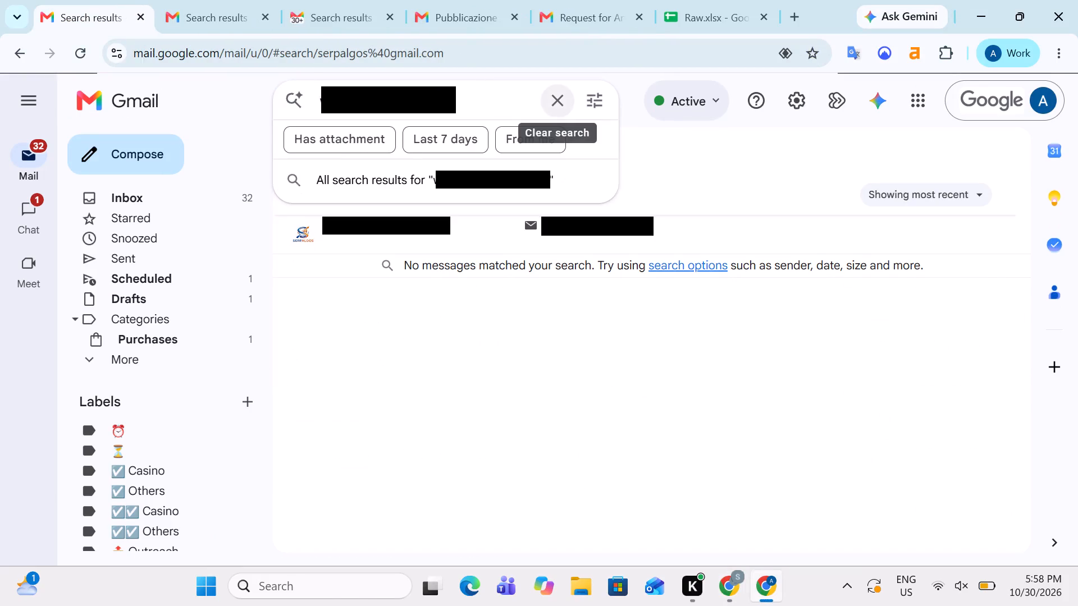
key(Return)
click(199, 0)
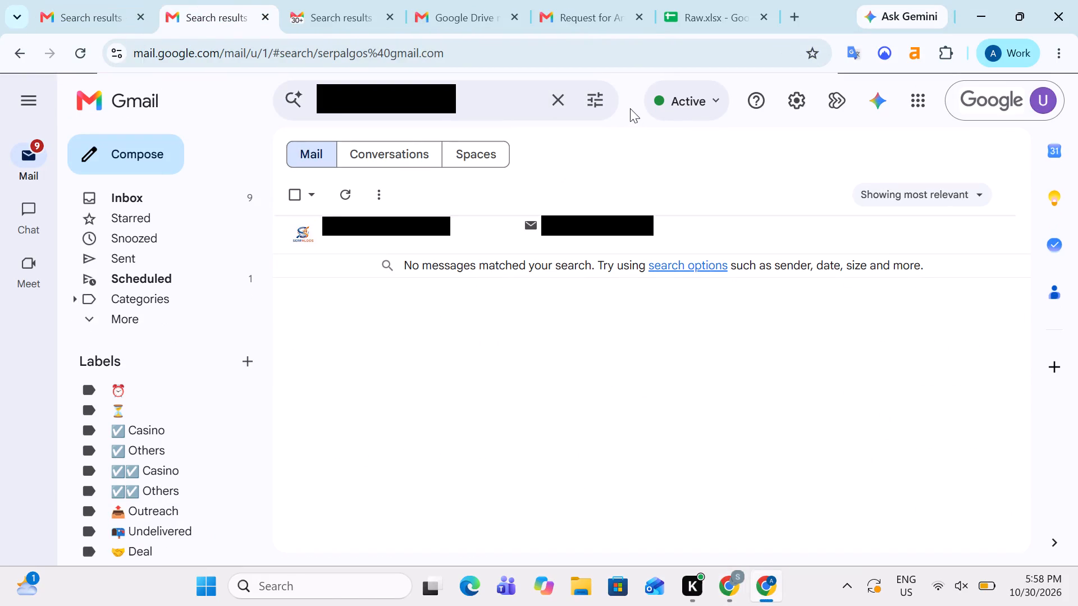
click(565, 98)
key(ctrl+v)
key(Return)
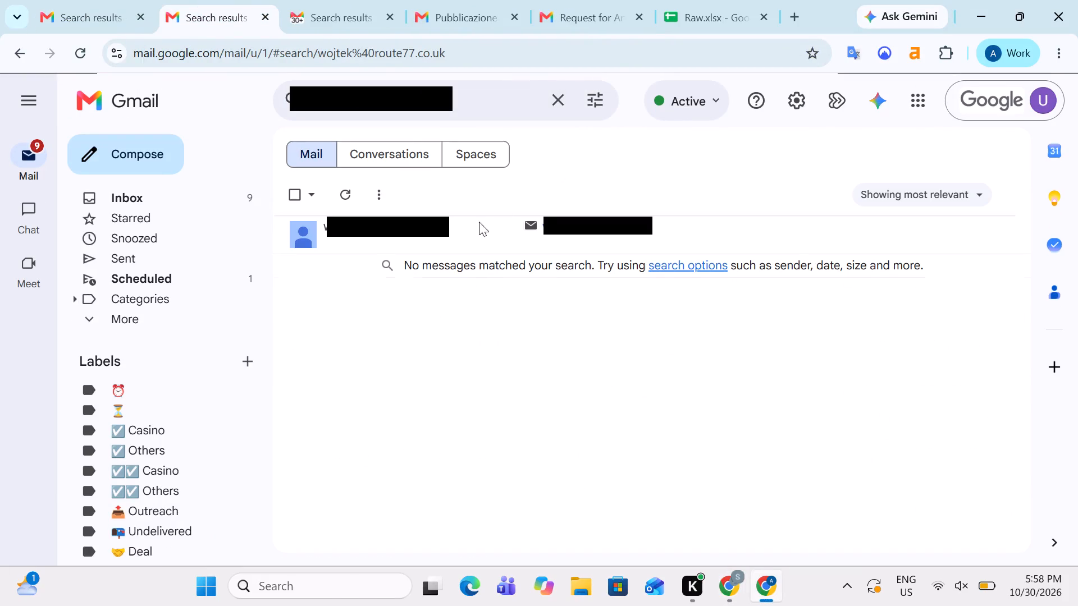
click(353, 0)
click(556, 104)
key(ctrl+v)
key(Return)
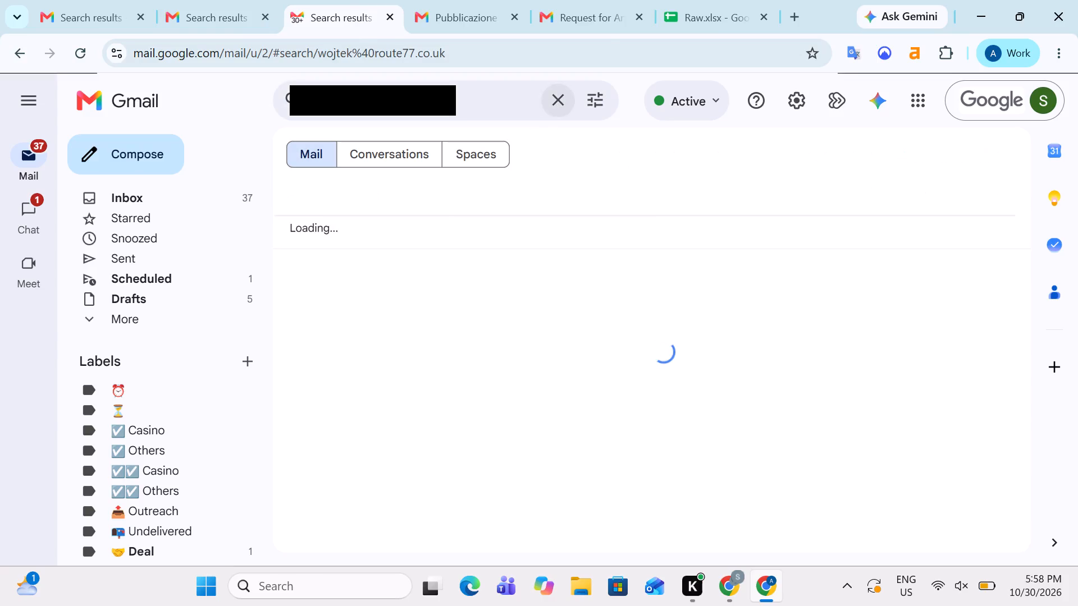
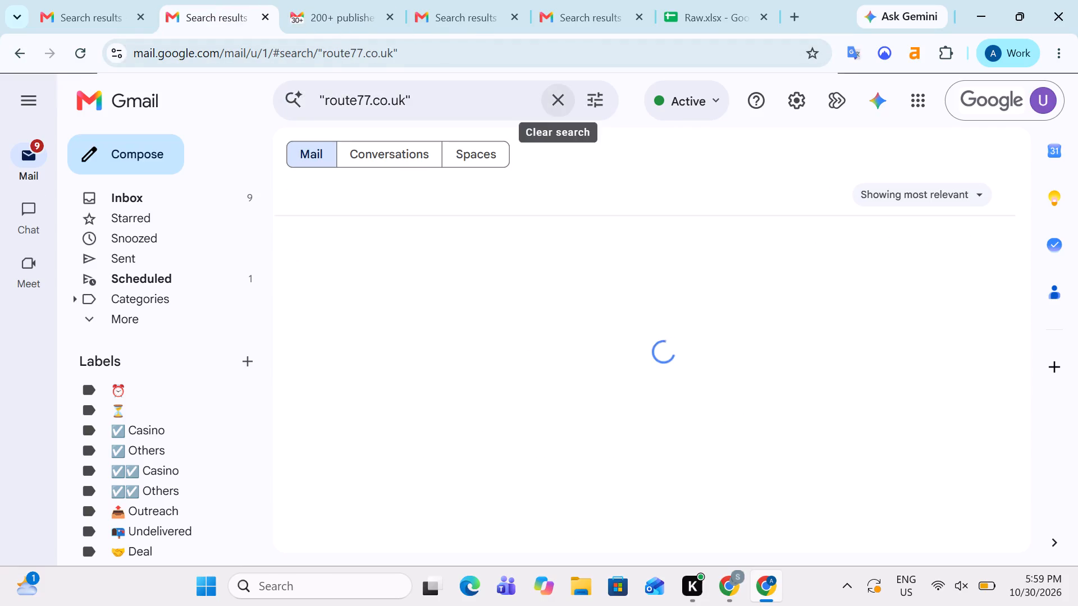
click(30, 0)
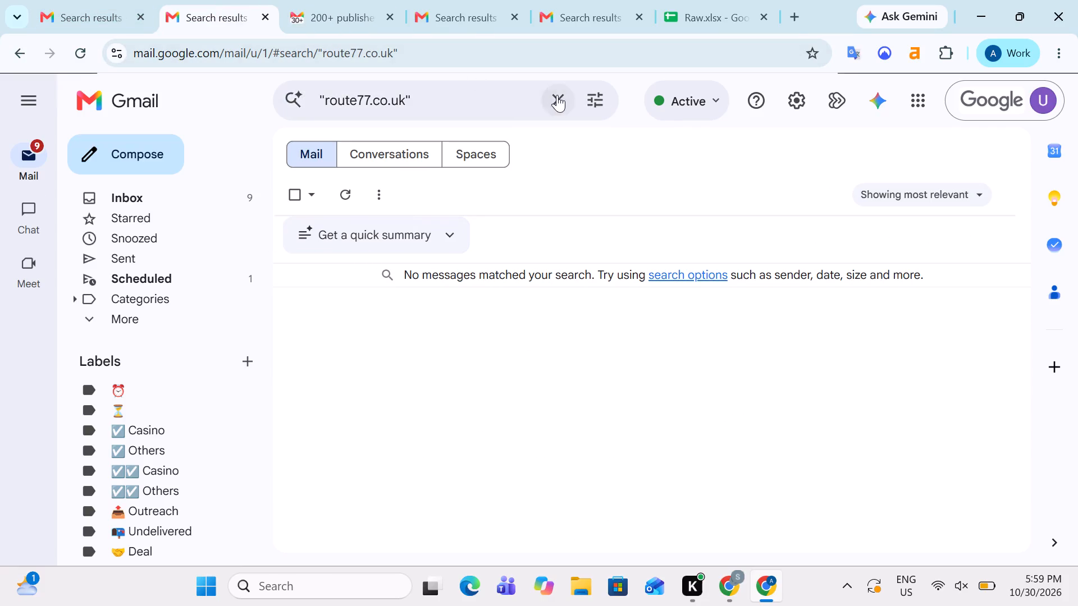
click(559, 96)
key(ctrl+v)
key(Return)
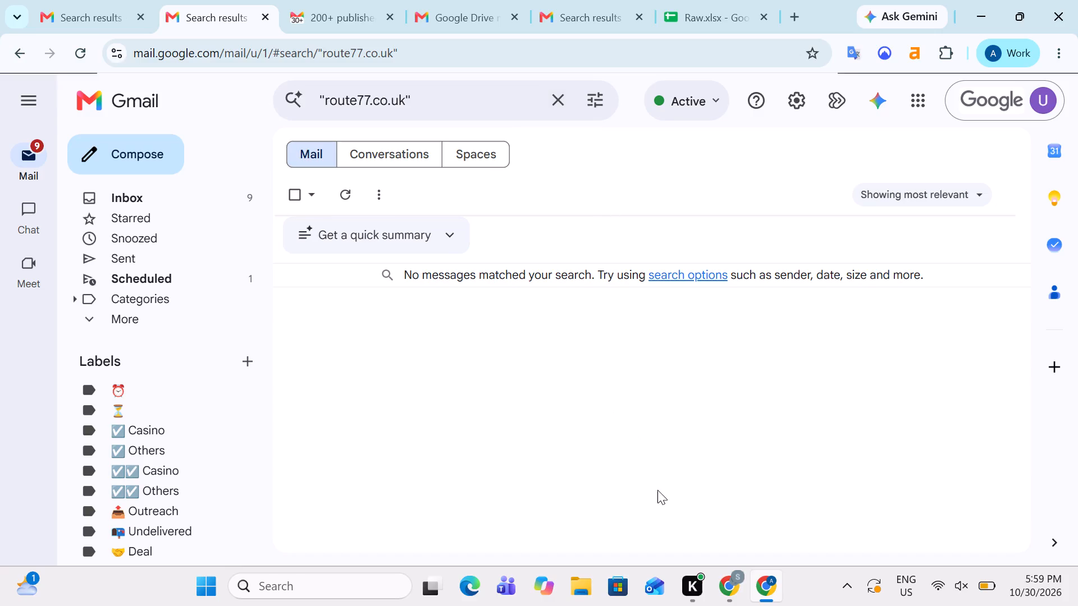
Review row 33 of the Full List in Raw.xlsx across to its Status, Match, New / Updated and Seller Type entries.
click(720, 0)
key(Right)
key(Right)
key(Right)
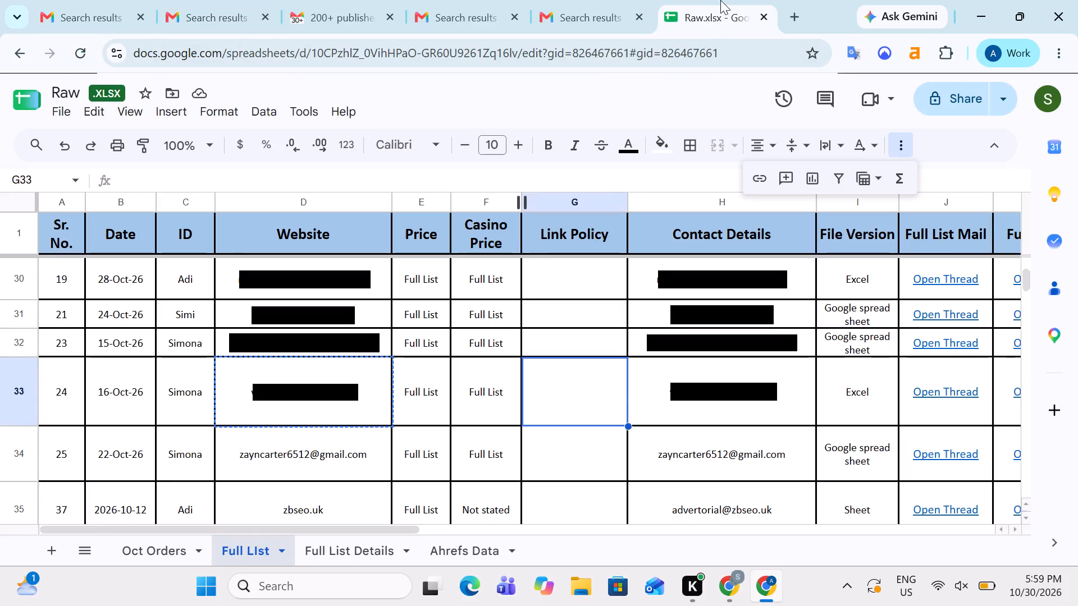
key(Right)
key(Right)
key(Right)
key(Right)
key(Right)
key(Right)
key(Right)
key(Right)
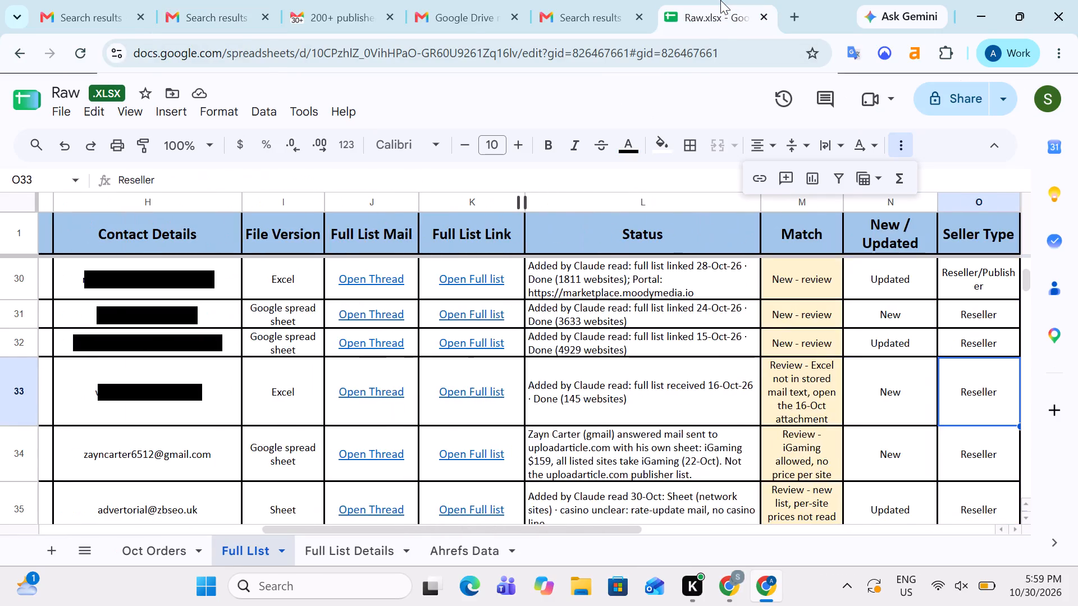
key(Right)
key(Left)
key(Left)
key(Right)
key(Left)
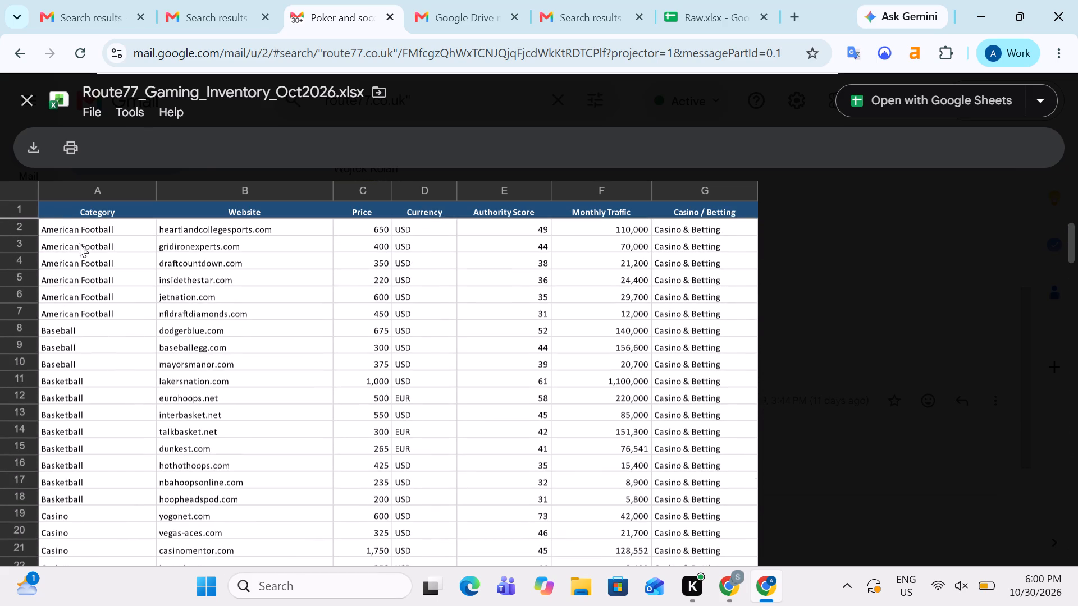
click(21, 94)
click(715, 0)
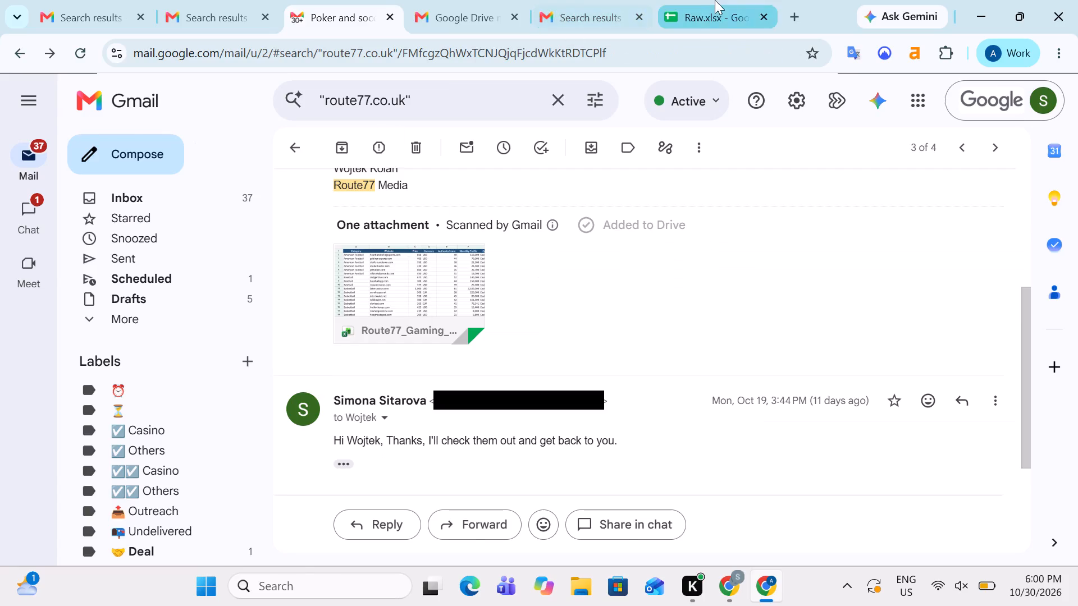
Review row 33 of the full list from its Seller Type entry back to its Date and Website entries.
key(Right)
key(Left)
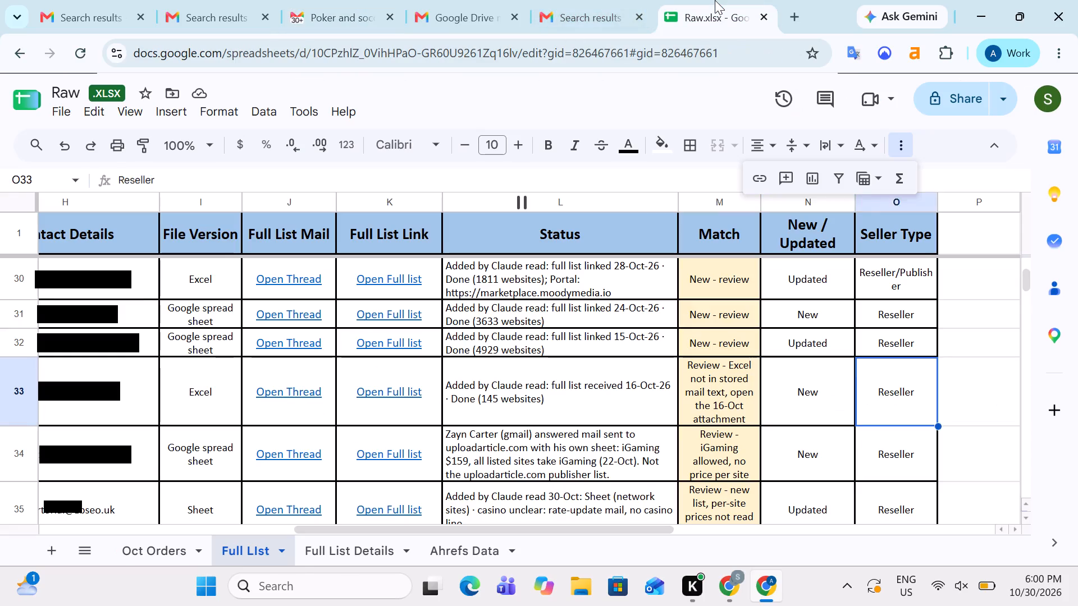
key(Left)
key(Left)
key(Left)
key(Left)
key(Left)
key(Left)
key(Left)
key(Left)
key(Left)
key(Left)
key(Left)
key(Left)
key(Left)
key(Left)
key(Left)
key(Left)
key(Left)
key(Left)
key(Left)
key(Left)
key(Right)
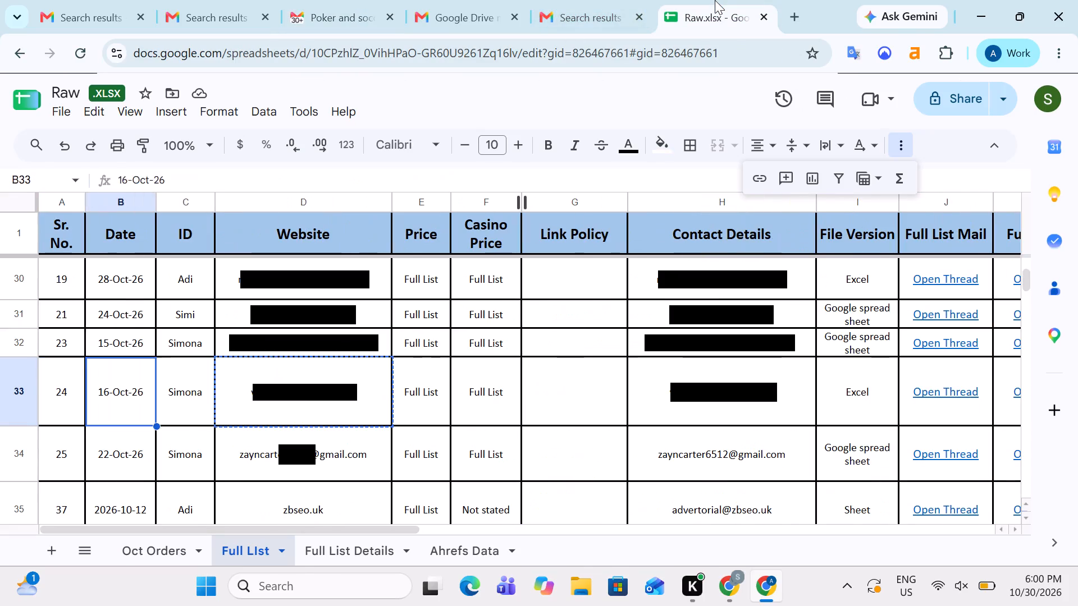
key(Right)
key(Right)
key(Right)
key(Left)
Review row 34 of the full list across to its Seller Type entry and back to its first columns.
key(Down)
key(Right)
key(Left)
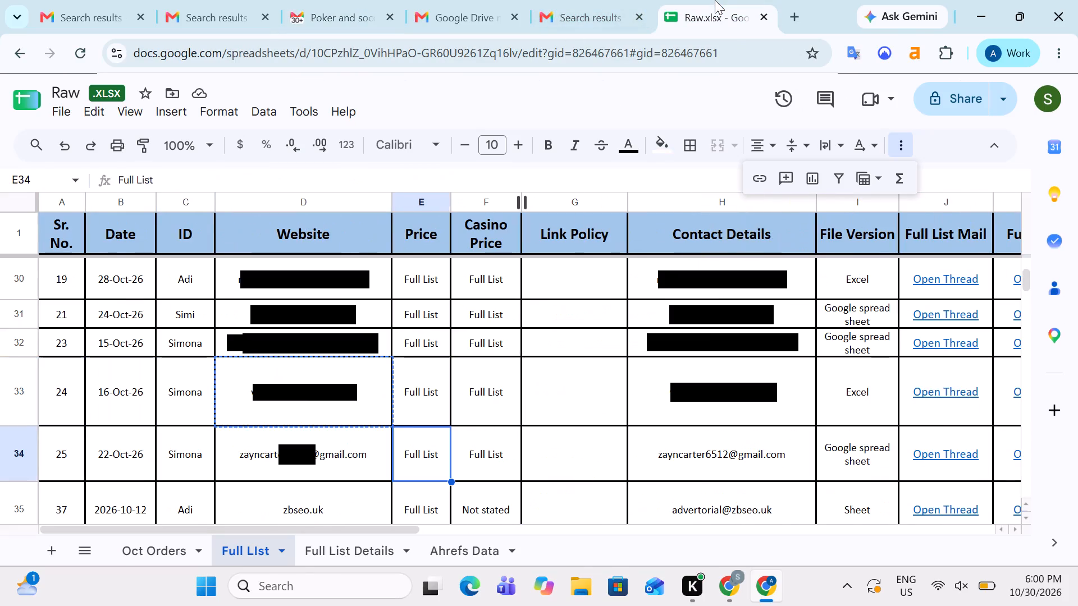
key(Right)
key(Right)
key(Right)
key(Right)
key(Right)
key(Right)
key(Right)
key(Right)
key(Right)
key(Right)
key(Right)
key(Right)
key(Left)
key(Left)
key(Left)
key(Left)
key(Left)
key(Left)
key(Left)
key(Left)
key(Left)
key(Left)
key(Left)
key(Left)
key(Left)
key(Left)
key(Left)
key(Left)
key(Left)
key(Left)
key(Left)
key(Left)
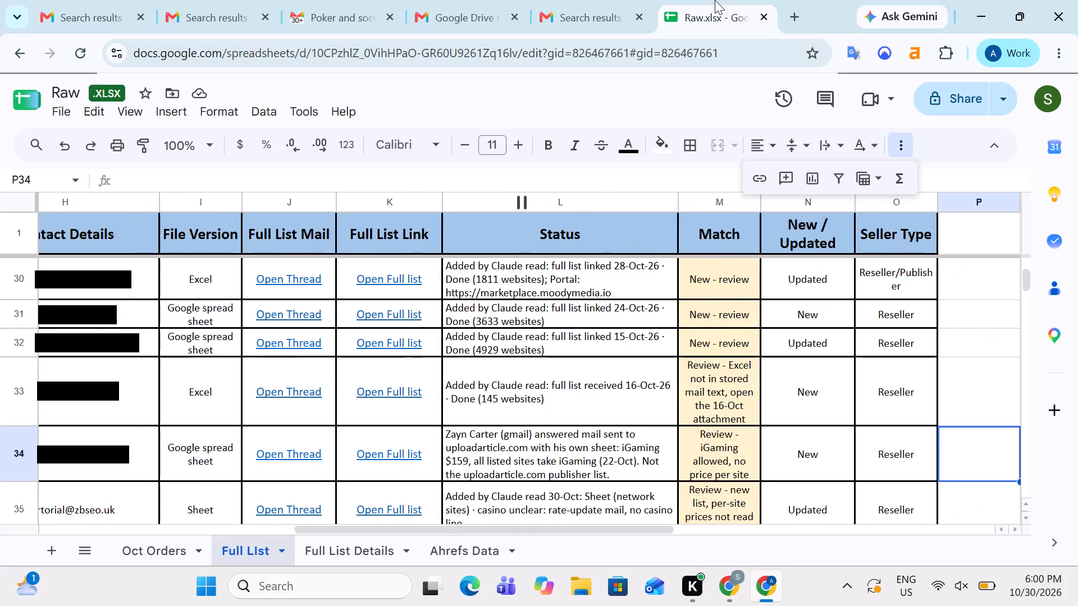
key(Right)
key(Right)
key(Right)
key(Right)
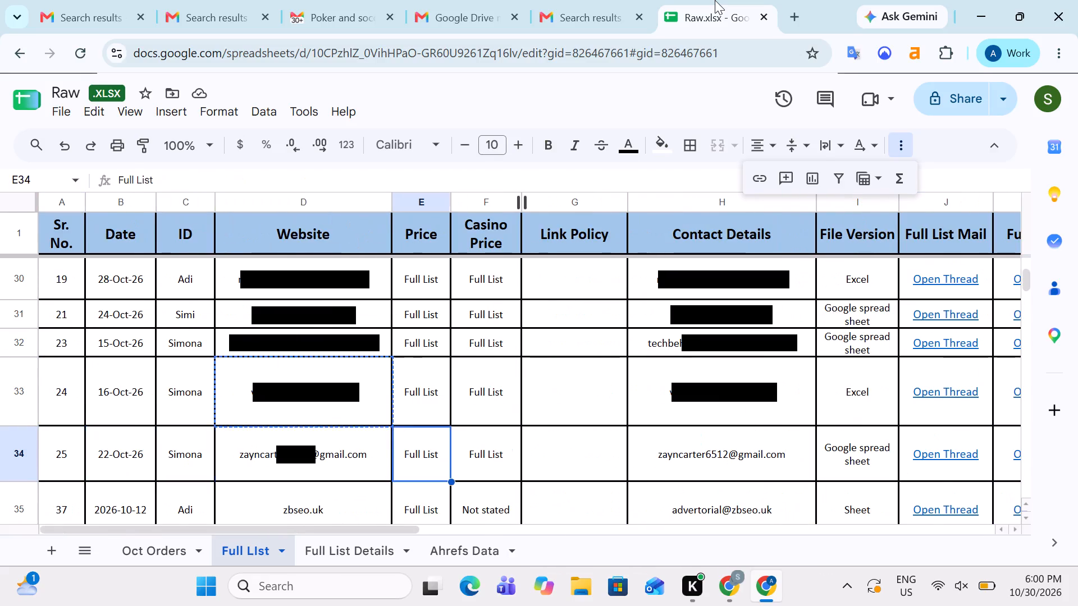
key(Down)
key(Down)
key(Down)
key(Up)
key(Up)
key(Up)
key(Left)
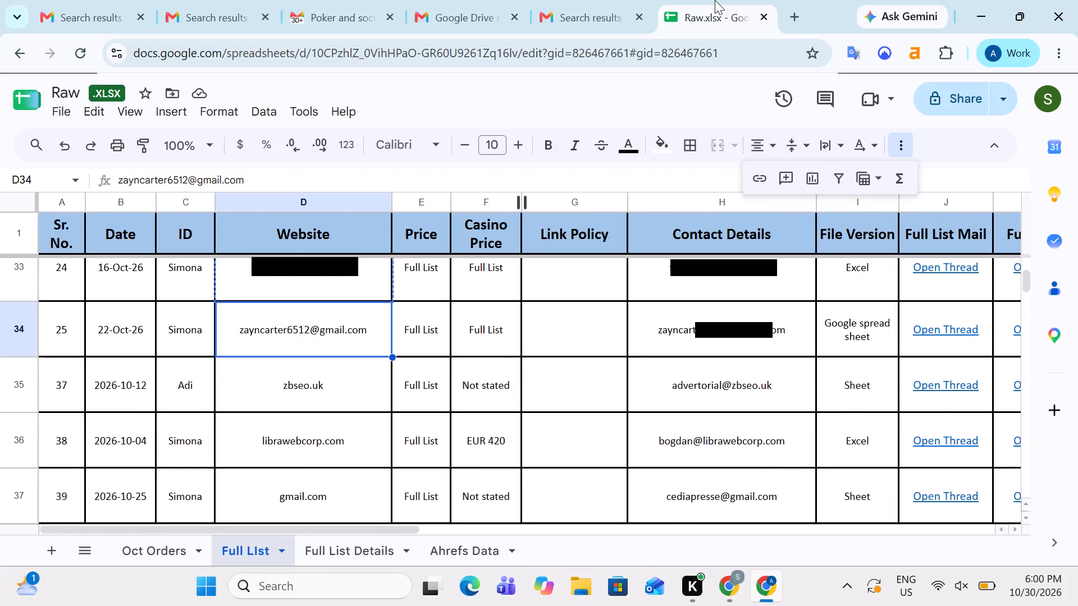
key(Down)
key(ctrl+shift+Down)
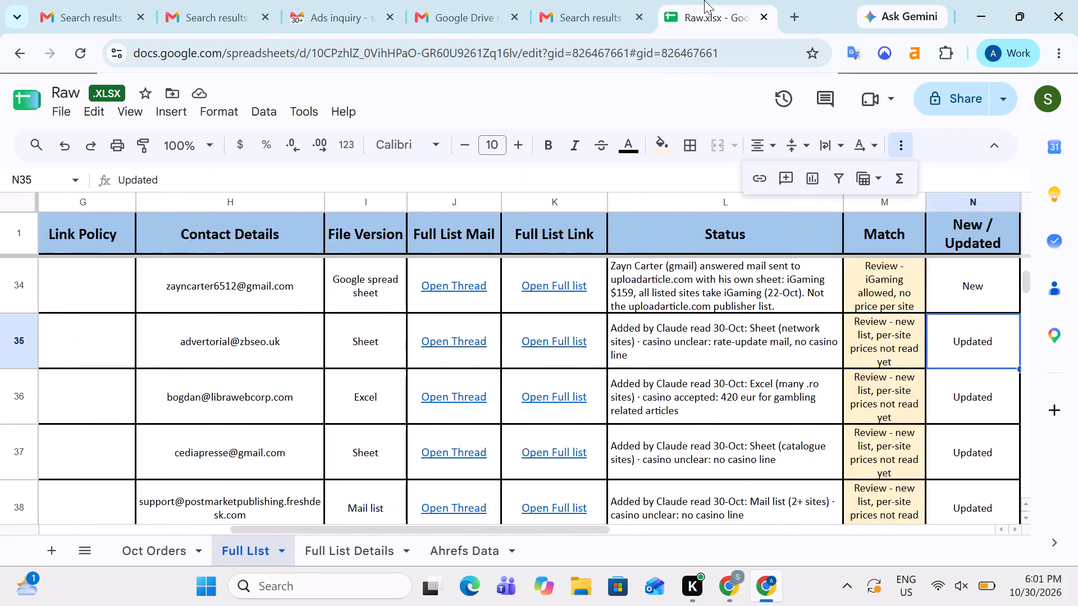
key(Right)
key(Right)
key(Left)
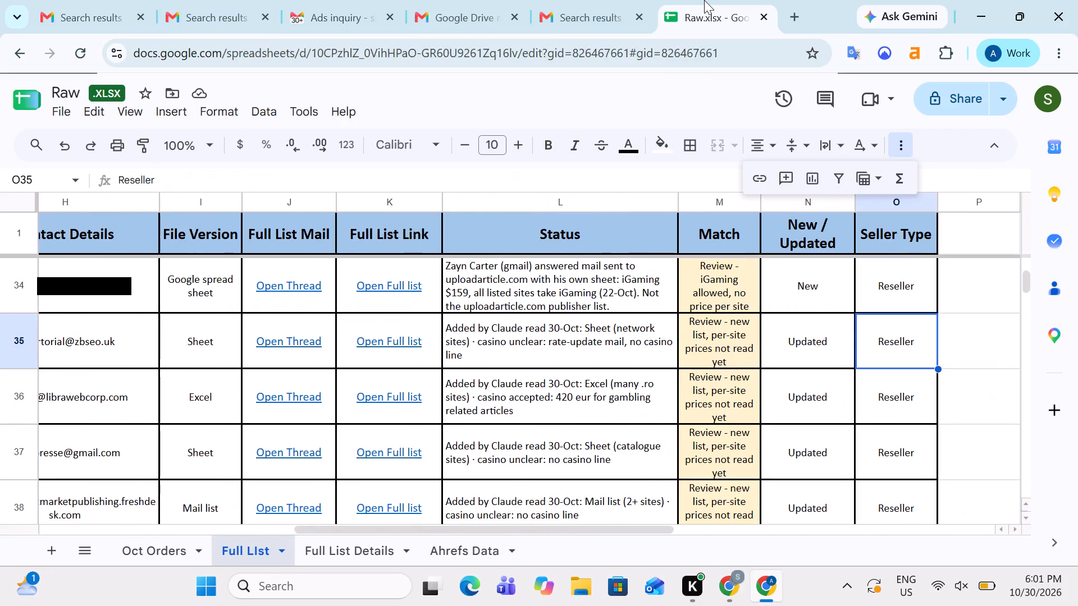
double_click(922, 343)
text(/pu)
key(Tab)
Look across librawebcorp.com's entry in row 36, from its prices and contact details through Status, Match and Seller Type.
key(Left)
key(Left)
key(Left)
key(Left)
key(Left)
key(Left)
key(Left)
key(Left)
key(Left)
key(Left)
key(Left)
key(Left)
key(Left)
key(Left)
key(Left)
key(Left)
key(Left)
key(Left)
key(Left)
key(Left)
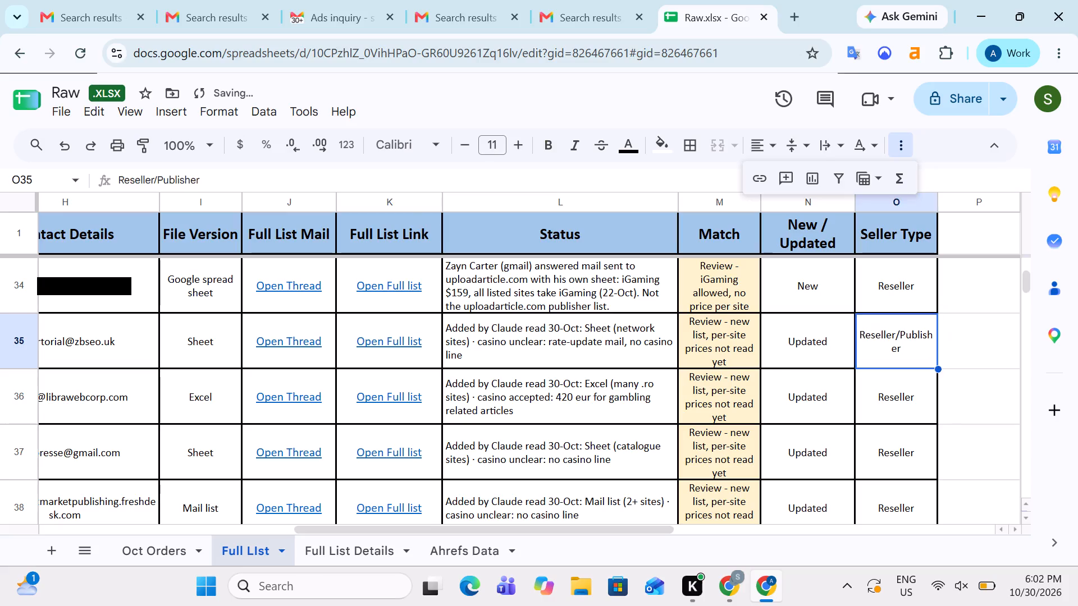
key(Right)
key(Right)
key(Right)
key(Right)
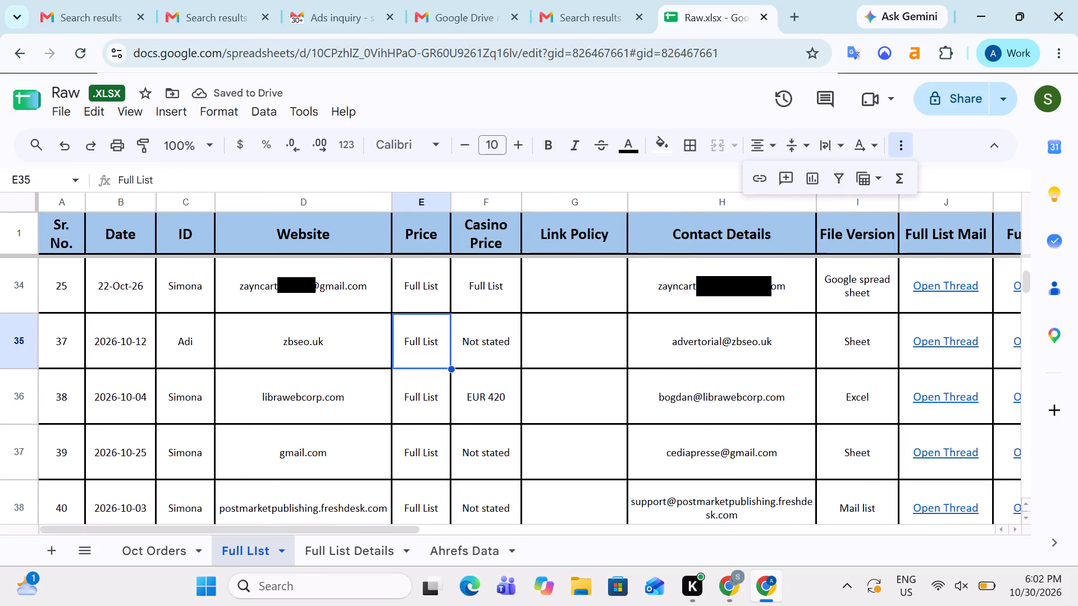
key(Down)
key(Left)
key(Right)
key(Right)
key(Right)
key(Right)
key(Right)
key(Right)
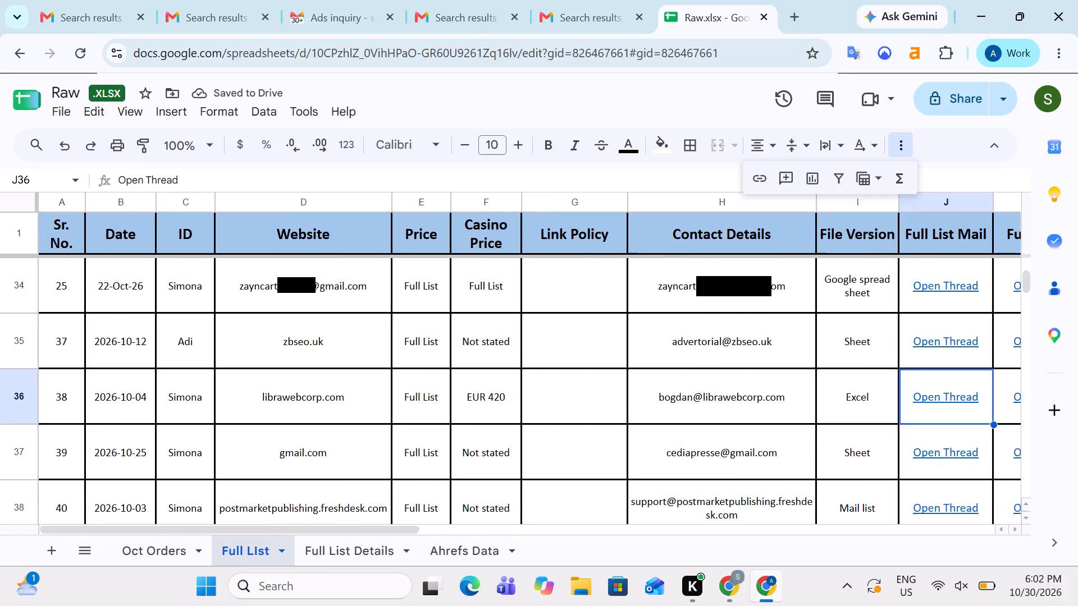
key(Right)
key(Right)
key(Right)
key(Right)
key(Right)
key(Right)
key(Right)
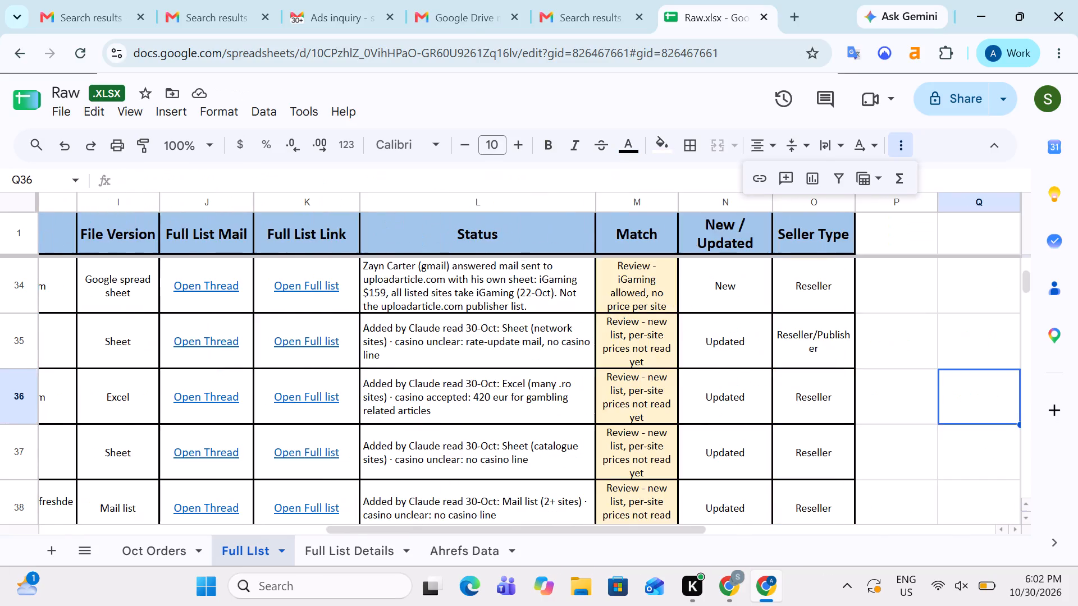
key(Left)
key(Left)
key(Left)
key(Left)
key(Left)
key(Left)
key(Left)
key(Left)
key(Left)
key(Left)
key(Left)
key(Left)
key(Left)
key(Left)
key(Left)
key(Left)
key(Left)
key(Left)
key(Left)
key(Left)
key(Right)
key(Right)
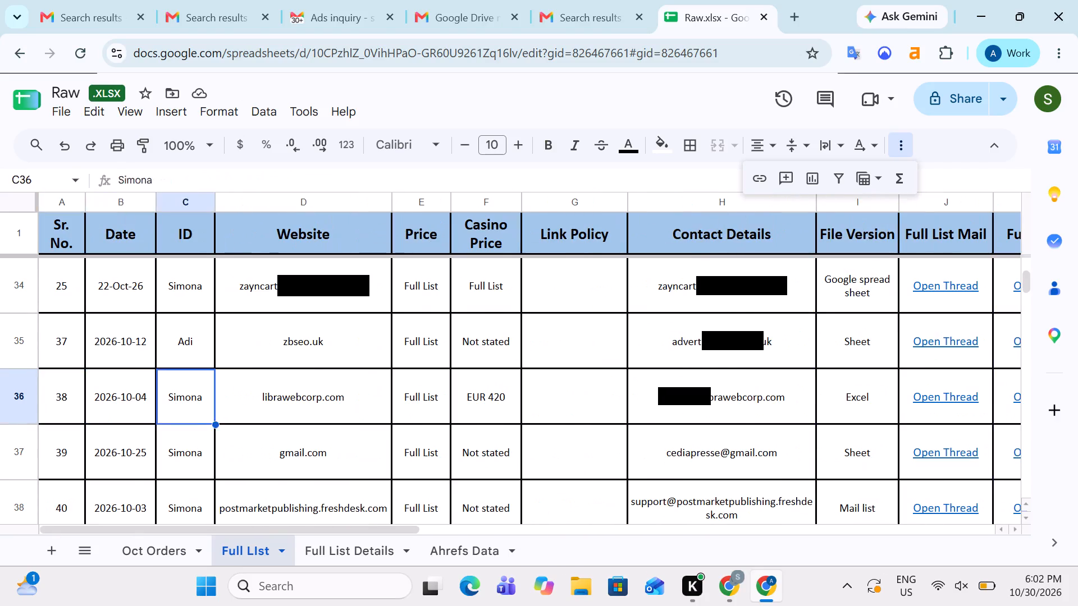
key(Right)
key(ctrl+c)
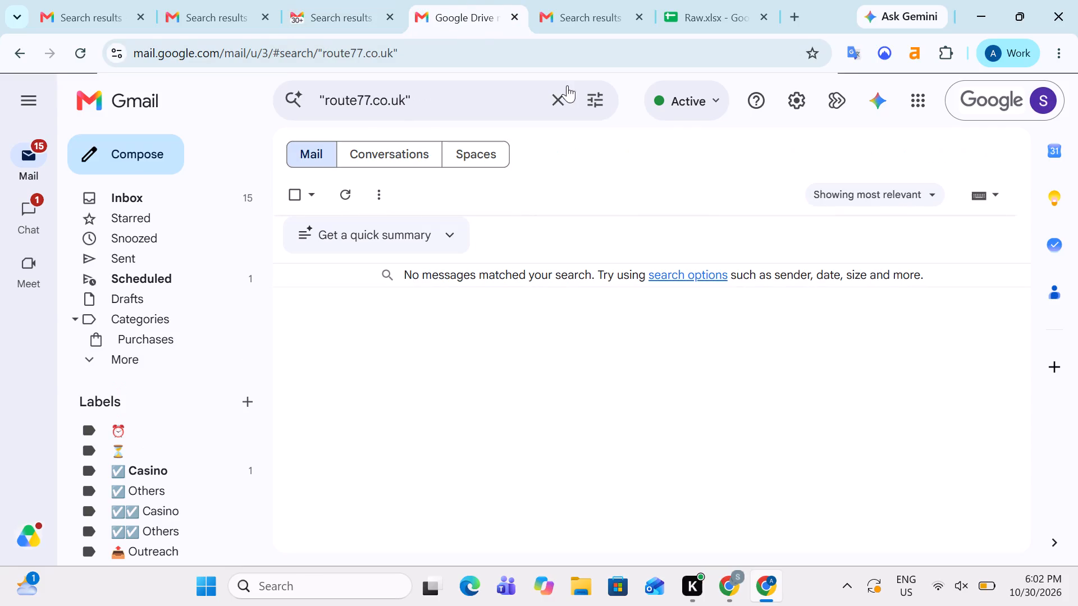
click(559, 111)
key(ctrl+v)
key(Return)
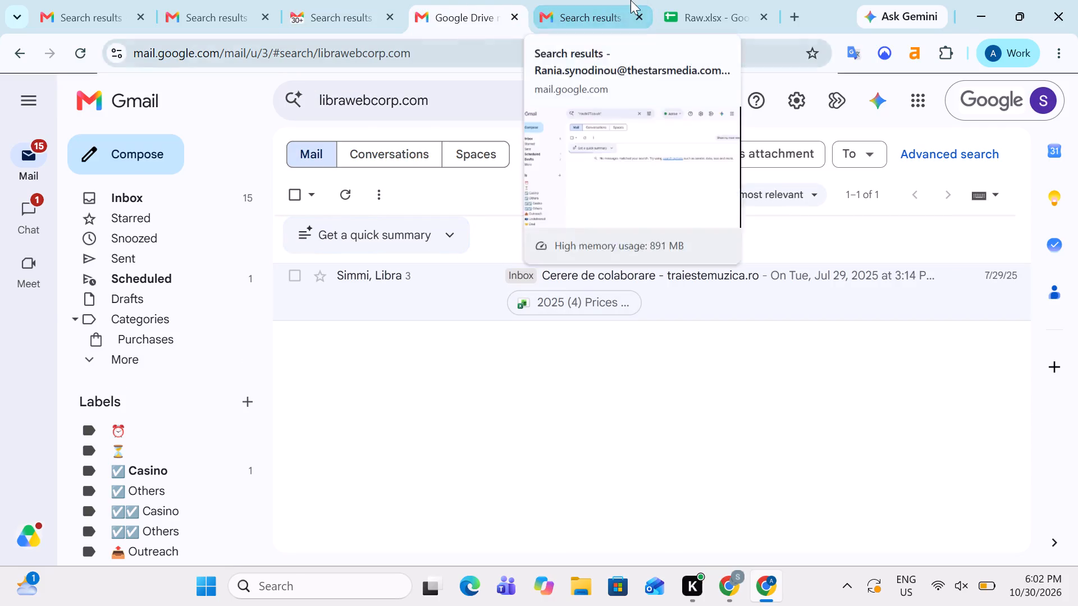
Go back to Raw.xlsx's Full List and look across librawebcorp.com's row 36 through Match, New / Updated and Seller Type.
click(695, 0)
key(Right)
key(Right)
key(Right)
key(Right)
key(Right)
key(Right)
key(Right)
key(Right)
key(Right)
key(Right)
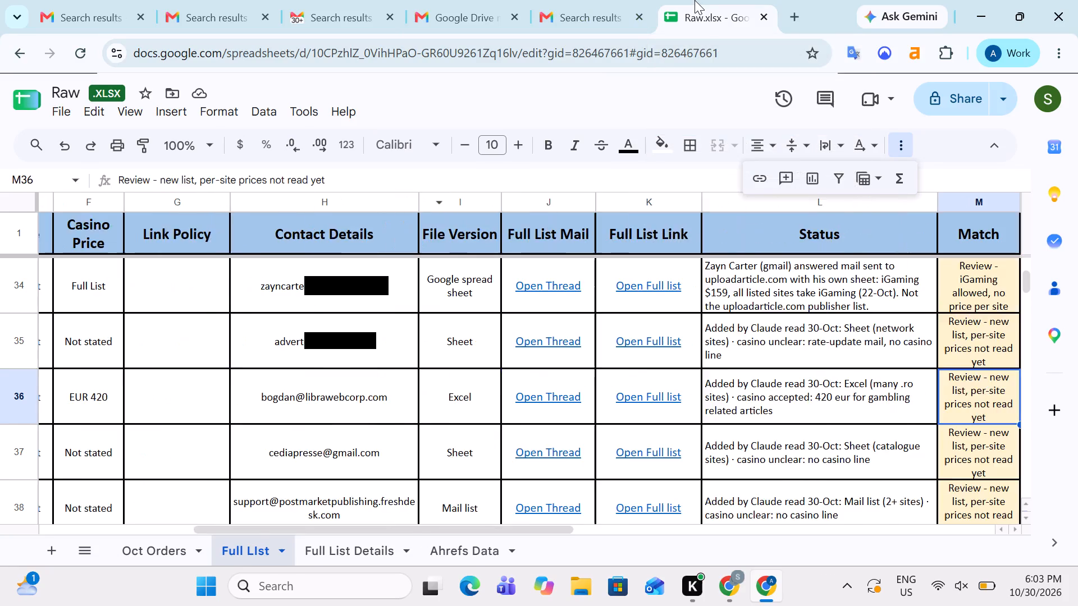
key(Right)
key(Right)
key(Right)
key(Left)
key(Left)
key(Left)
key(Right)
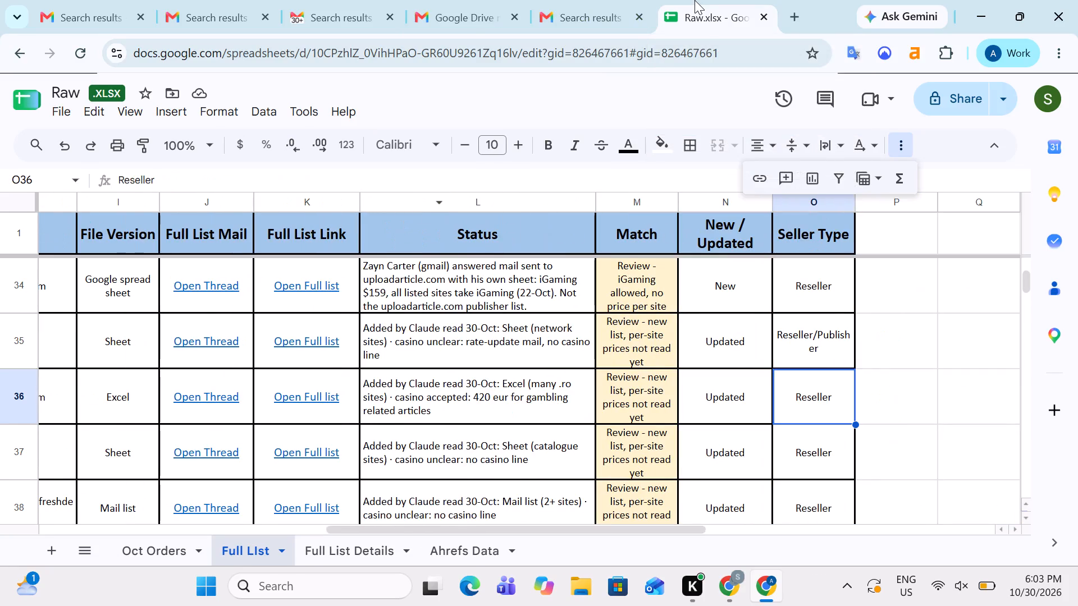
key(Down)
key(Up)
key(Down)
key(Right)
key(Left)
key(Left)
key(Left)
key(Left)
key(Left)
key(Left)
key(Left)
key(Left)
key(Left)
key(Left)
key(Left)
key(Left)
key(Left)
key(Left)
key(Left)
key(Left)
key(Left)
key(Left)
key(Left)
key(Left)
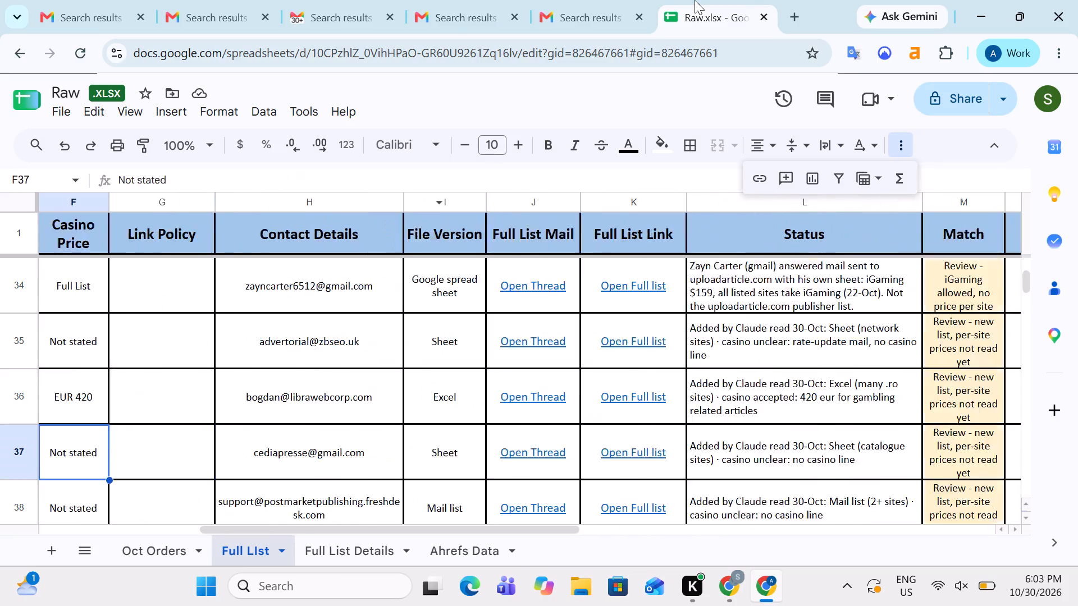
key(Right)
key(Right)
key(Right)
key(Right)
key(Right)
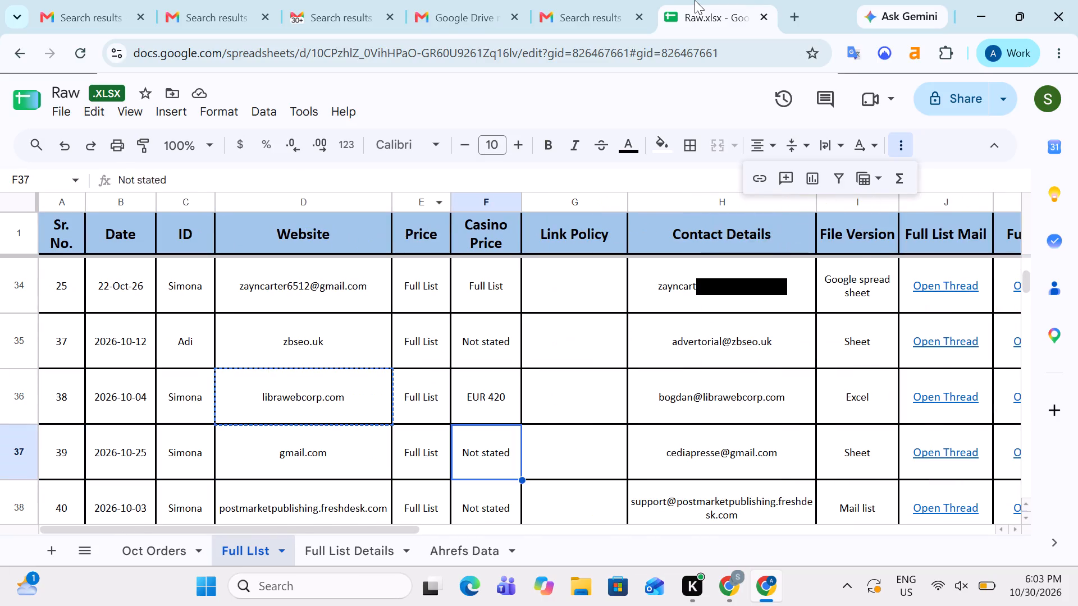
key(Right)
key(Right)
key(ctrl+c)
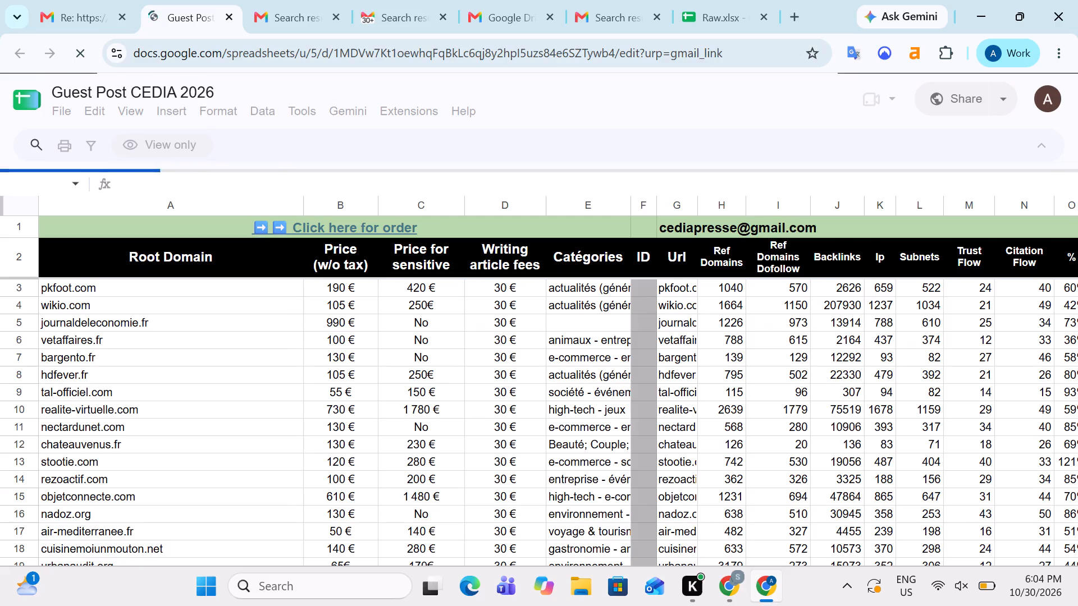
scroll(554, 391, down, 5)
scroll(402, 369, down, 14)
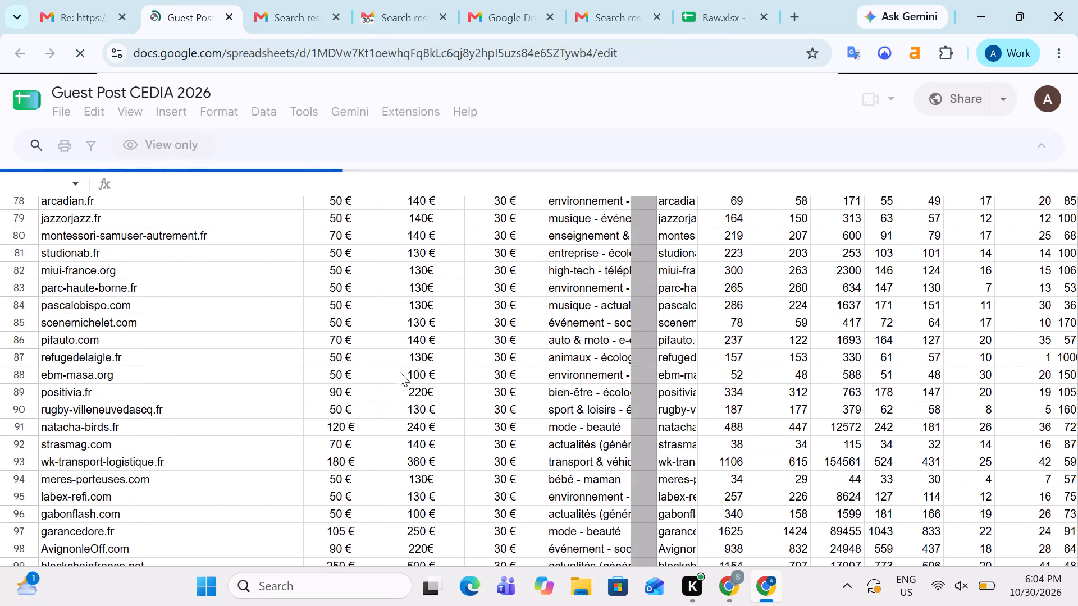
scroll(400, 372, down, 18)
scroll(455, 396, down, 5)
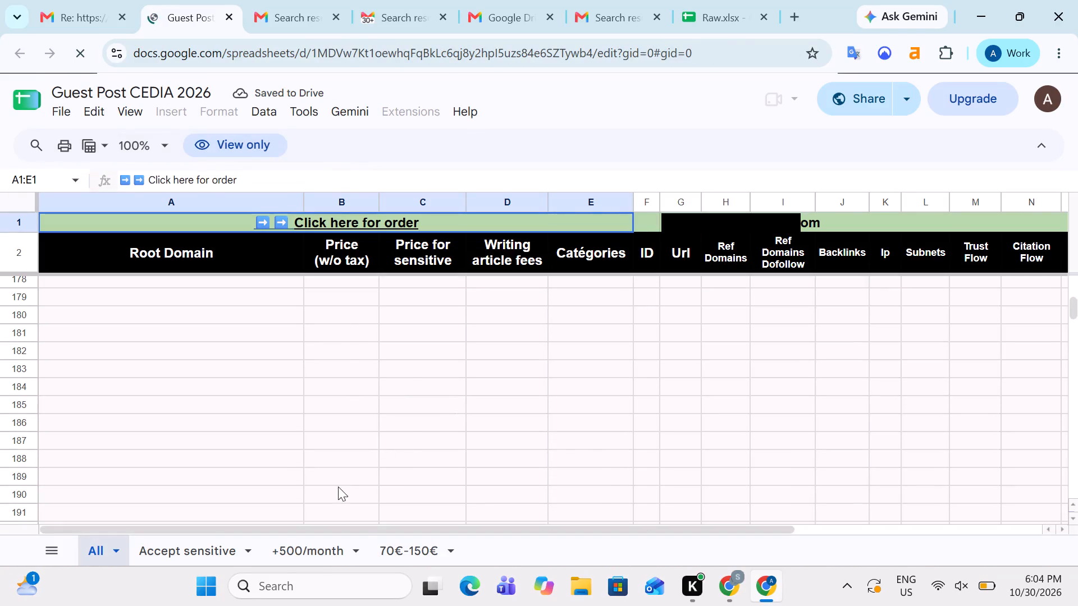
scroll(104, 437, down, 14)
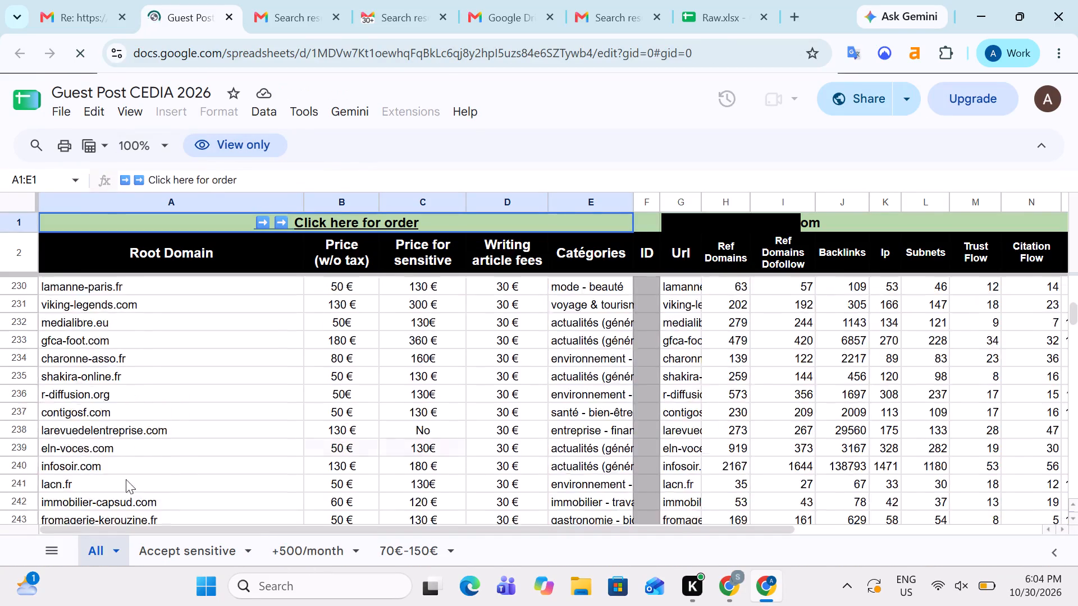
scroll(126, 479, down, 20)
scroll(126, 479, down, 20)
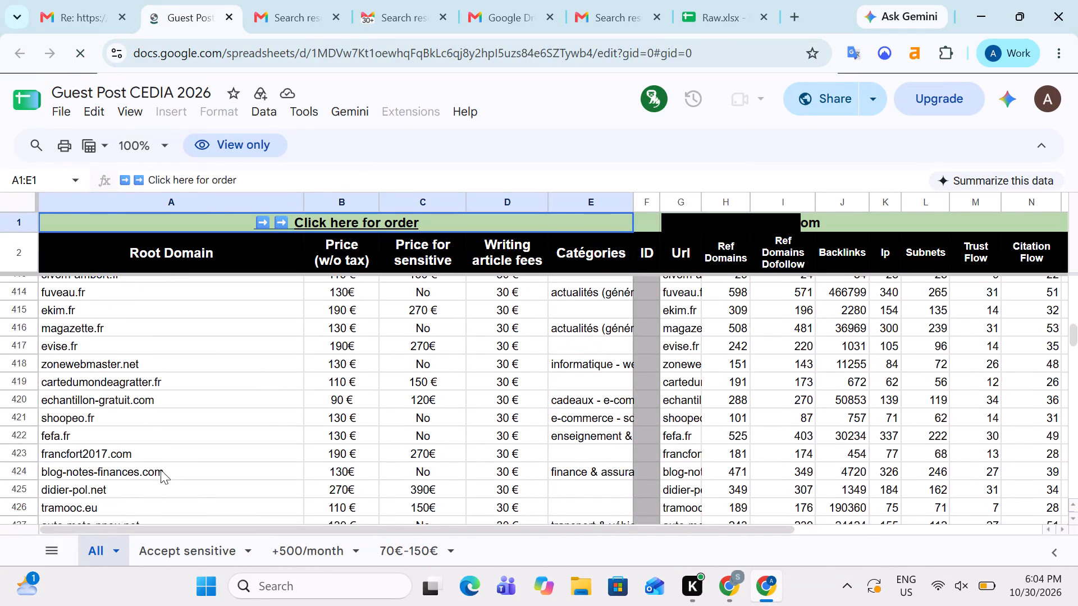
scroll(161, 470, down, 15)
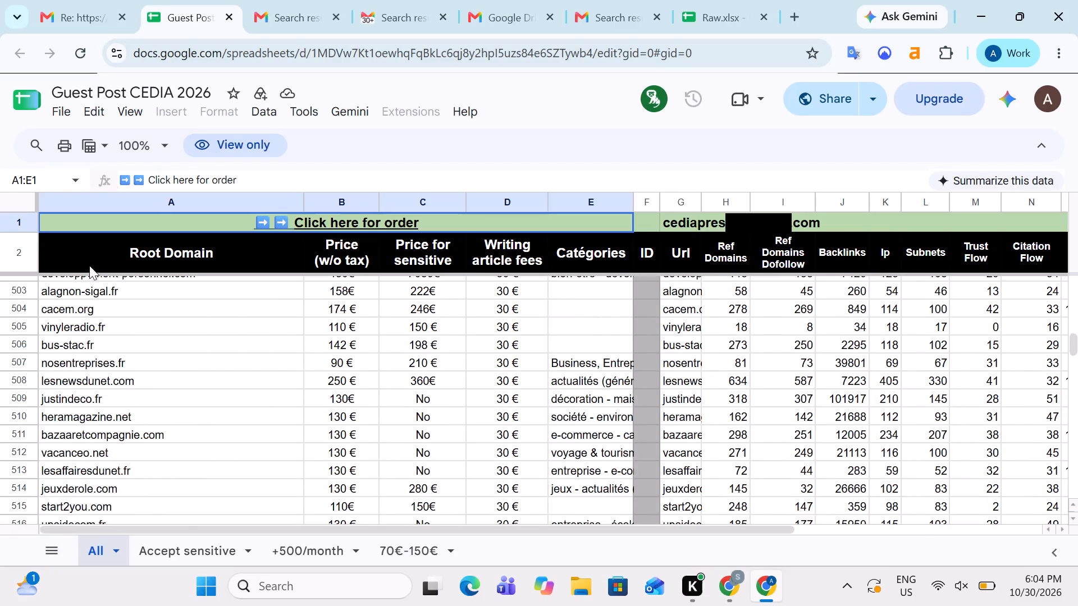
click(226, 18)
Back in Raw.xlsx, check row 37 of Full List and set its Seller Type to Reseller/Publisher.
click(609, 0)
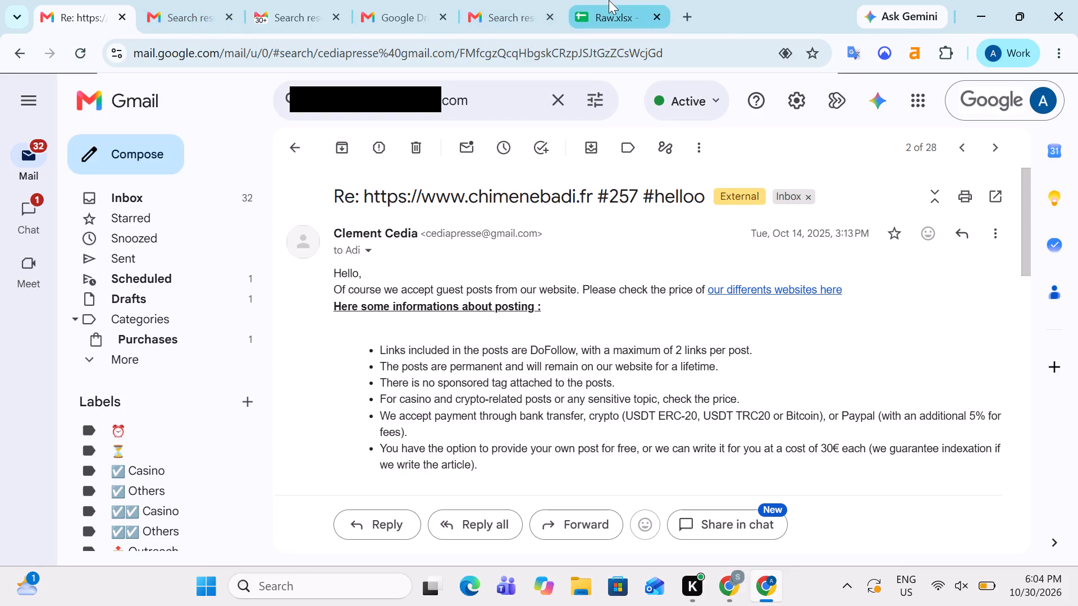
key(Right)
key(Right)
key(Right)
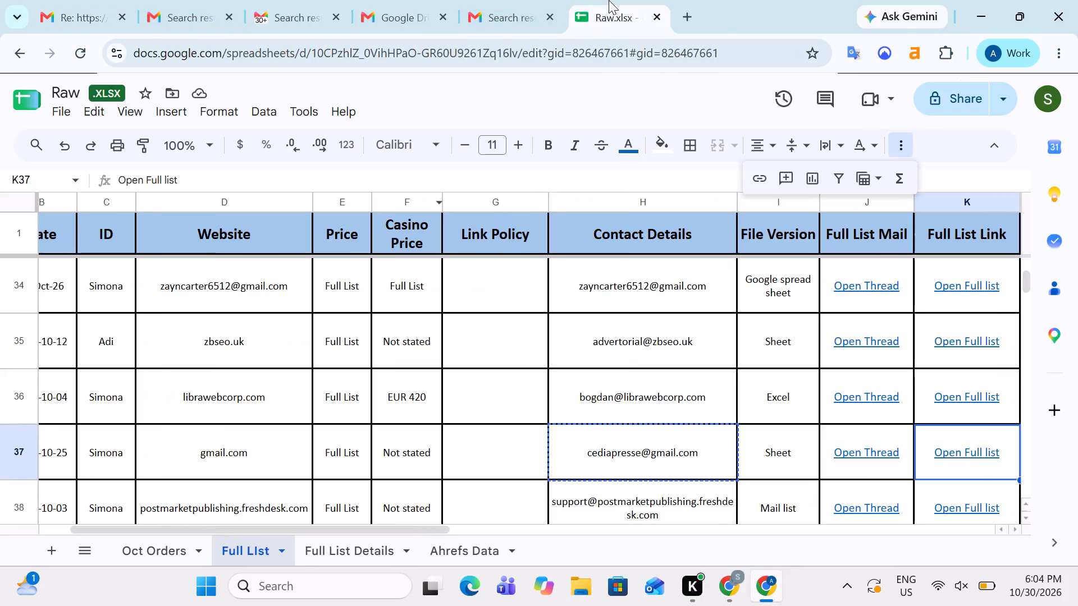
key(Left)
key(Left)
key(Left)
key(Left)
key(Left)
key(Left)
key(Left)
key(Left)
key(Left)
key(Left)
key(Left)
key(Left)
key(Left)
key(Left)
key(Left)
key(Left)
key(Left)
key(Left)
key(Left)
key(Left)
key(Right)
key(Right)
key(Right)
key(Right)
key(Right)
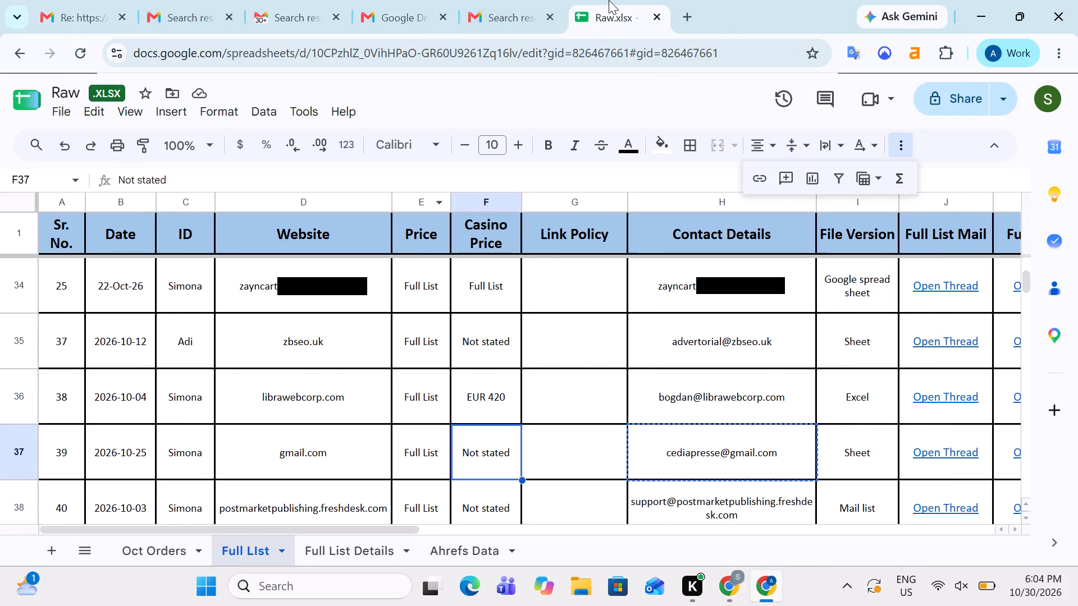
key(Right)
key(Right)
key(Right)
key(Right)
key(Right)
key(Right)
key(Right)
key(Right)
key(Right)
key(Right)
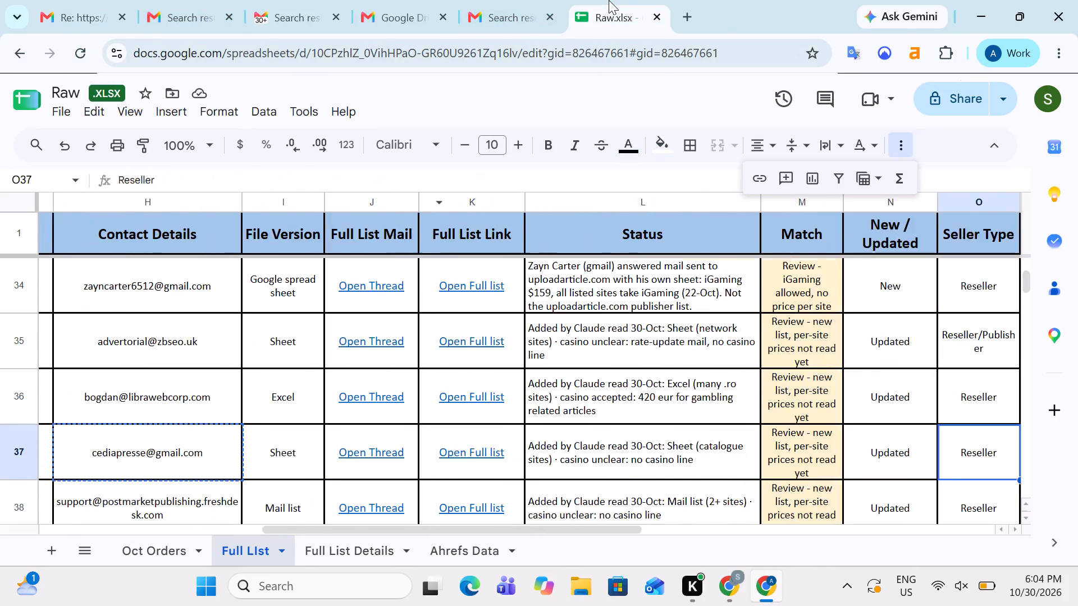
key(Right)
key(Left)
key(Left)
key(Return)
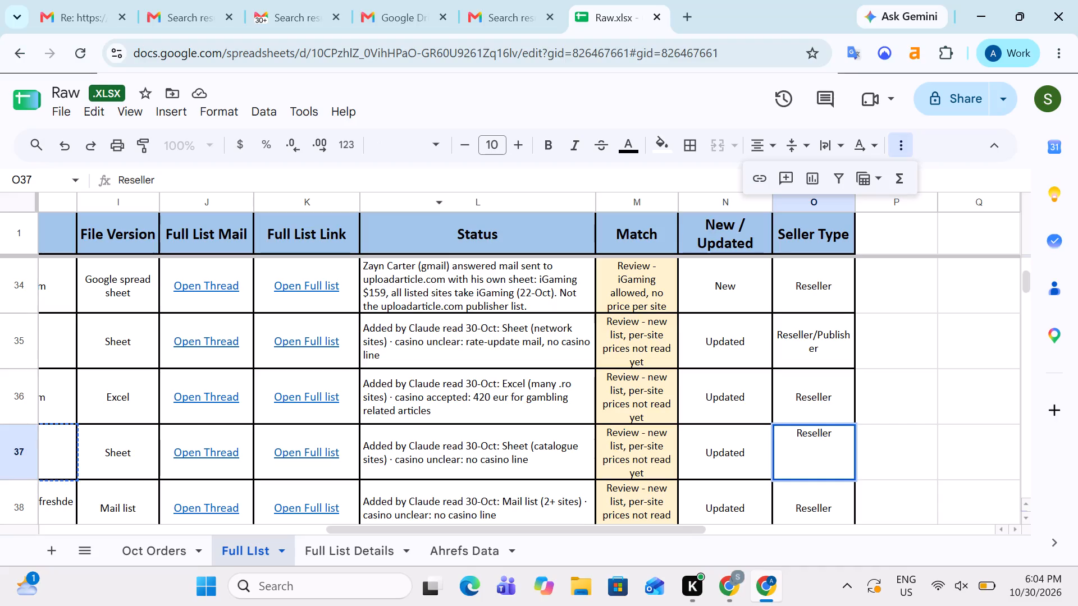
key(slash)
key(Tab)
key(Left)
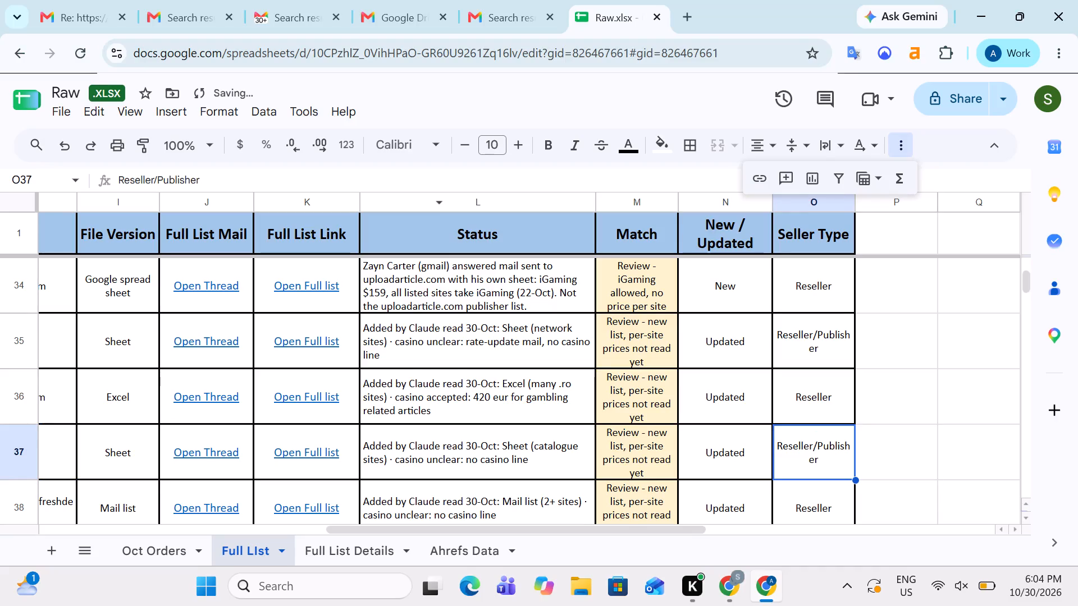
Check the entries for postmarketpublishing.freshdesk.com in row 38 and set its Seller Type to Reseller/Publisher.
key(Right)
key(Down)
key(Left)
key(Left)
key(Left)
key(Left)
key(Left)
key(Left)
key(Left)
key(Left)
key(Left)
key(Left)
key(Left)
key(Left)
key(Left)
key(Left)
key(Left)
key(Left)
key(Left)
key(Left)
key(Left)
key(Left)
key(Right)
key(Right)
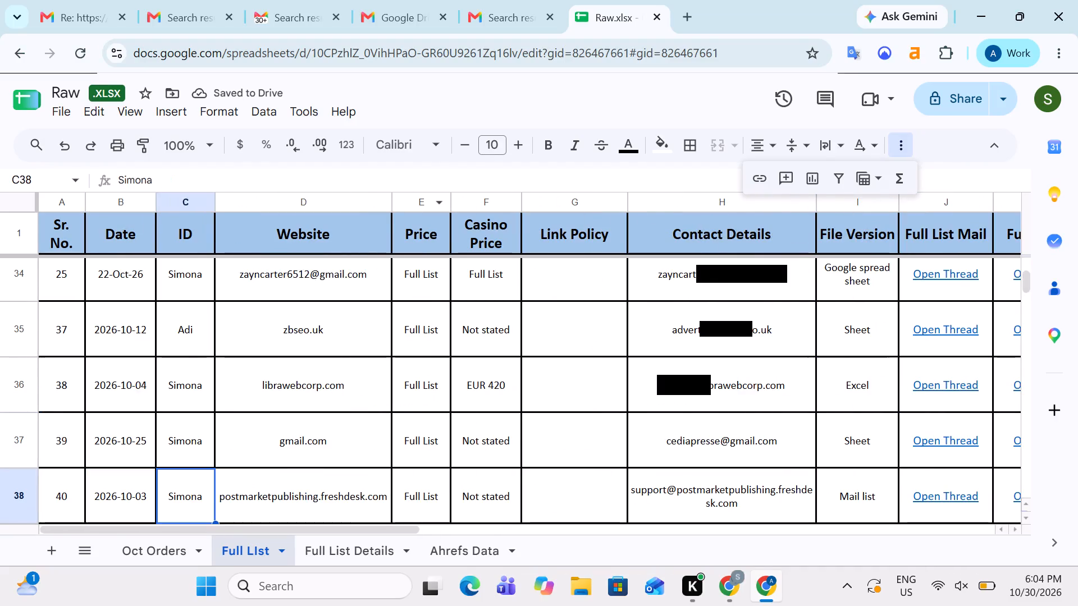
key(Right)
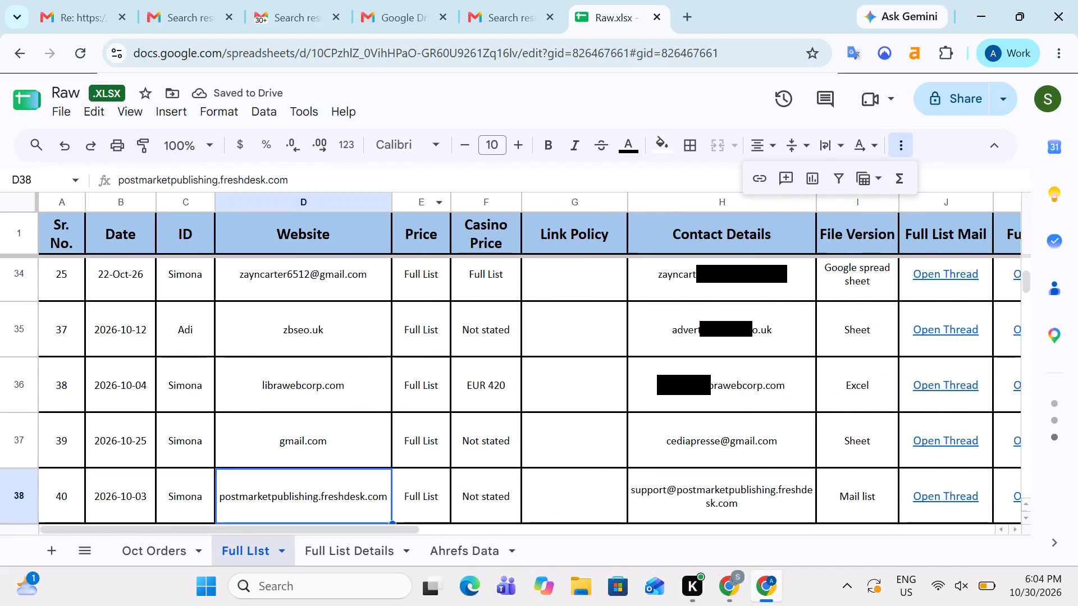
key(Left)
key(Right)
key(Right)
key(Right)
key(Right)
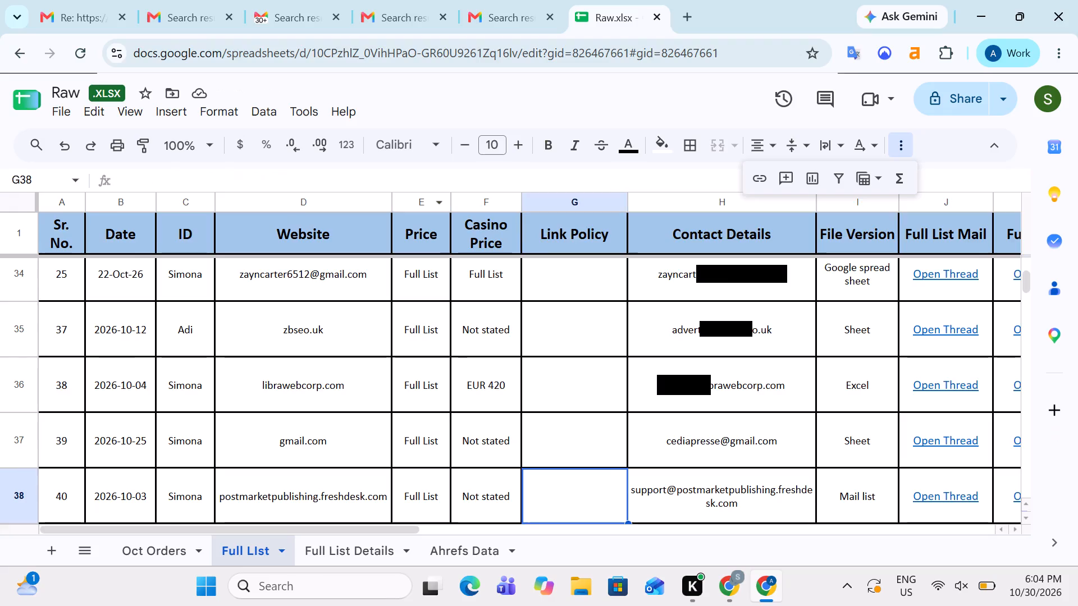
key(Right)
key(Right)
key(Right)
key(Right)
key(Right)
key(Left)
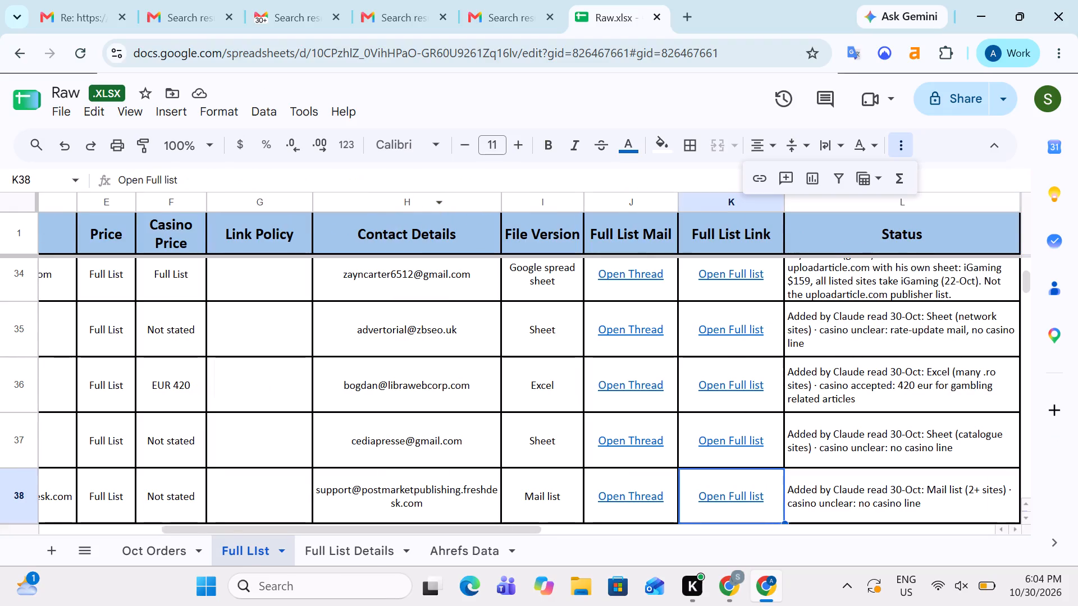
key(Right)
key(Right)
key(Right)
key(Right)
key(Right)
key(Right)
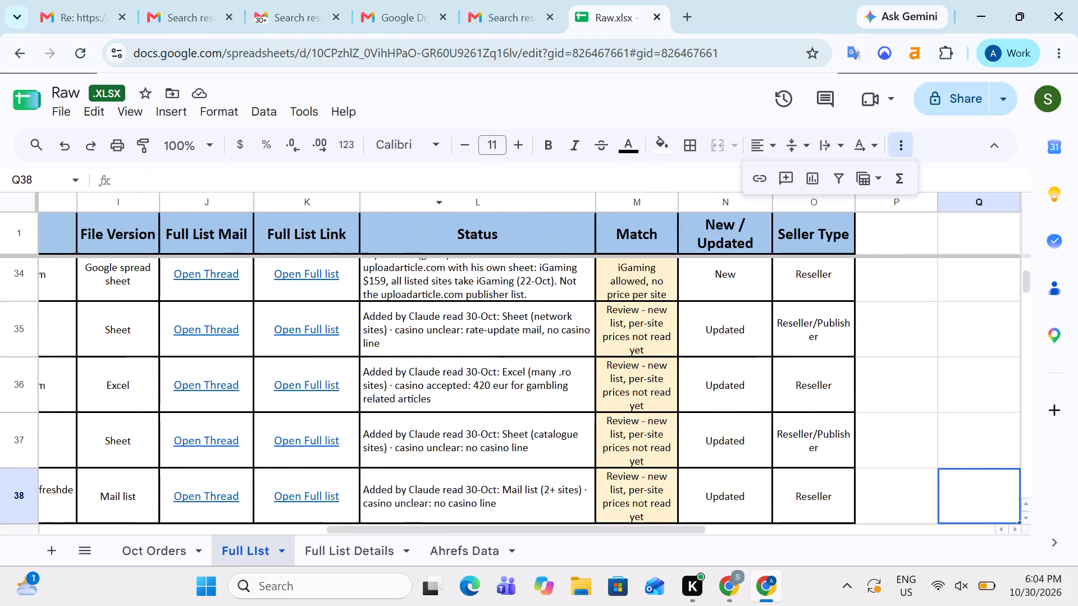
key(Left)
key(Left)
key(Left)
key(Right)
key(Left)
key(Right)
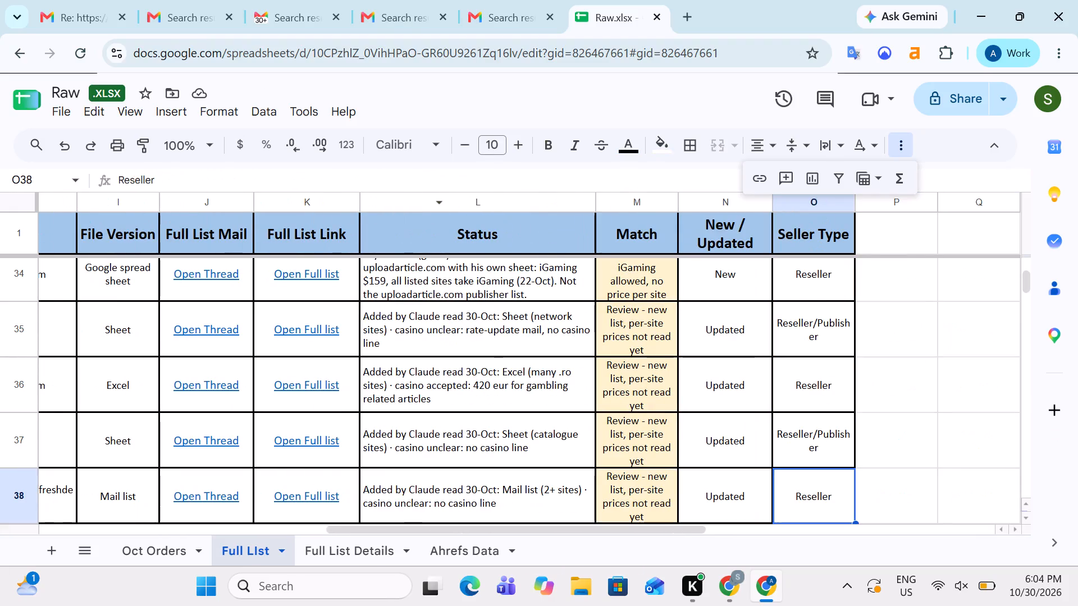
key(Right)
key(Left)
key(Return)
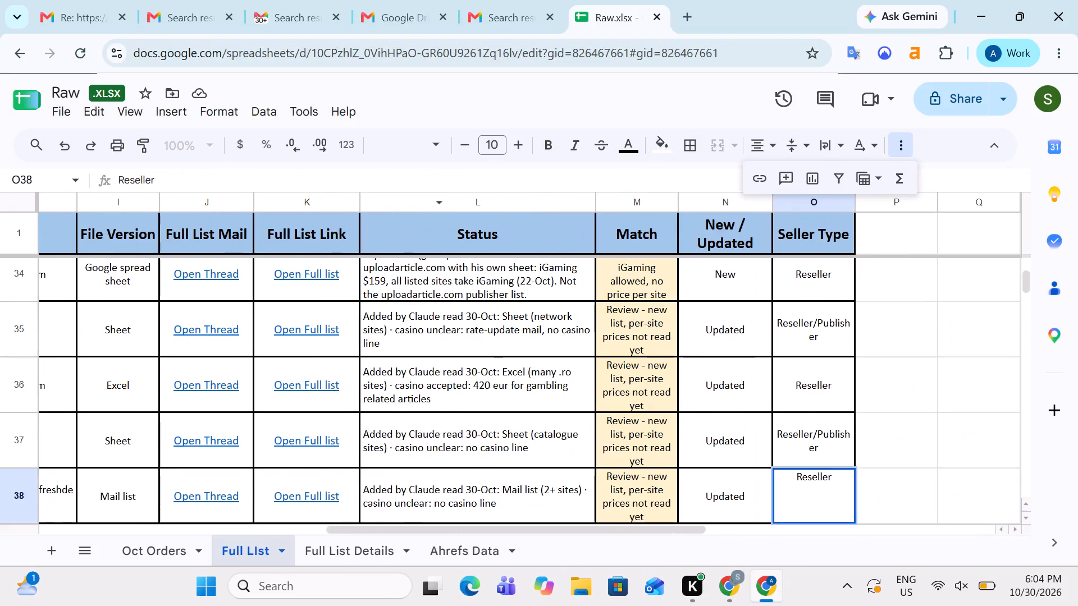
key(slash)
key(Tab)
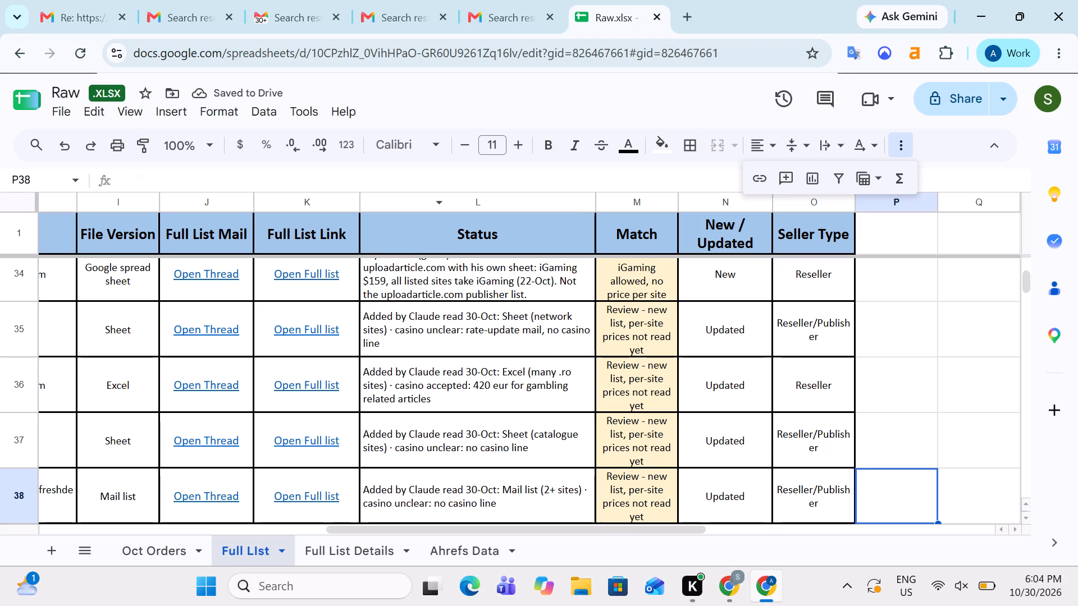
Copy the note "From Faith PostMarketPublishing" from column P of row 29 into column P of row 38.
key(Up)
key(Up)
key(Up)
key(Up)
key(Up)
key(Up)
key(Up)
key(Up)
key(Up)
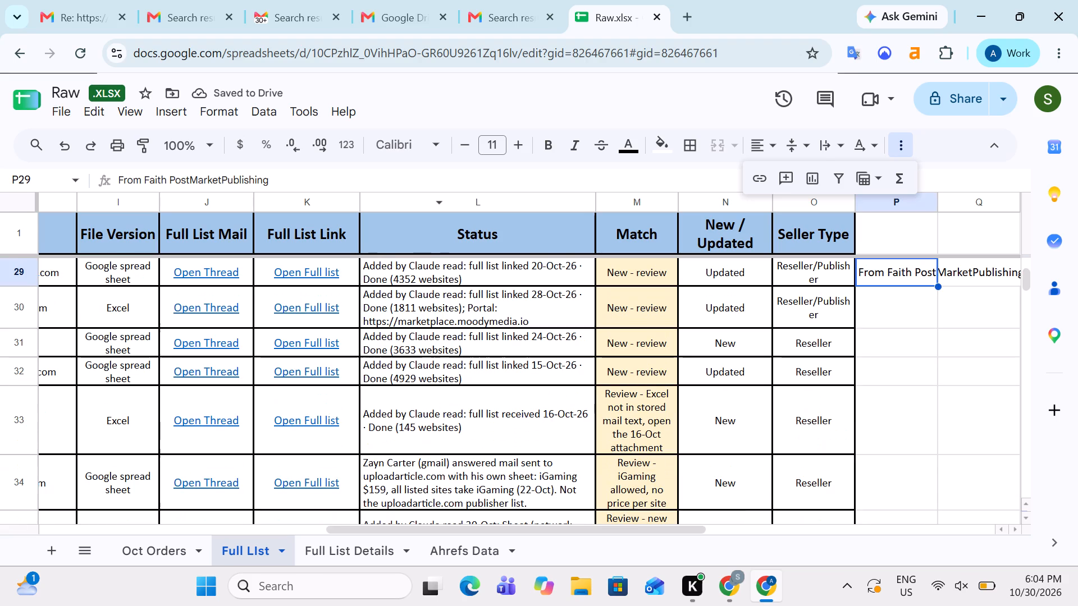
key(ctrl+c)
key(Down)
key(Down)
key(Down)
key(Down)
key(Down)
key(Down)
key(Down)
key(Down)
key(Down)
key(Down)
key(Down)
key(Down)
key(Down)
key(Down)
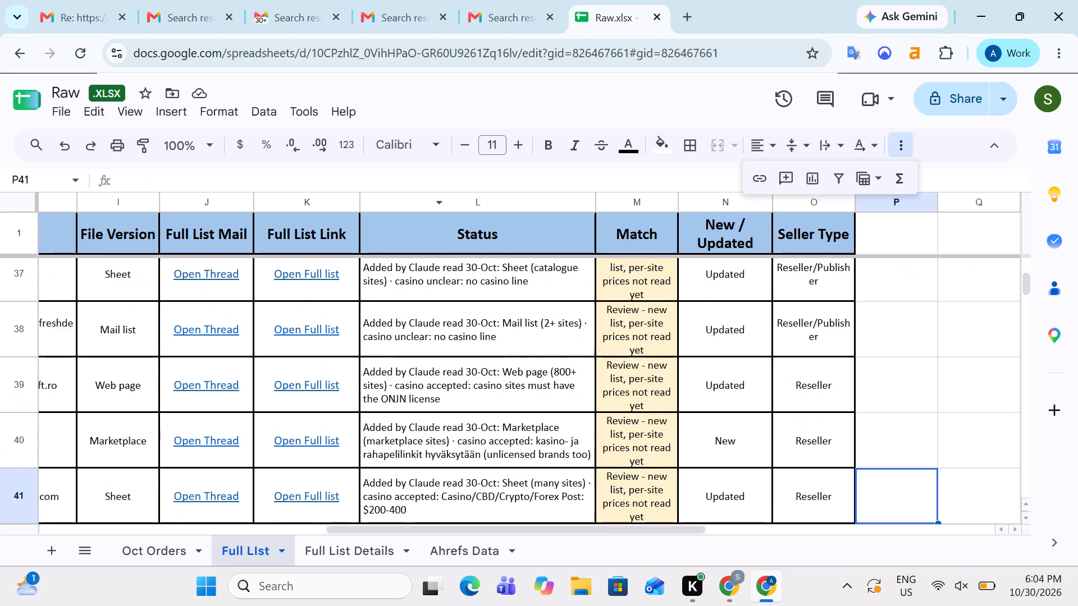
key(Up)
key(Up)
key(Up)
key(Up)
key(Up)
key(Up)
key(Up)
key(Up)
key(Up)
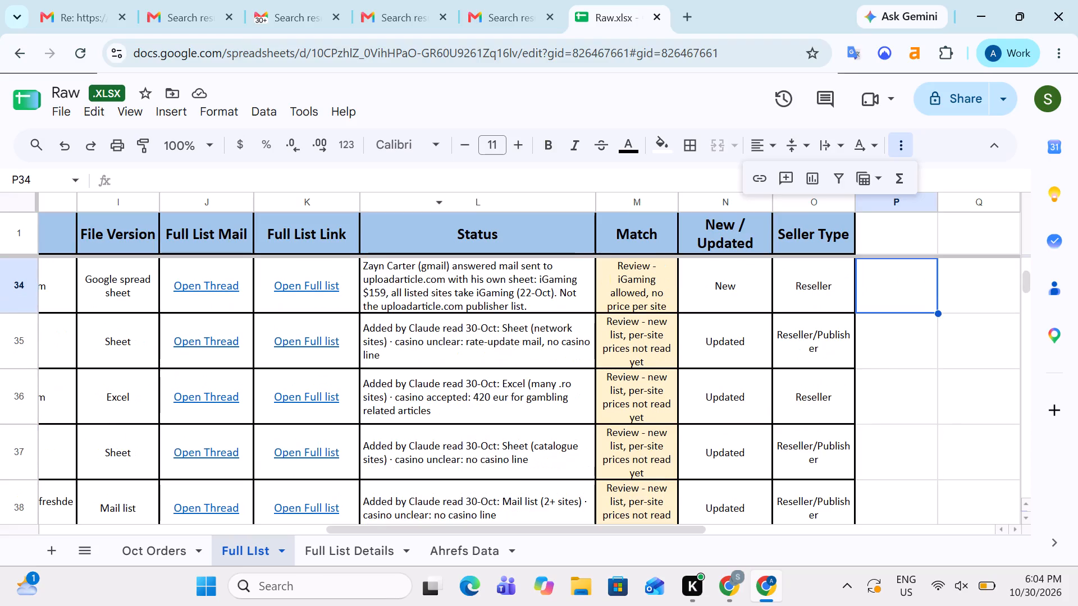
Paste the note "From Faith PostMarketPublishing" into column P of row 38, the postmarketpublishing.freshdesk.com record.
key(Down)
key(Left)
key(Left)
key(Left)
key(Left)
key(Left)
key(Left)
key(Left)
key(Left)
key(Left)
key(Left)
key(Left)
key(Left)
key(Left)
key(Left)
key(Left)
key(Left)
key(Left)
key(Left)
key(Left)
key(Left)
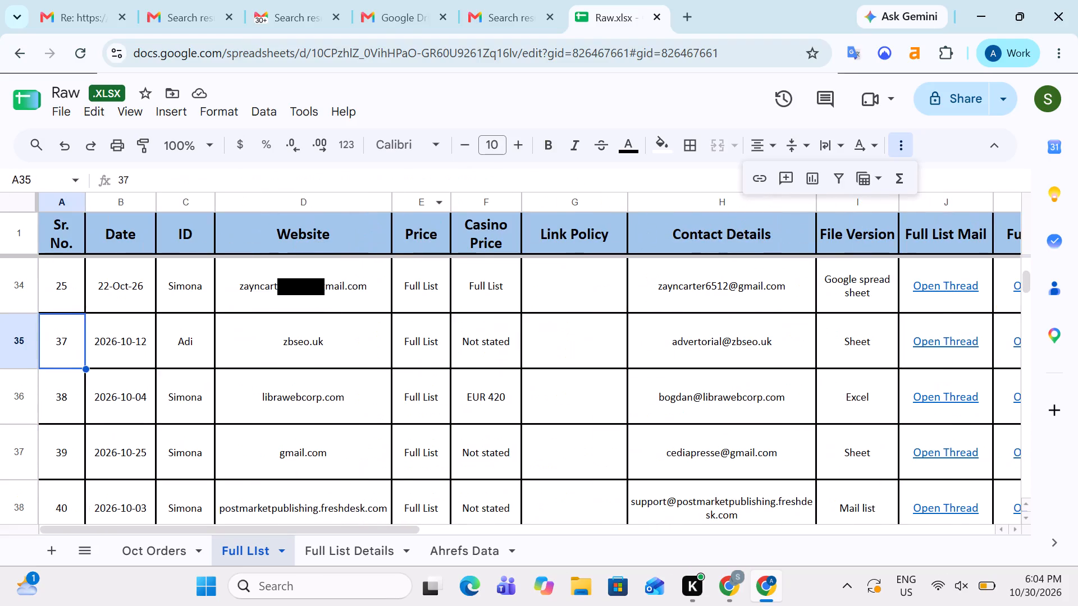
key(Right)
key(Right)
key(Right)
key(Down)
key(Down)
key(Down)
key(Down)
key(Down)
key(Down)
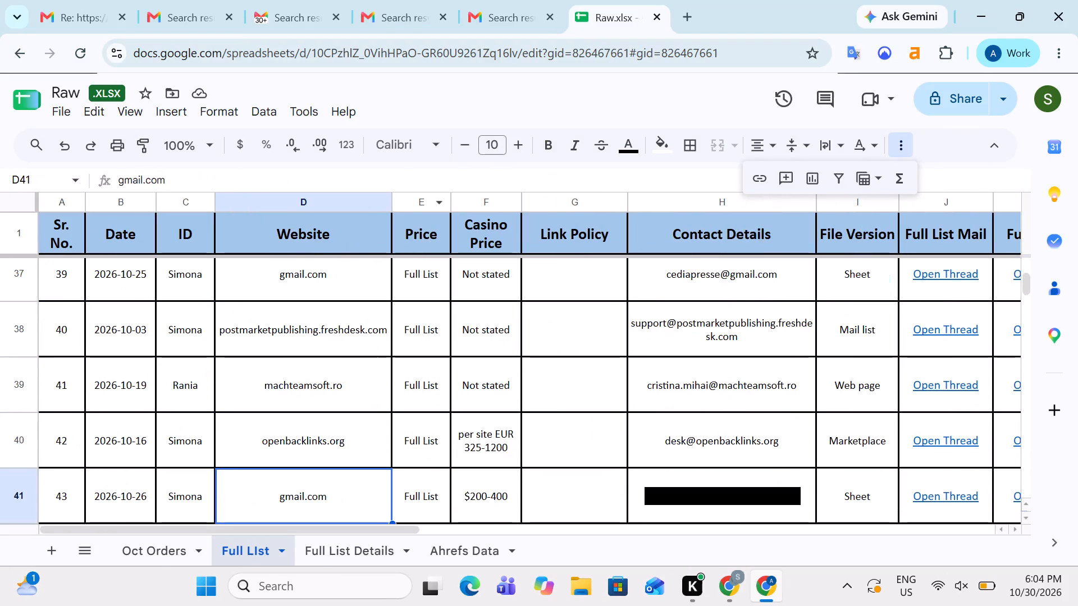
key(Up)
key(Up)
key(Up)
key(Up)
key(Down)
key(Right)
key(Right)
key(Right)
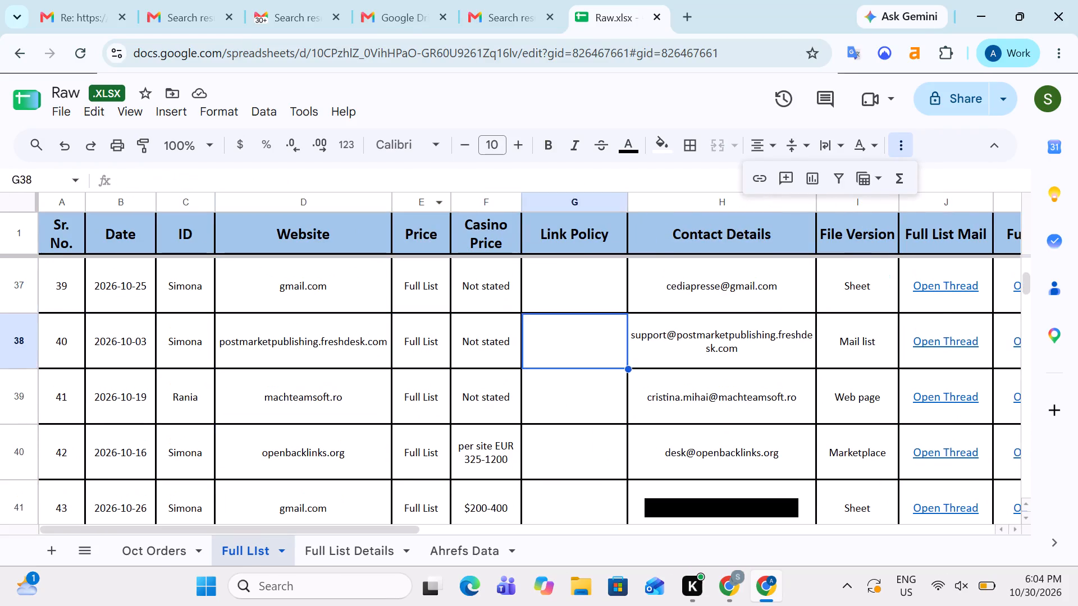
key(Right)
key(Right)
key(Right)
key(Right)
key(Right)
key(Right)
key(Right)
key(Right)
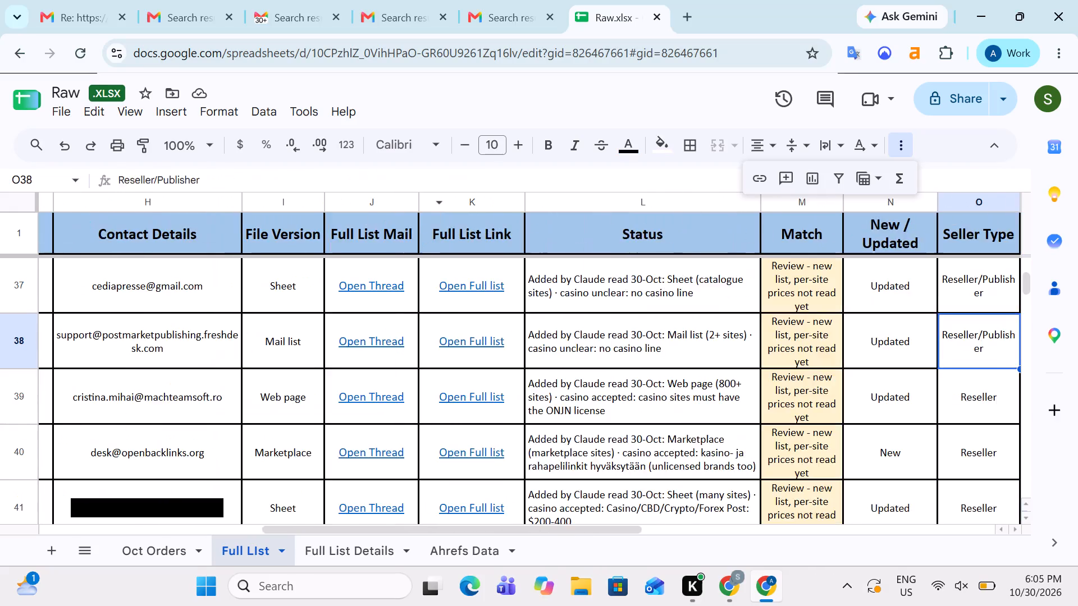
key(Right)
key(Right)
key(Left)
key(Return)
key(ctrl+v)
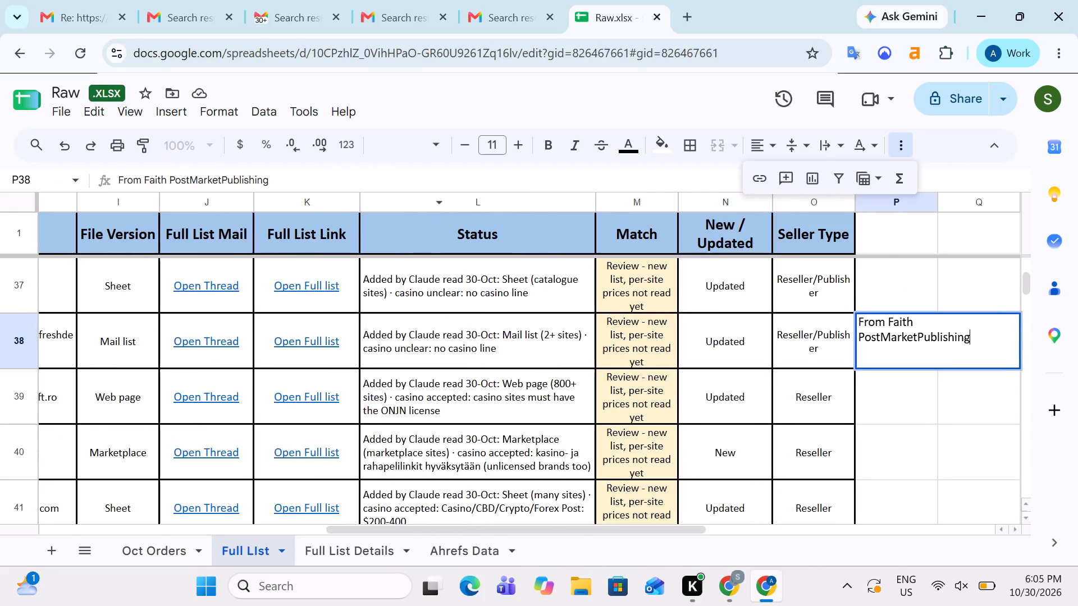
key(Tab)
key(Left)
key(Left)
key(Left)
key(Left)
key(Left)
key(Left)
key(Left)
key(Left)
key(Left)
key(Left)
key(Left)
key(Left)
key(Left)
key(Left)
key(Left)
key(Left)
key(Left)
key(Left)
key(Left)
key(Left)
key(Right)
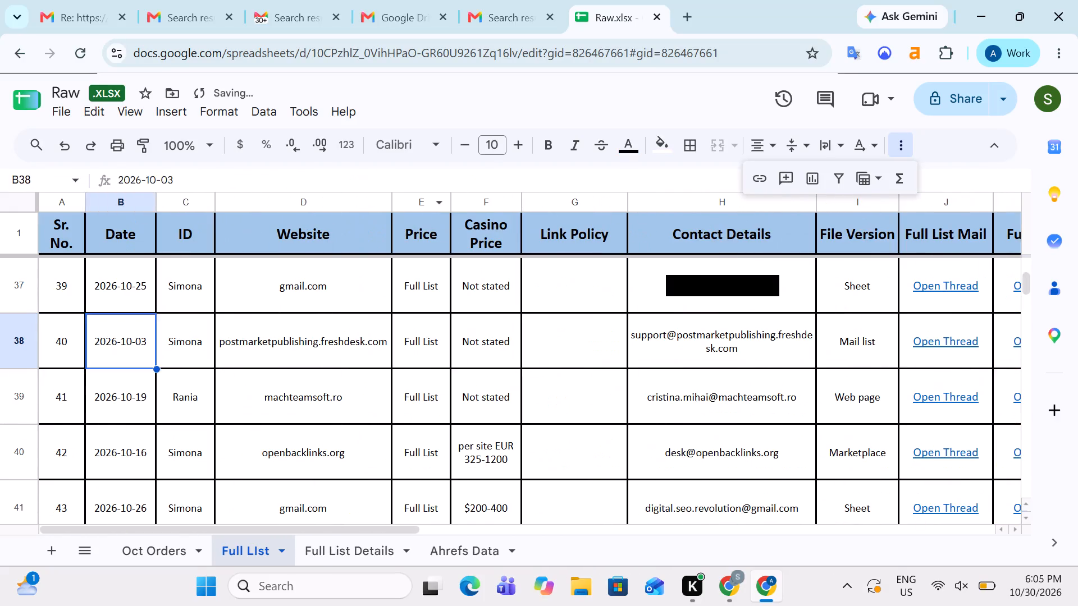
key(Right)
key(Right)
key(ctrl+c)
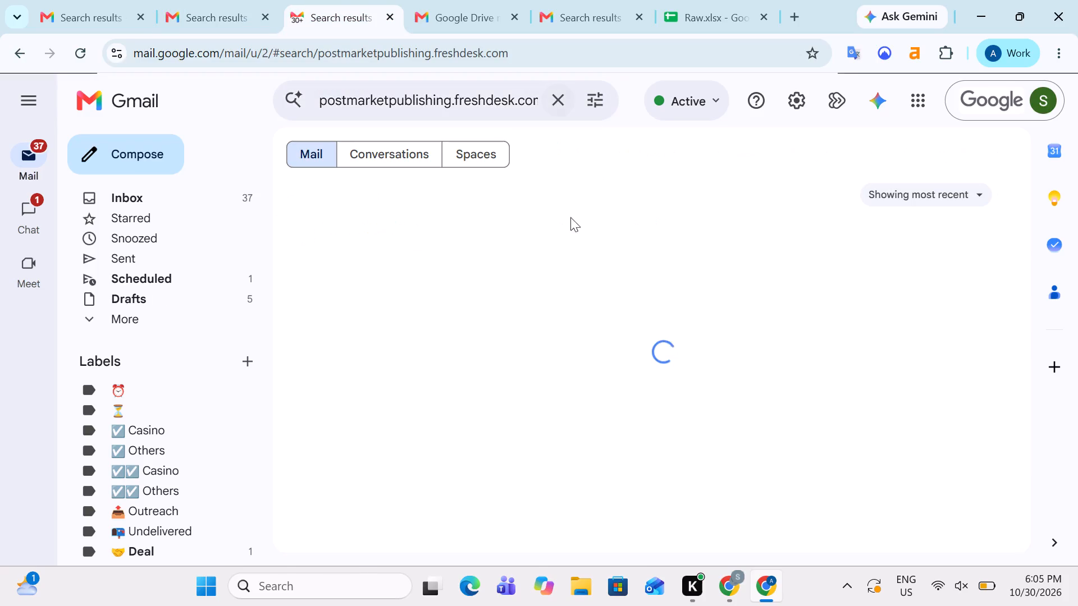
scroll(473, 281, down, 3)
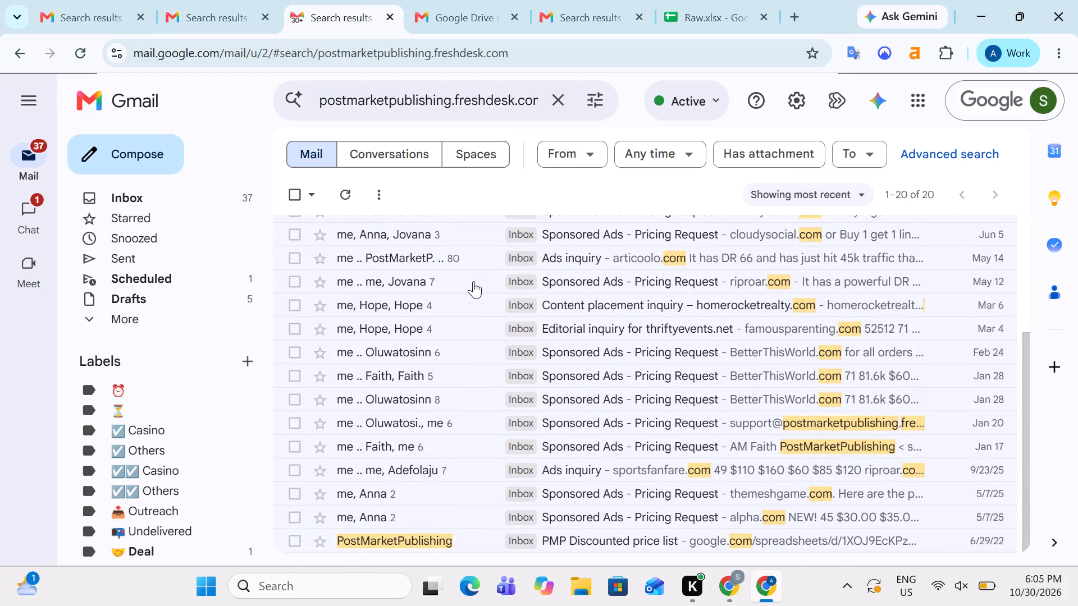
scroll(508, 430, up, 2)
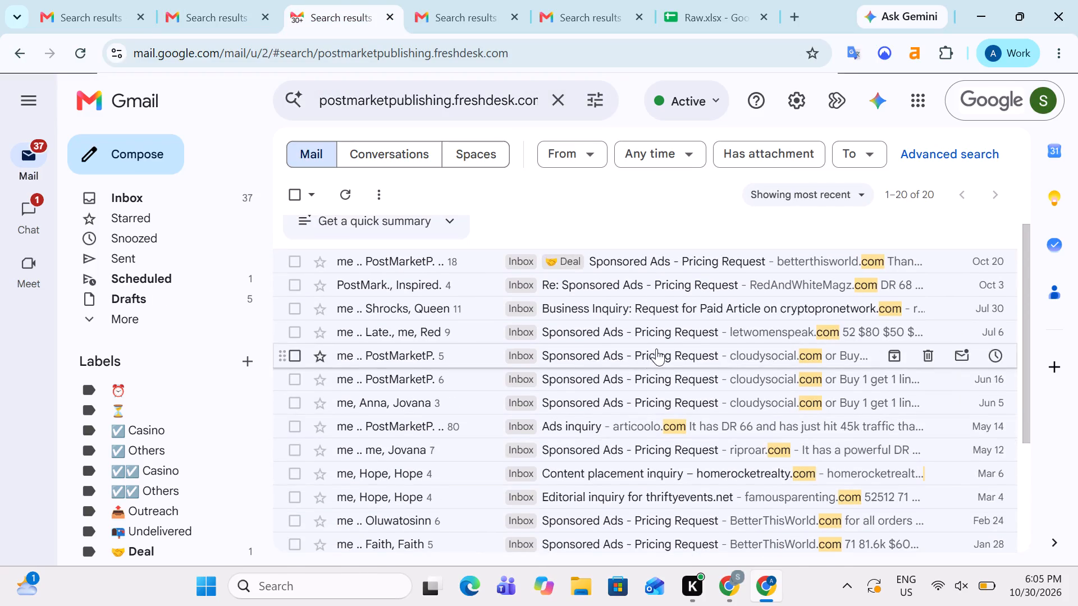
scroll(657, 348, down, 4)
scroll(660, 454, up, 6)
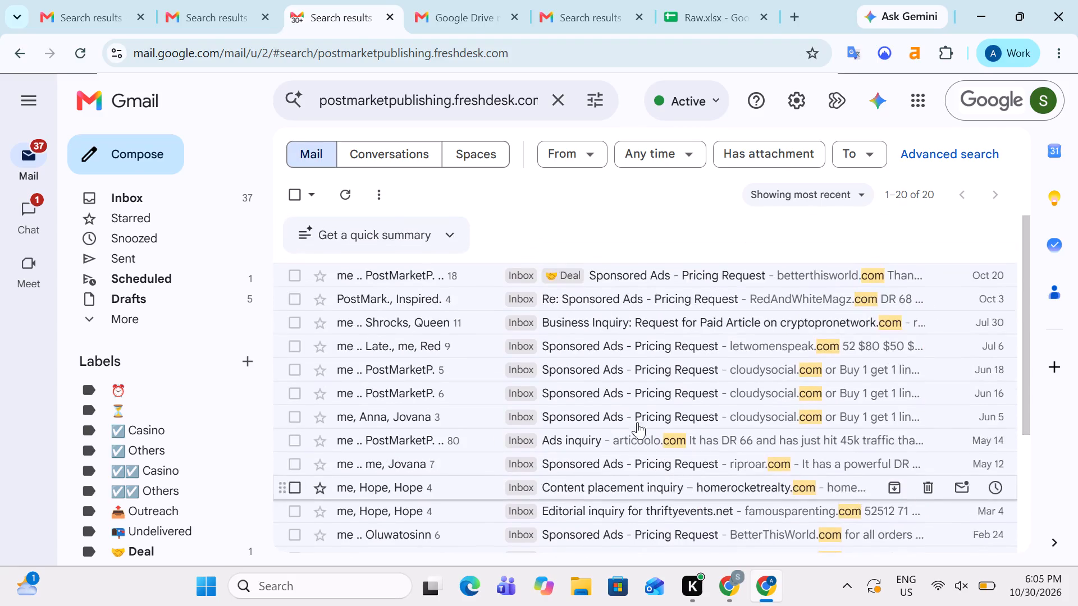
Return to the Raw workbook and check row 38 across to its Seller Type and column P note.
click(716, 0)
key(Right)
key(Right)
key(Right)
key(Right)
key(Right)
key(Right)
key(Right)
key(Right)
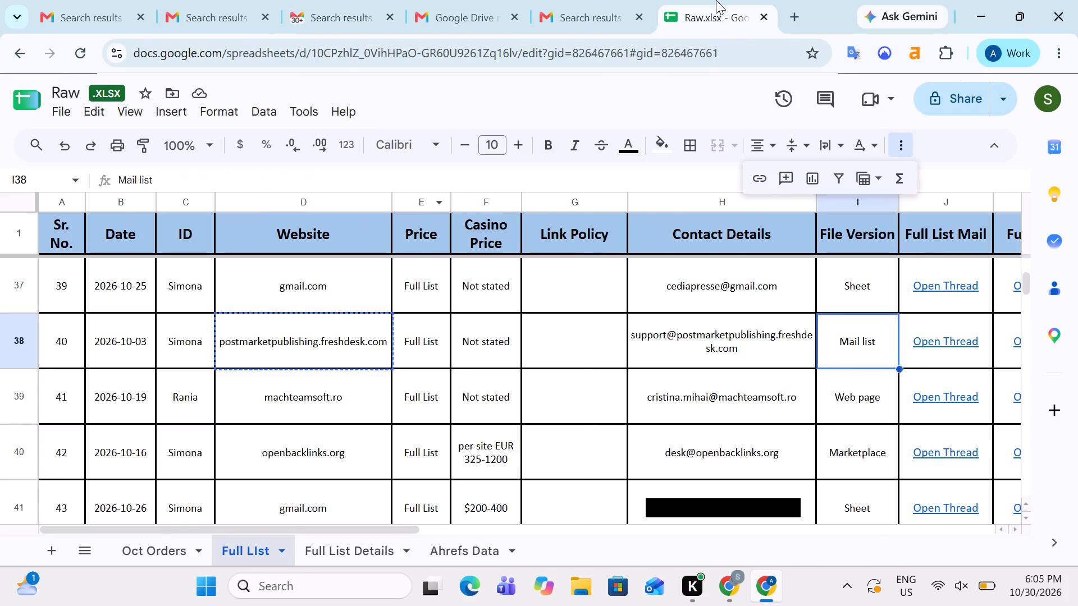
key(Right)
key(Right)
key(Right)
key(Right)
key(Right)
key(Left)
key(Left)
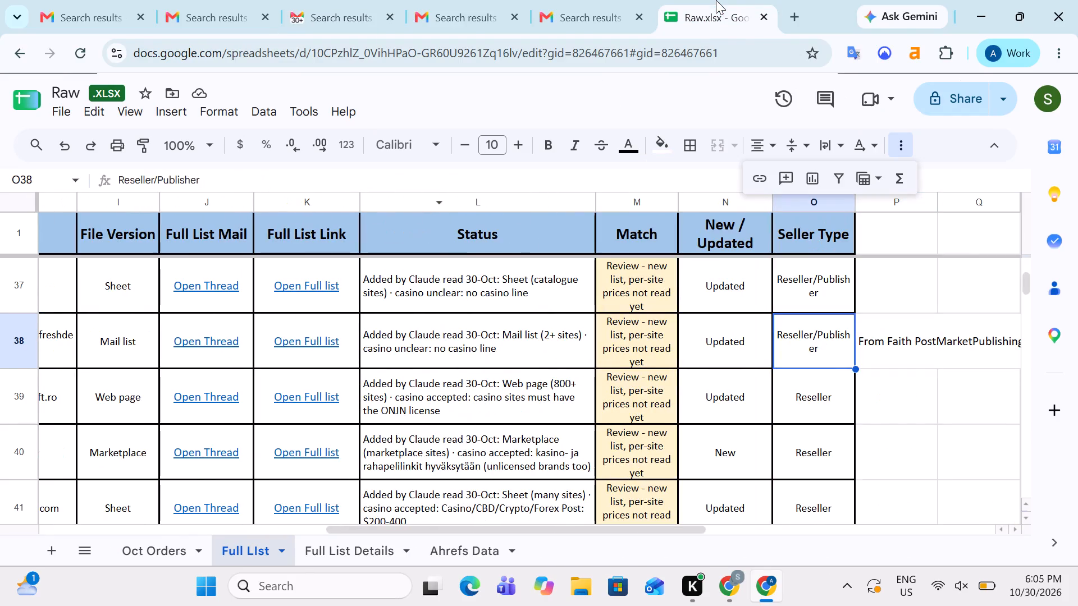
Examine the machteamsoft.ro record in row 39, including its contact details, and select its website entry.
key(Down)
key(Right)
key(Left)
key(Left)
key(Left)
key(Left)
key(Left)
key(Left)
key(Left)
key(Left)
key(Left)
key(Left)
key(Left)
key(Left)
key(Left)
key(Left)
key(Left)
key(Left)
key(Left)
key(Left)
key(Left)
key(Left)
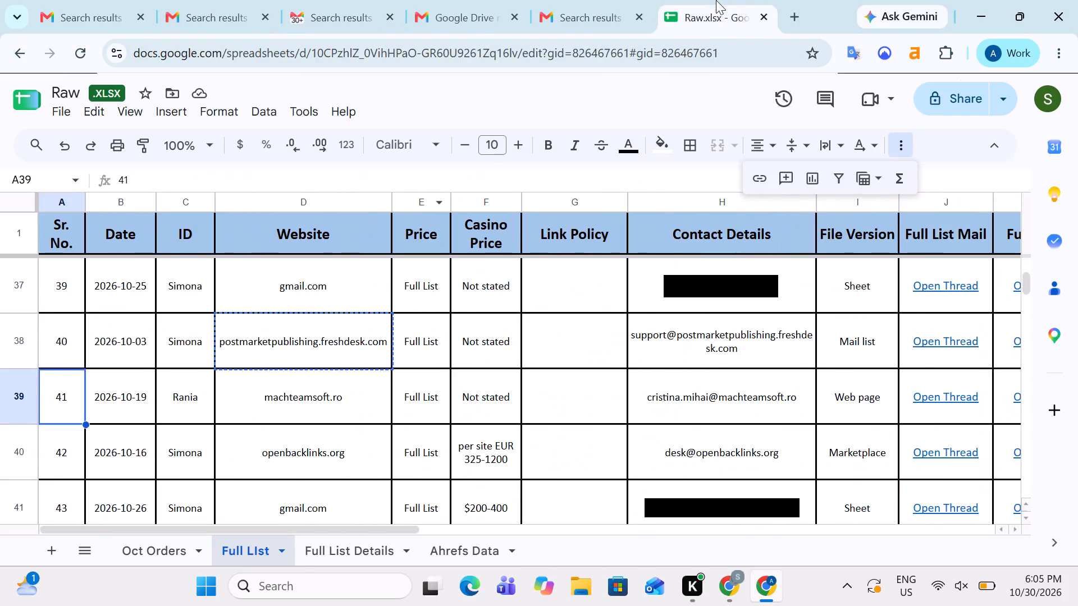
key(Right)
key(Right)
key(Right)
key(Right)
key(Right)
key(Right)
key(Right)
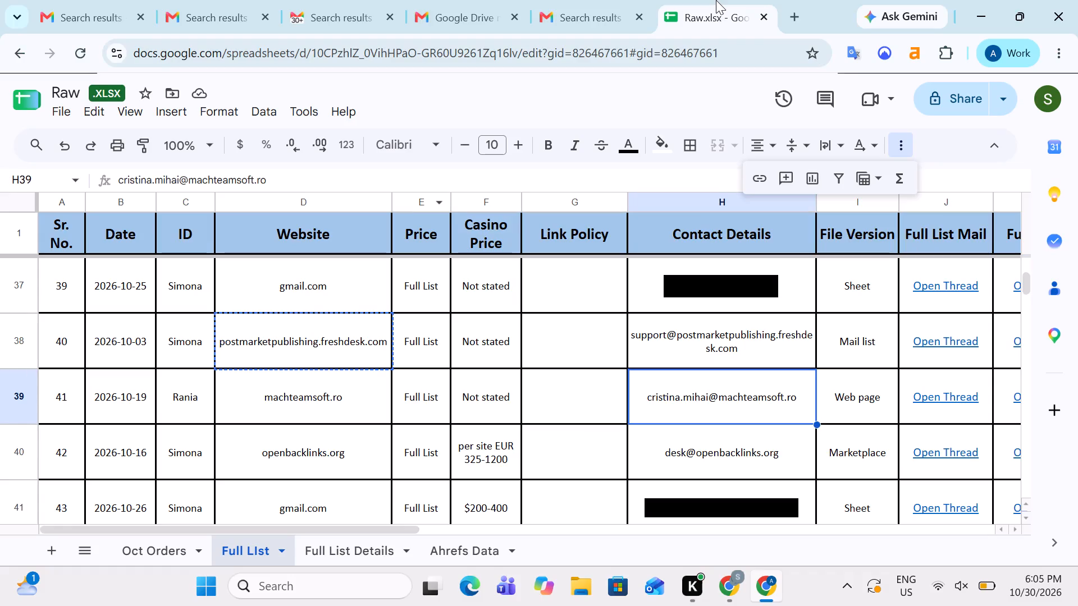
key(Left)
key(Left)
key(Left)
key(Left)
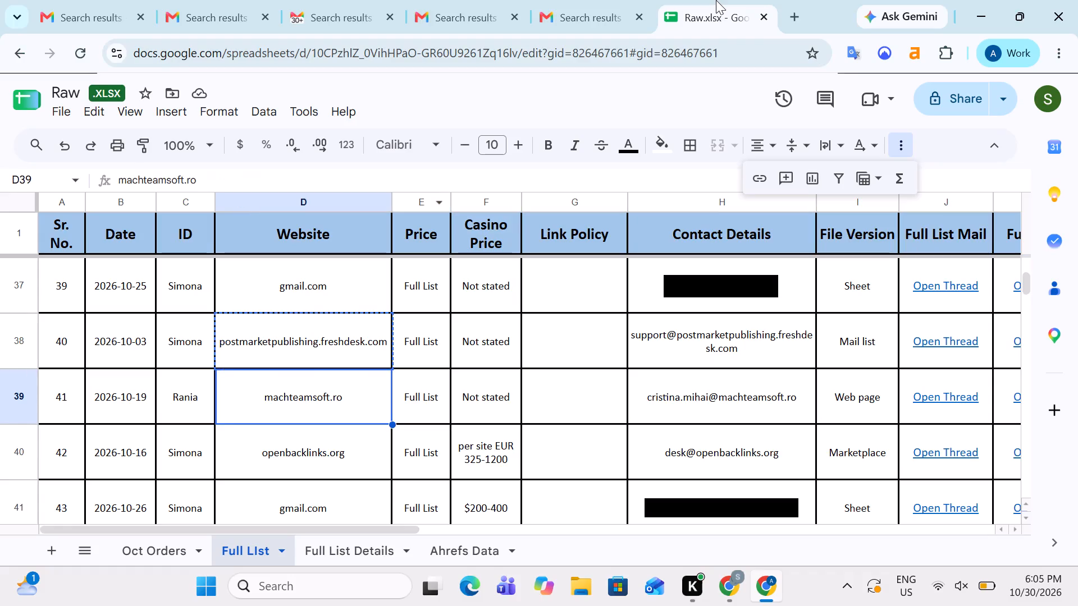
Change the Seller Type of the machteamsoft.ro record in row 39 to Reseller/Publisher.
key(Right)
key(Right)
key(Right)
key(Right)
key(Right)
key(Right)
key(Right)
key(Right)
key(Right)
key(Right)
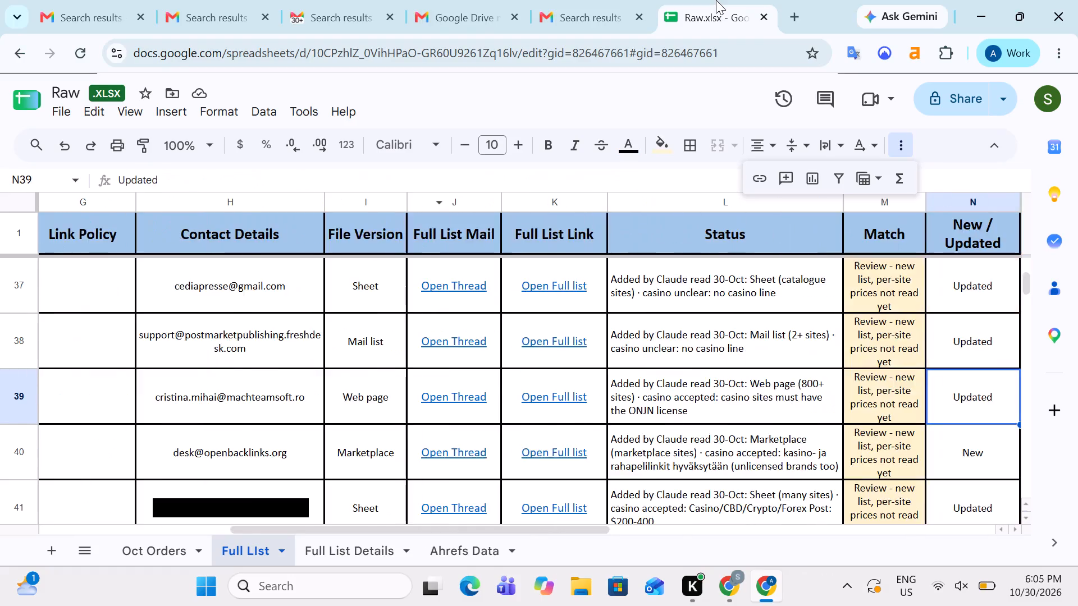
key(Right)
key(Right)
key(Right)
key(Left)
key(Left)
key(Return)
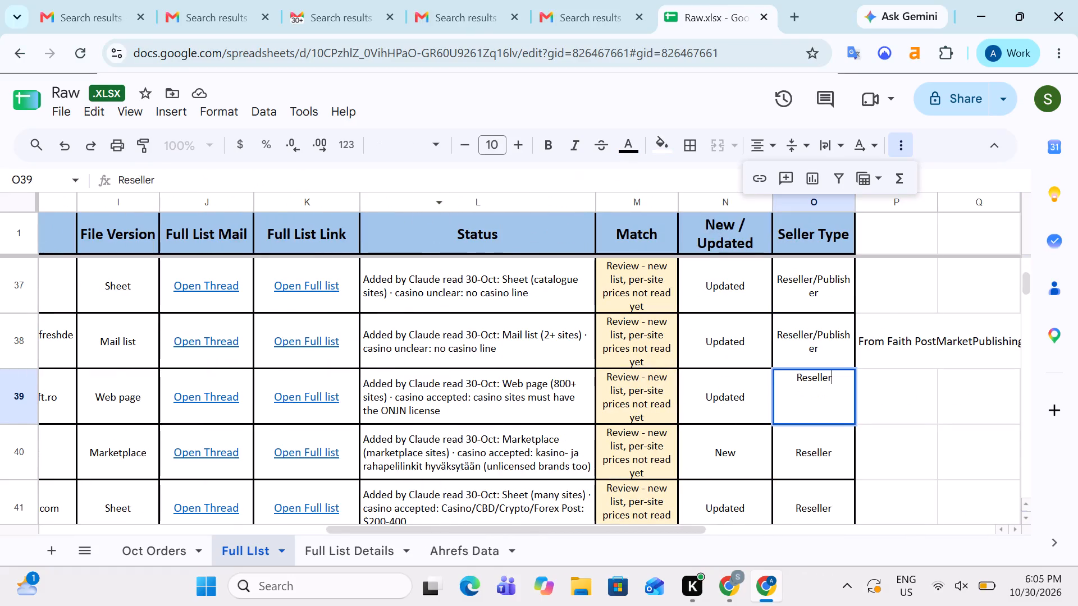
key(slash)
key(Right)
key(Left)
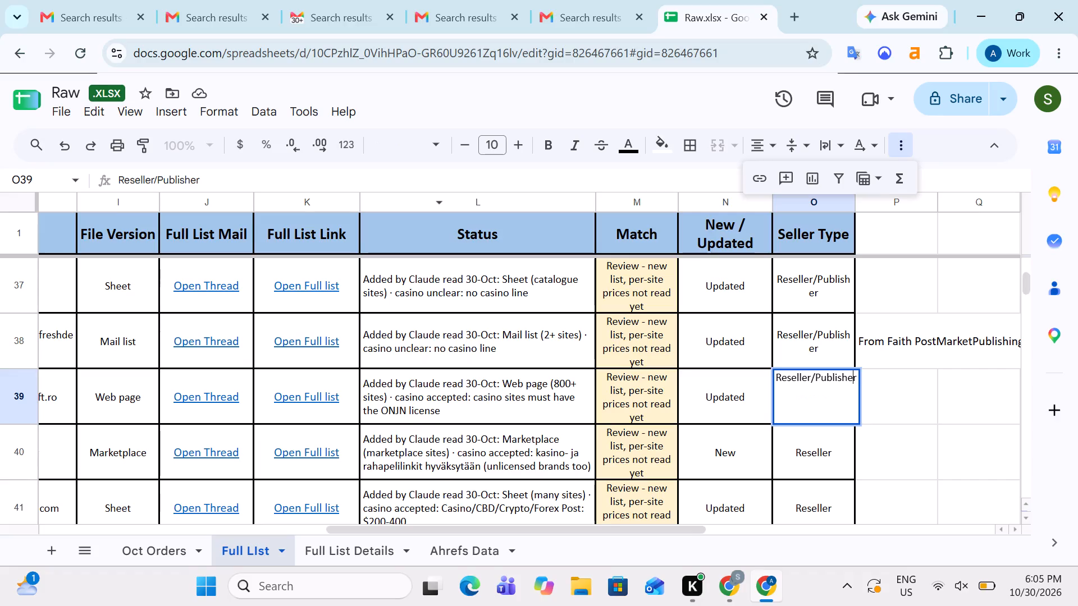
key(Tab)
key(Right)
key(Left)
key(Left)
key(Right)
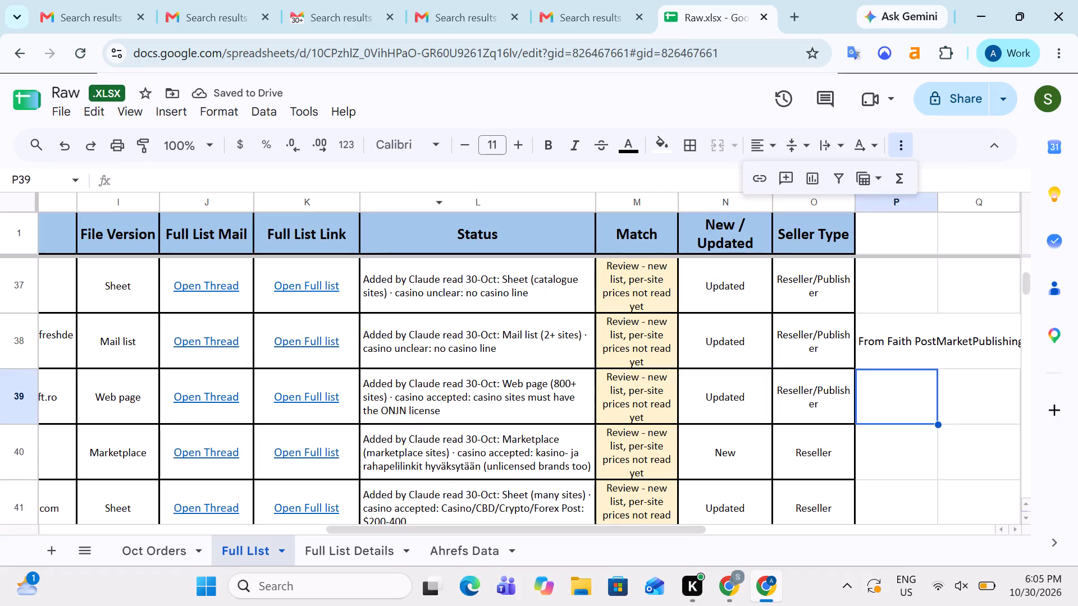
key(Left)
key(Right)
Review the openbacklinks.org record in row 40 across to its Status, Match, New / Updated and Seller Type entries.
key(Left)
key(Left)
key(Left)
key(Left)
key(Left)
key(Left)
key(Left)
key(Left)
key(Left)
key(Left)
key(Left)
key(Left)
key(Left)
key(Left)
key(Left)
key(Left)
key(Left)
key(Left)
key(Left)
key(Left)
key(Right)
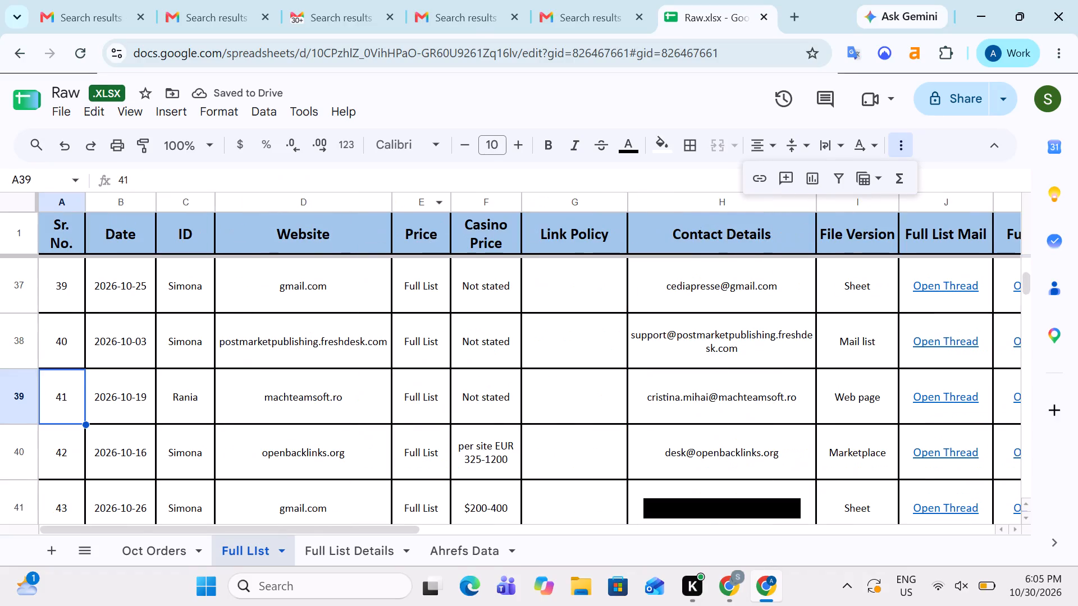
key(Right)
key(Right)
key(Right)
key(Left)
key(Down)
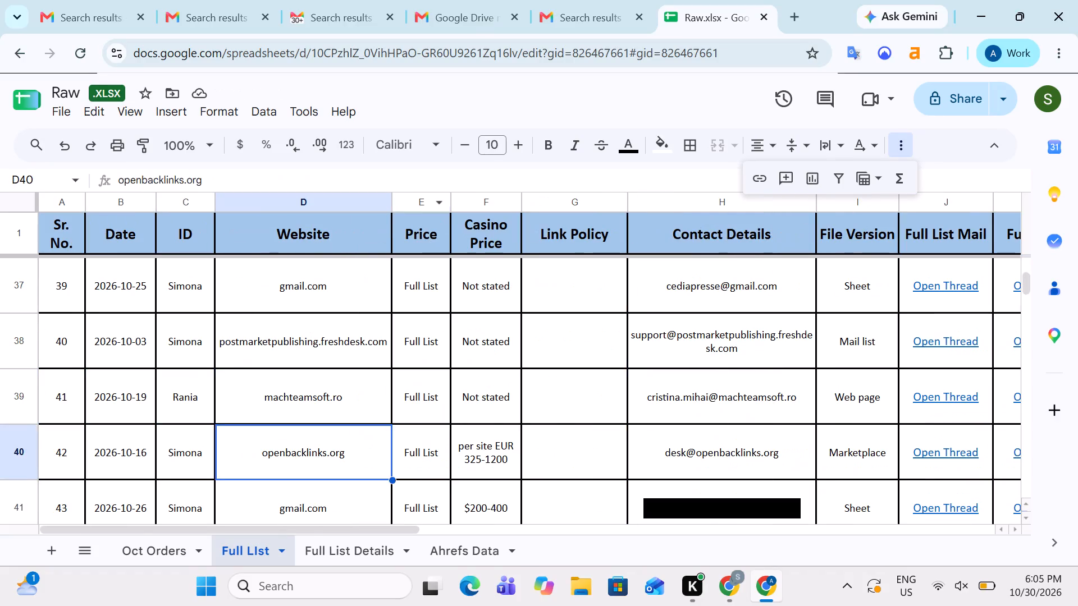
key(Right)
key(Right)
key(Right)
key(Right)
key(Right)
key(Right)
key(Right)
key(Right)
key(Right)
key(Right)
key(Right)
key(Right)
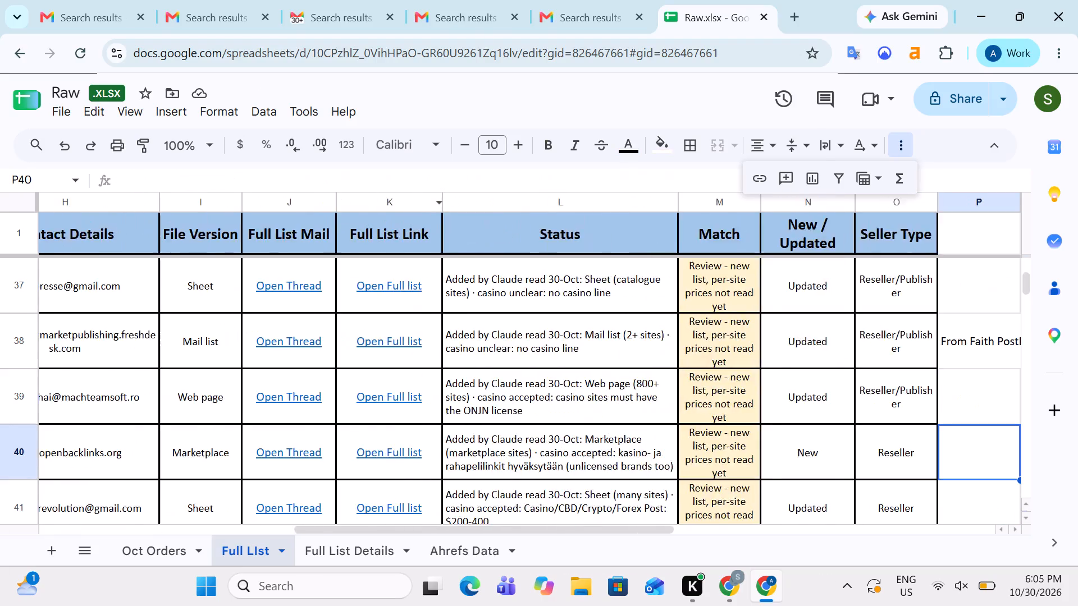
Change the Seller Type of the openbacklinks.org record in row 40 to Reseller/Publisher.
key(Right)
key(Left)
key(Left)
key(Return)
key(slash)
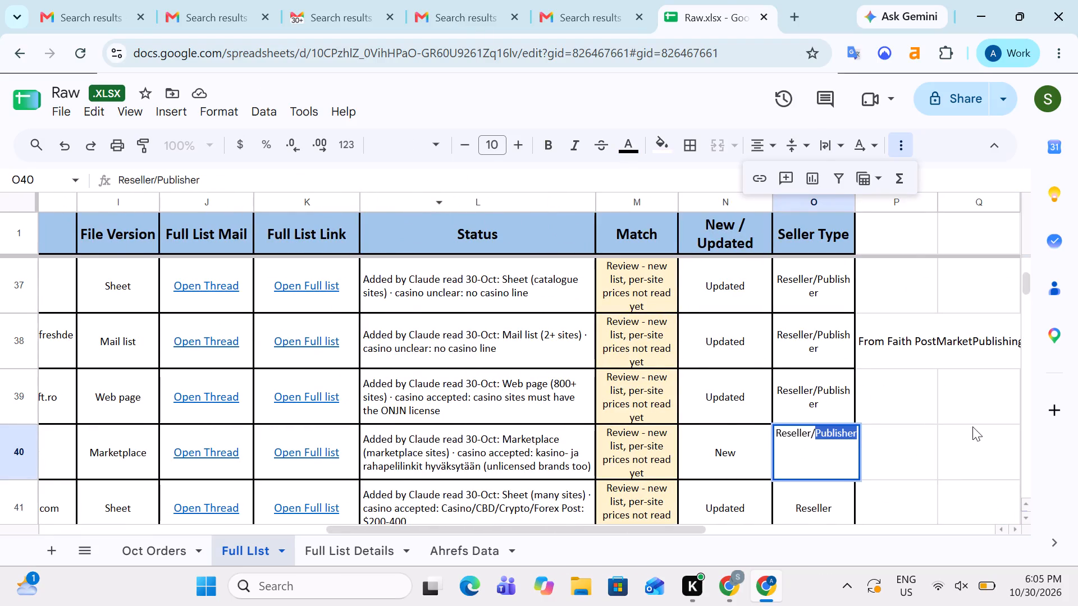
click(902, 453)
Review the record in row 41 from its serial number across its Website, Price, Casino Price and Contact Details entries.
key(Left)
key(Left)
key(Right)
key(Left)
key(Left)
key(Left)
key(Left)
key(Left)
key(Left)
key(Left)
key(Left)
key(Left)
key(Left)
key(Left)
key(Left)
key(Left)
key(Left)
key(Left)
key(Left)
key(Left)
key(Left)
key(Left)
key(Left)
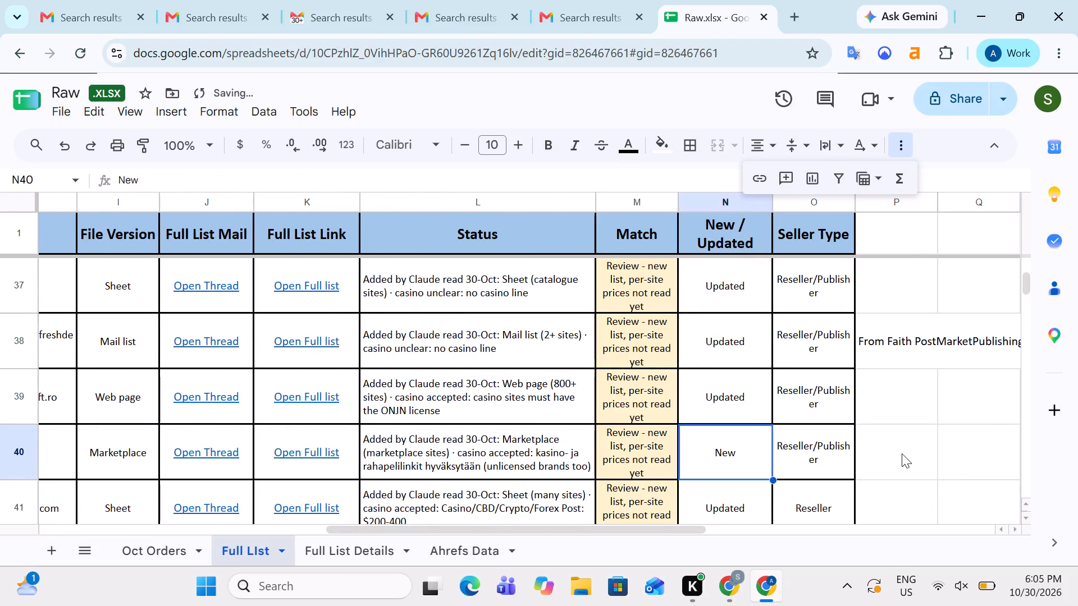
key(Right)
key(Right)
key(Right)
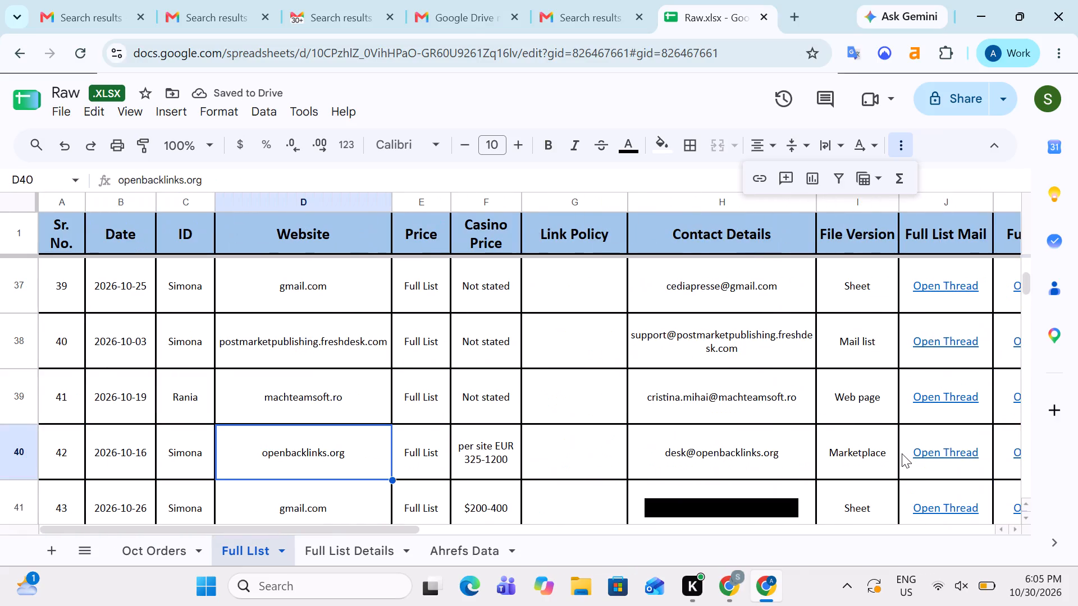
key(Down)
key(Right)
key(Right)
key(Right)
key(Right)
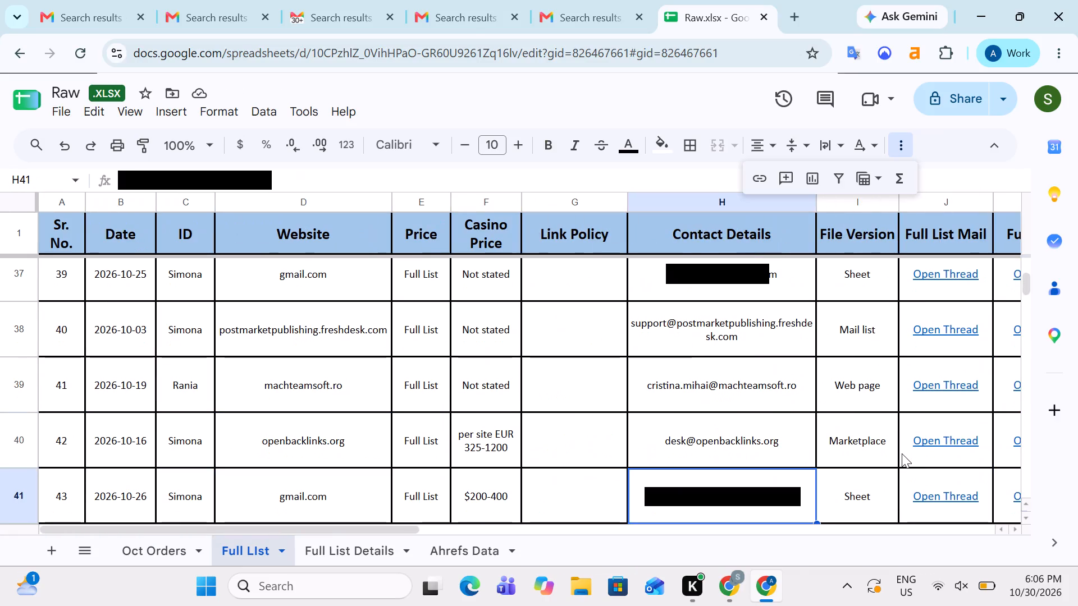
key(Left)
key(Left)
key(Left)
key(Left)
key(Left)
key(Left)
key(Left)
key(Left)
key(Left)
key(Left)
key(Left)
key(Left)
key(Left)
key(Right)
key(Right)
key(Right)
key(Right)
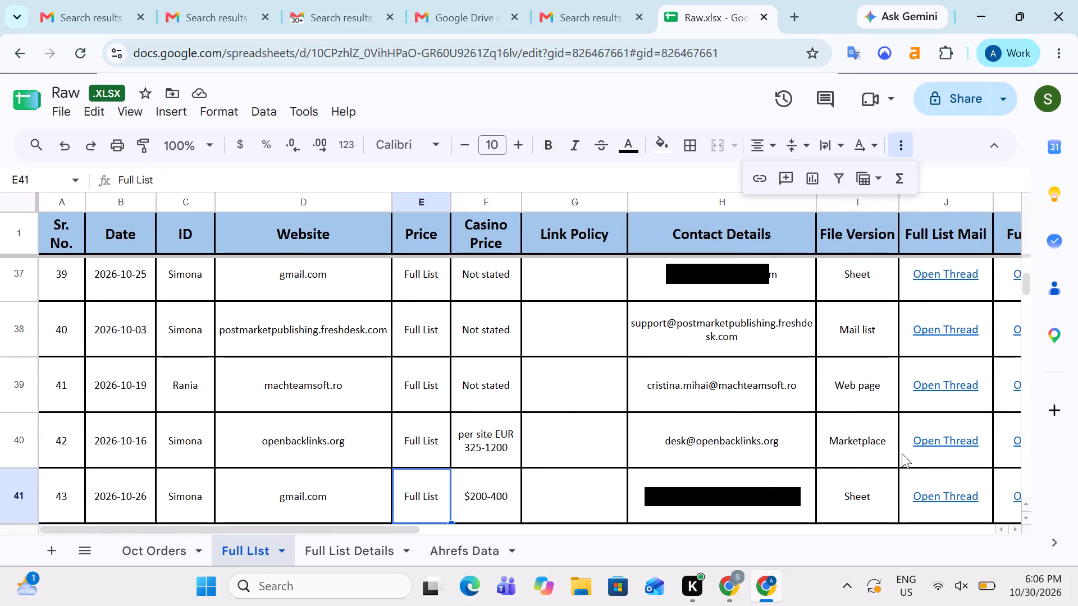
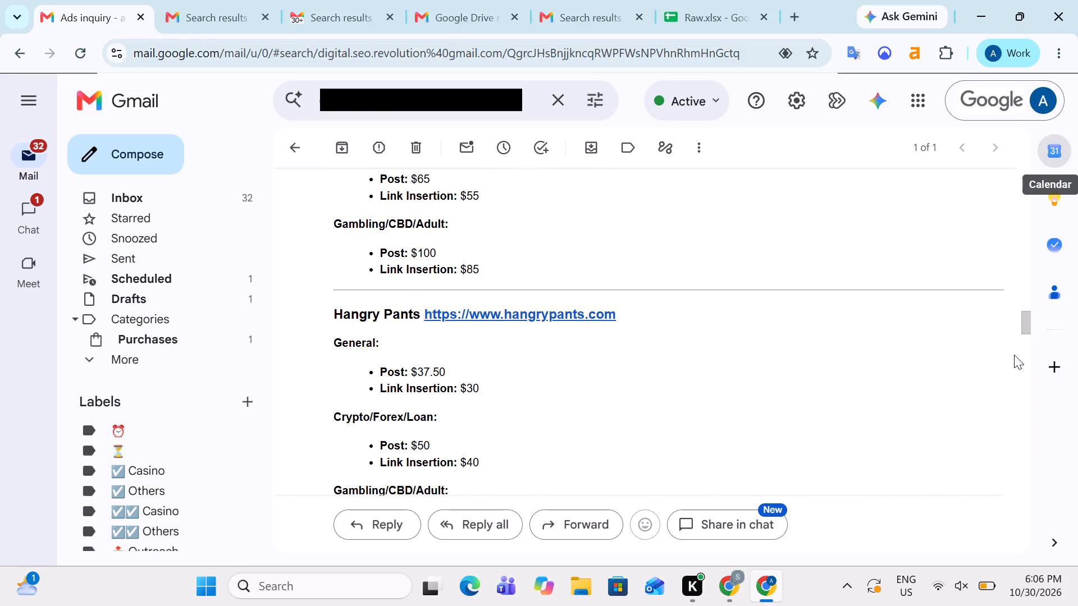
Review the later messages of the Ads inquiry email thread for website listings, post and link insertion prices, and discount terms.
drag(1024, 325, 1036, 573)
scroll(549, 344, up, 2)
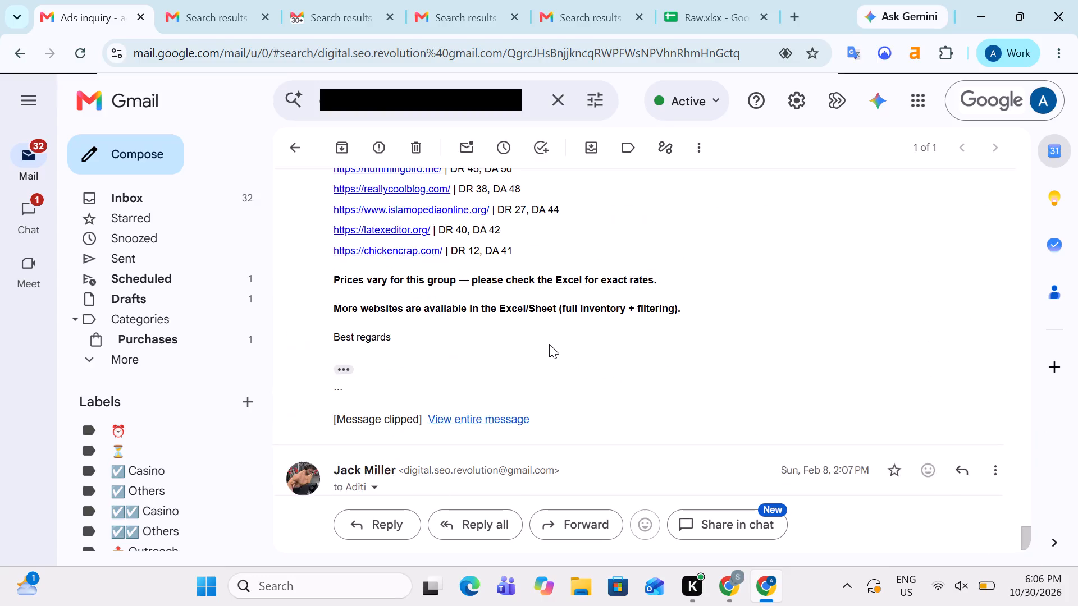
scroll(540, 380, up, 14)
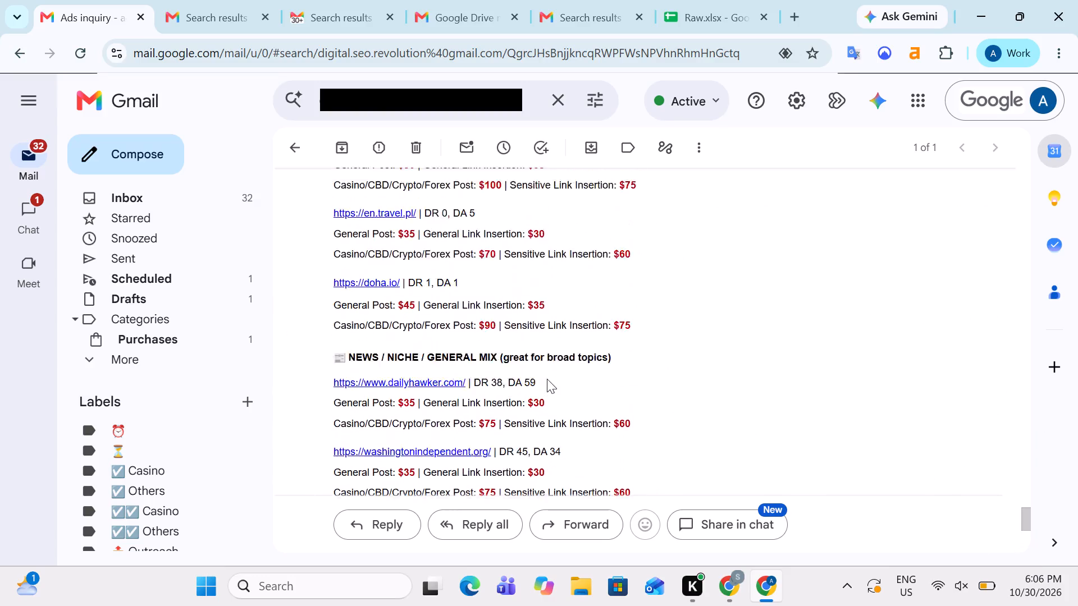
scroll(547, 379, up, 13)
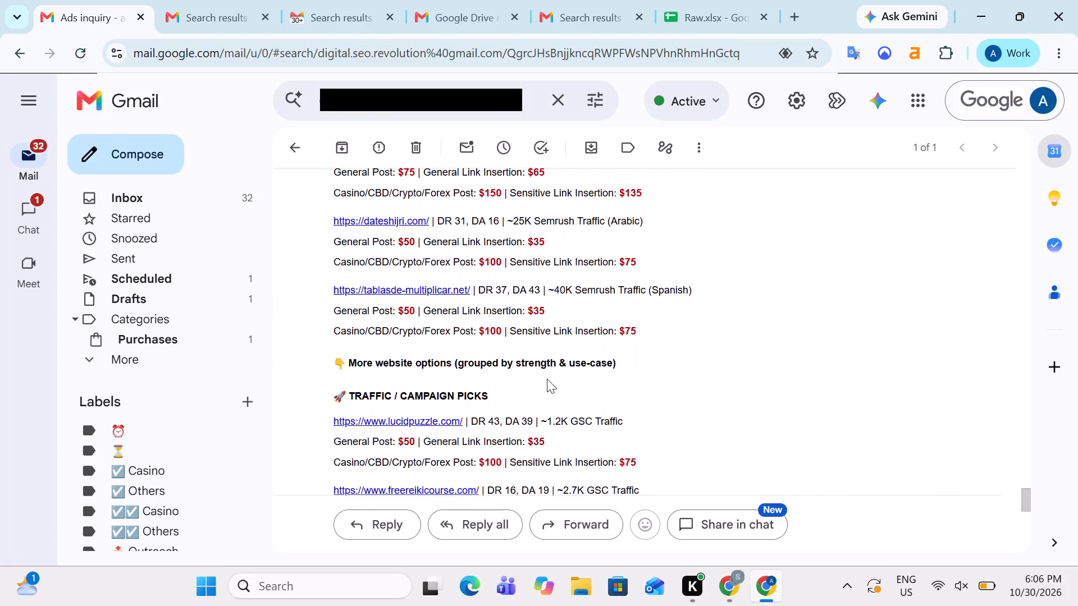
scroll(547, 379, up, 8)
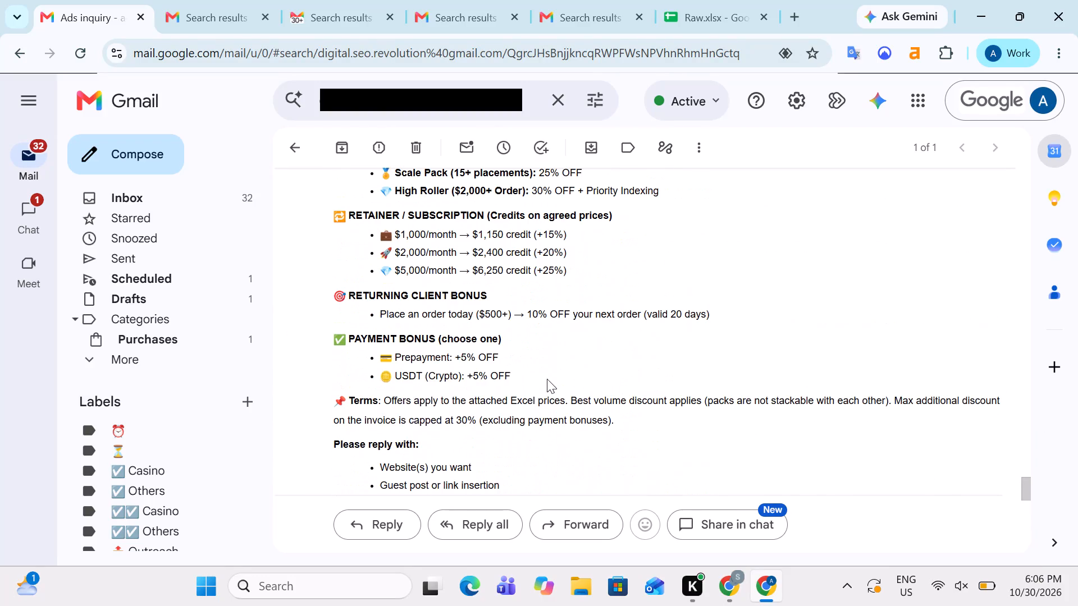
scroll(548, 384, up, 3)
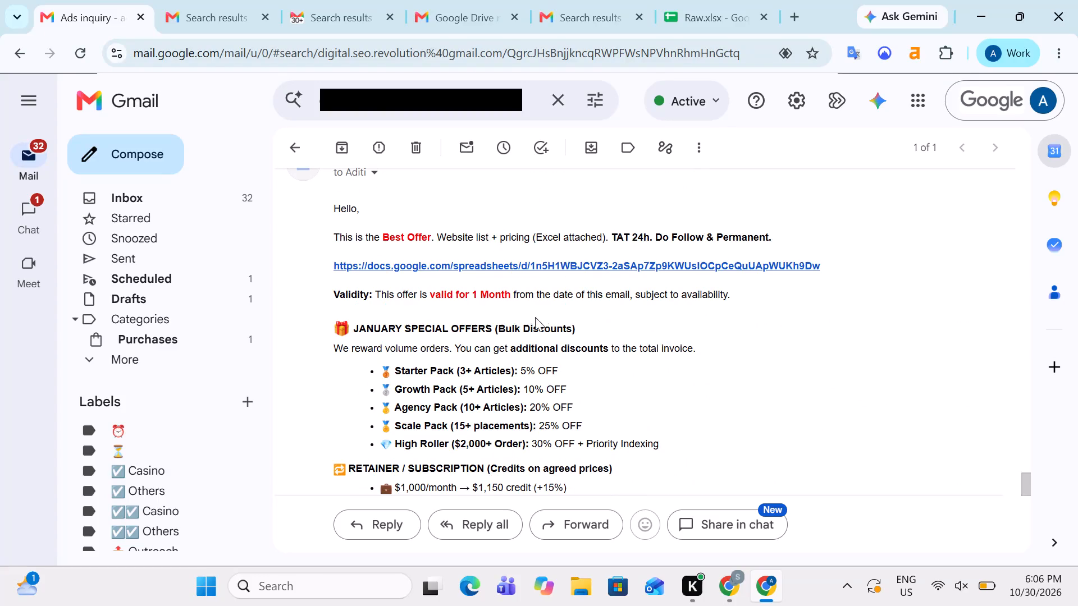
Open the spreadsheet linked in the Best Offer email and examine its website list, niches, and post, insertion and casino prices.
click(568, 267)
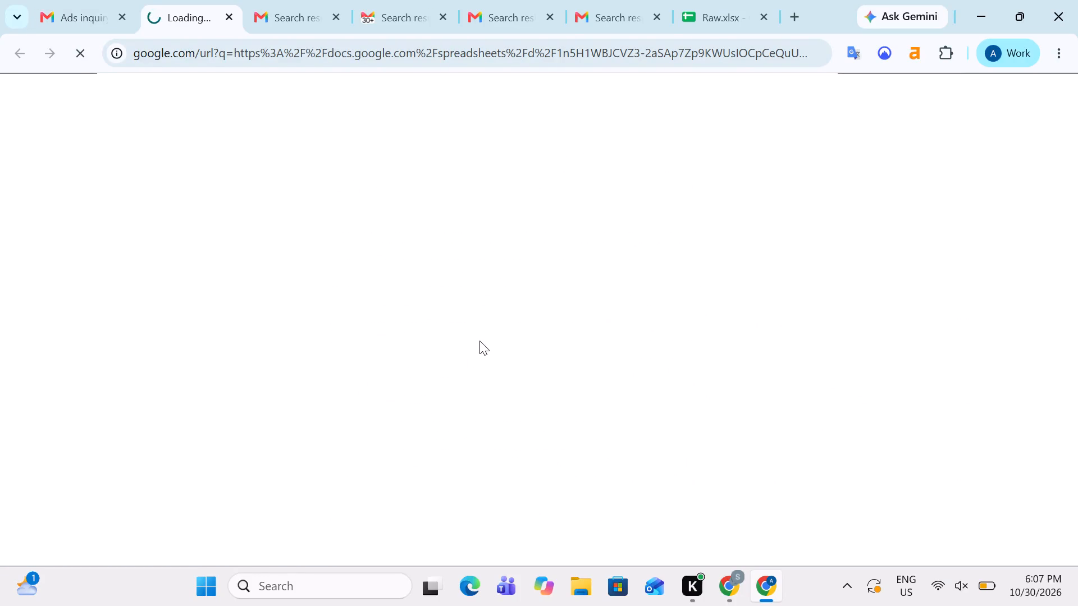
scroll(296, 292, down, 3)
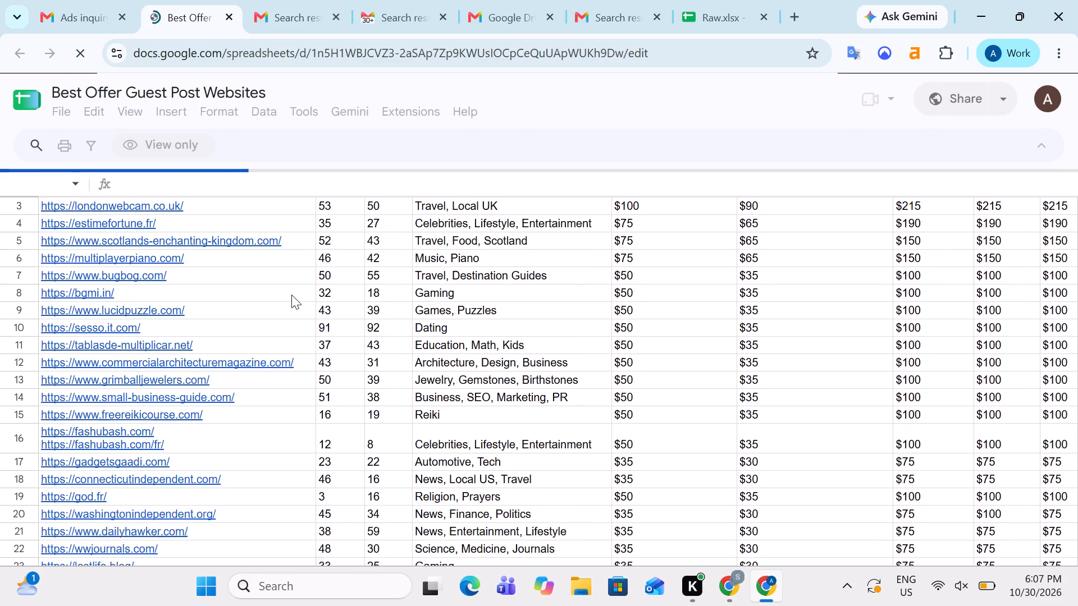
scroll(291, 295, down, 14)
scroll(289, 298, down, 7)
scroll(300, 358, up, 1)
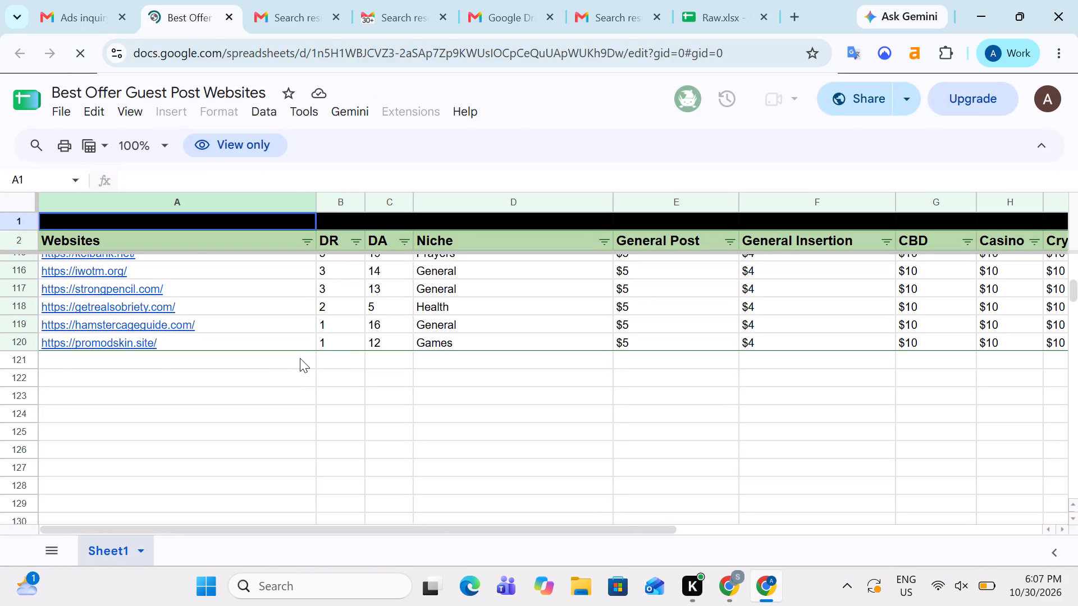
scroll(300, 358, up, 2)
scroll(300, 358, down, 9)
scroll(299, 363, up, 10)
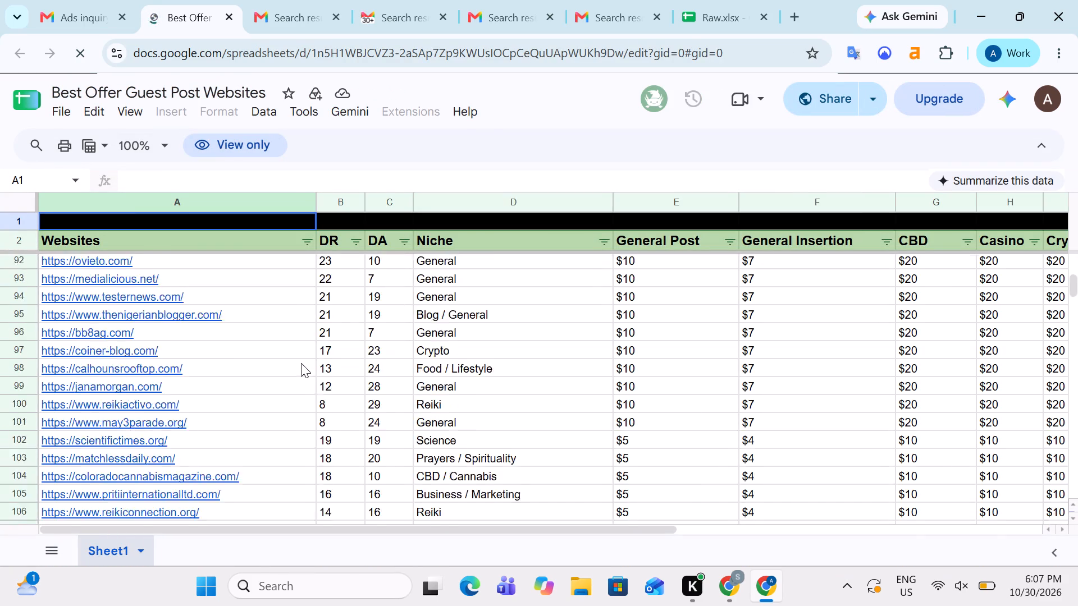
scroll(301, 363, up, 8)
click(229, 22)
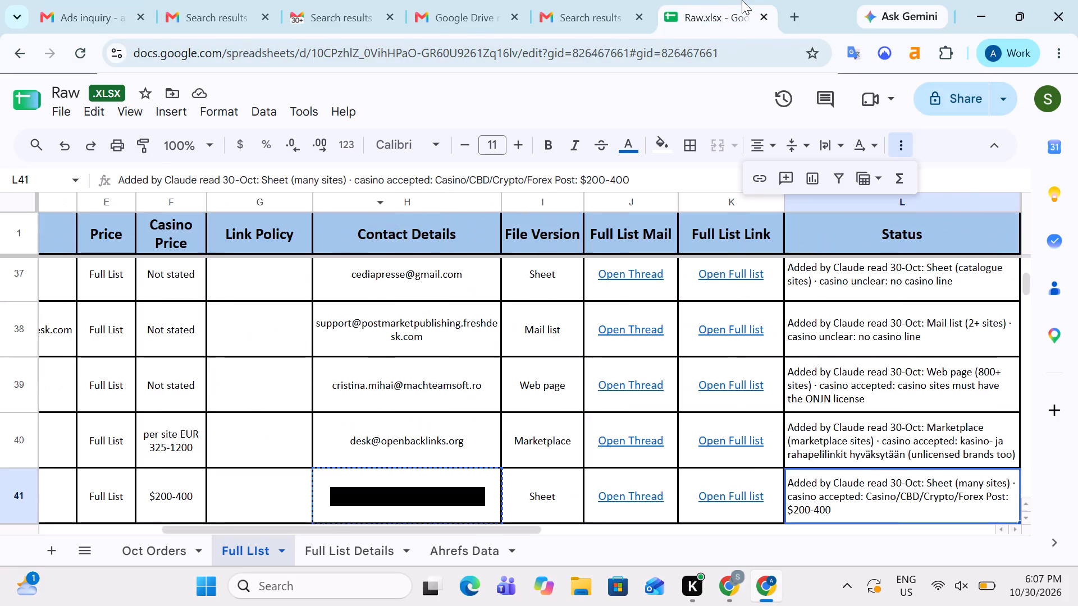
key(Left)
key(Left)
key(Left)
key(Left)
key(Left)
key(Left)
key(Left)
key(Left)
key(Left)
key(Left)
key(Left)
key(Left)
key(Left)
key(Left)
key(Left)
key(Left)
key(Left)
key(Left)
key(Left)
key(Left)
key(Right)
key(Right)
key(Right)
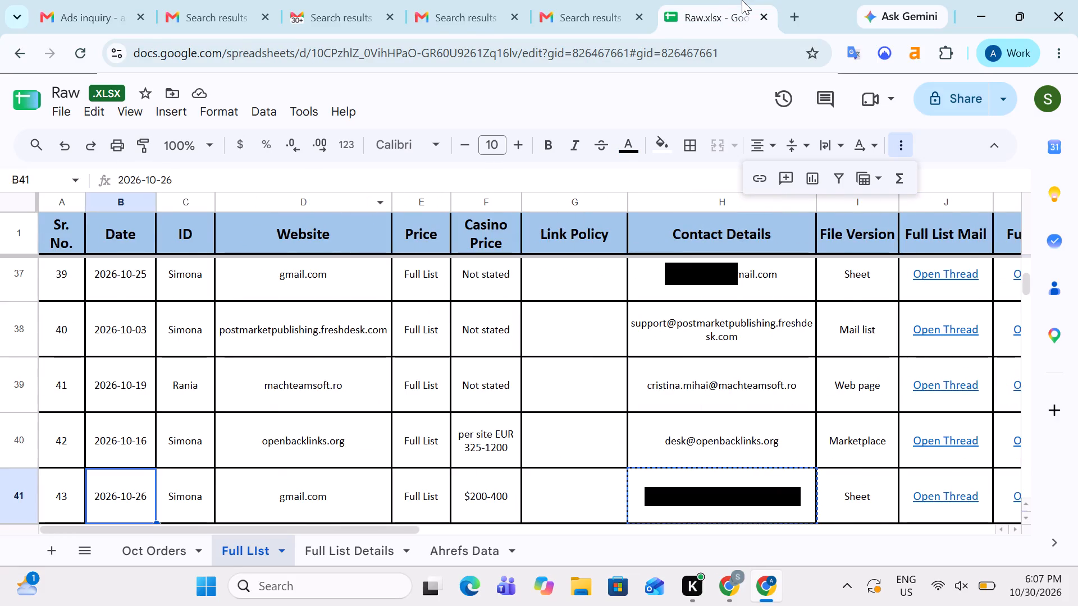
key(Right)
key(Right)
key(Right)
key(Right)
key(Right)
key(Right)
key(Right)
key(Right)
key(Right)
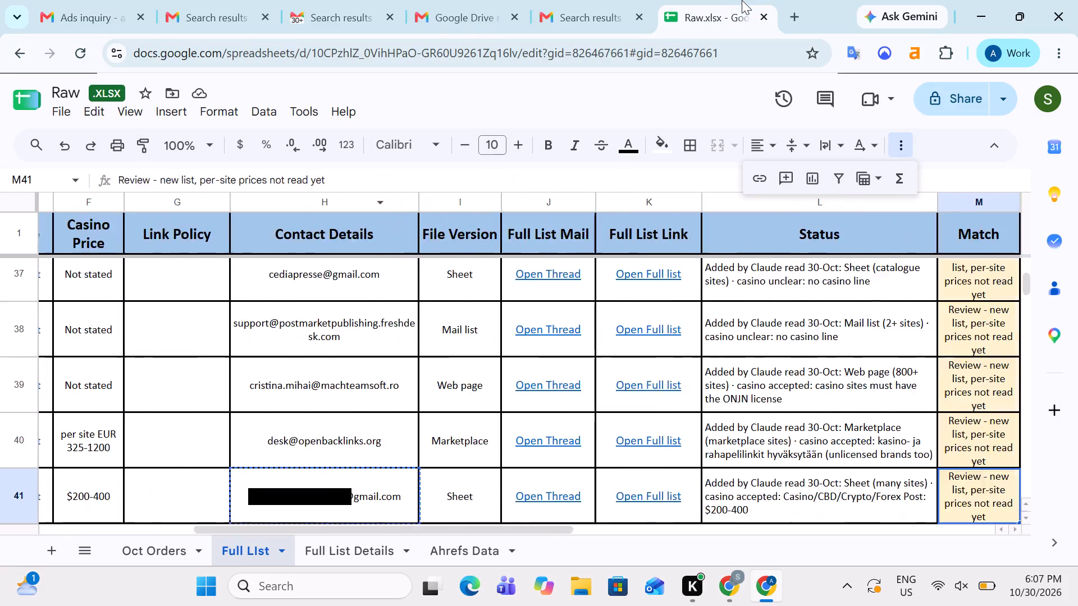
key(Right)
key(Right)
key(Right)
key(Right)
key(Left)
key(Left)
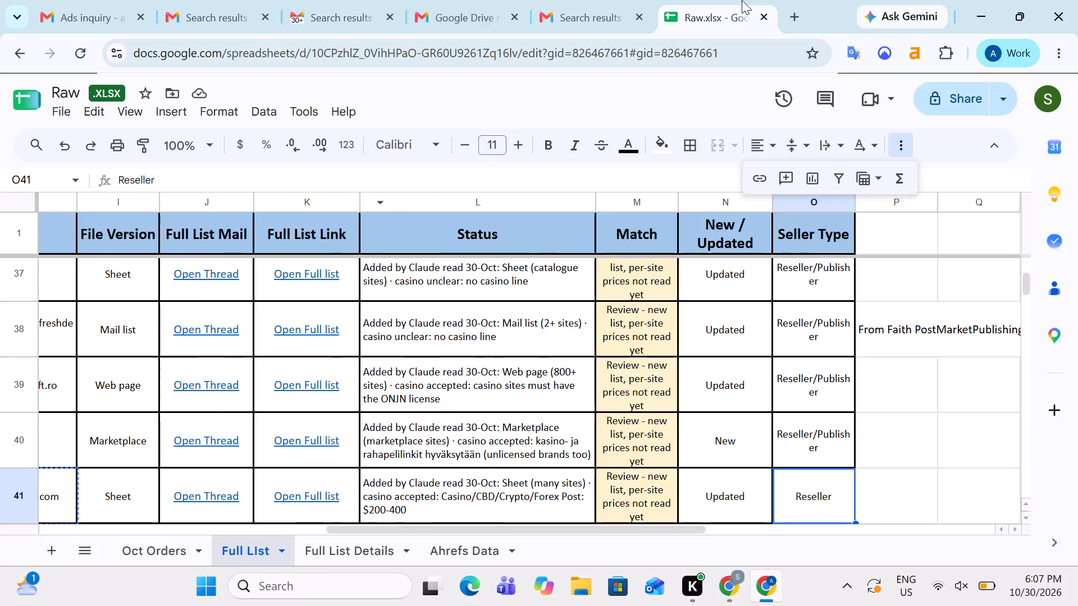
key(Return)
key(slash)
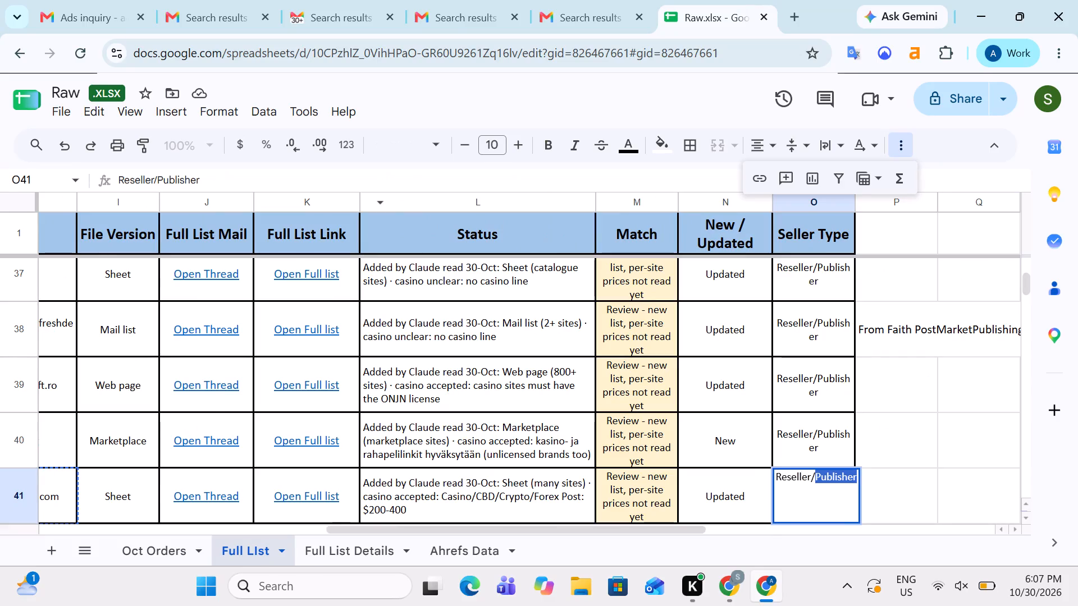
key(Tab)
Select the whole of row 41 in the Full List.
key(Left)
key(Left)
key(Left)
key(Left)
key(Left)
key(Left)
key(Left)
key(Left)
key(Left)
key(Left)
key(Left)
key(Left)
key(Left)
key(Left)
key(Left)
key(Left)
key(Left)
key(Left)
key(Left)
key(Left)
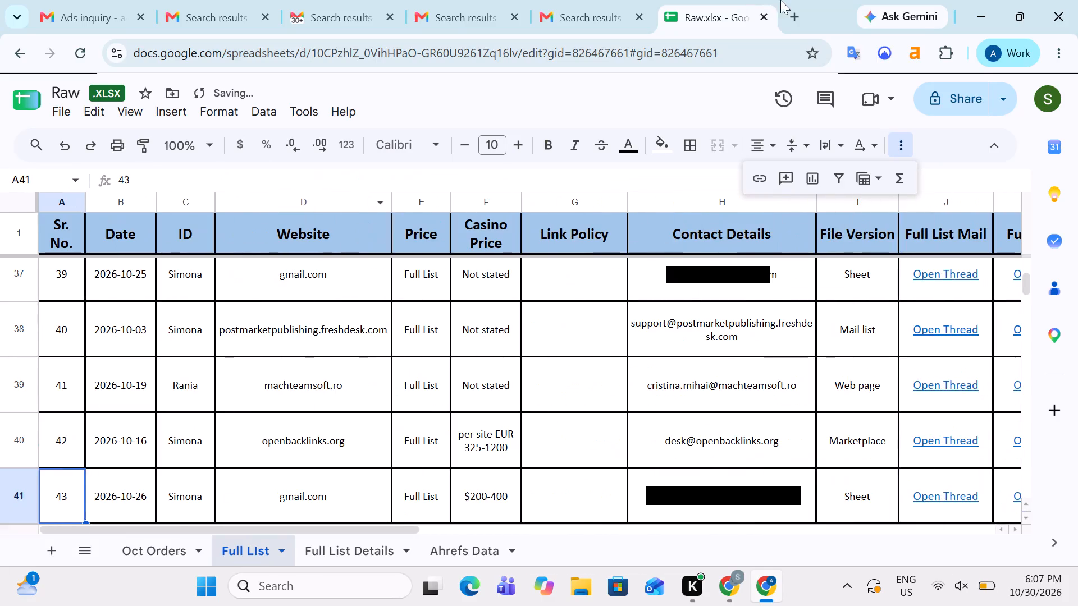
click(7, 487)
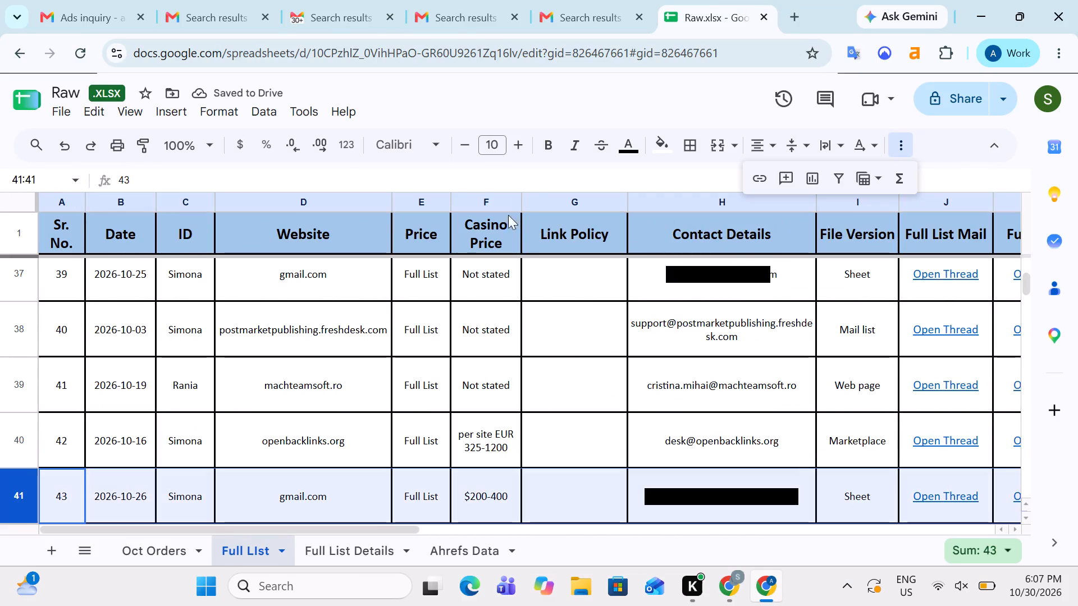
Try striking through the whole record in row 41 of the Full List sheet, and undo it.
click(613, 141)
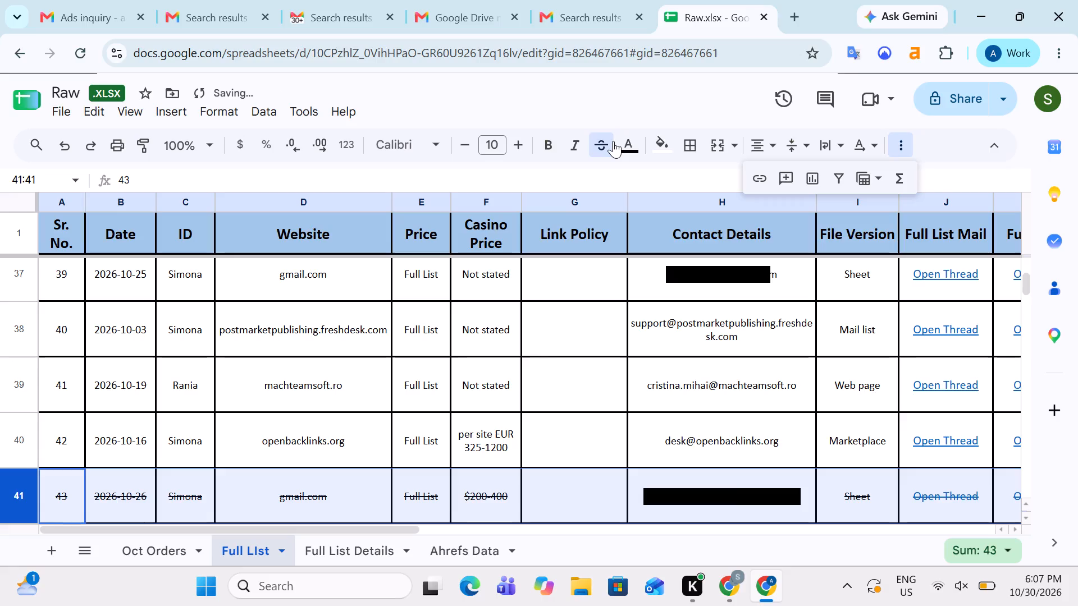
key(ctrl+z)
Open the fill colour choices for the whole record in row 41.
click(664, 148)
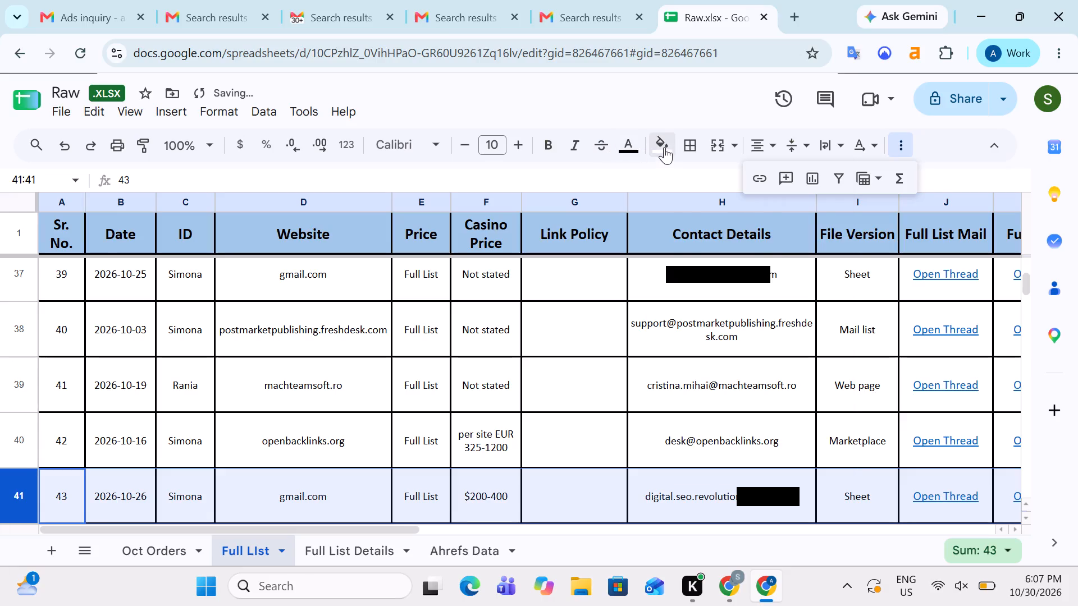
Fill the whole record in row 41 of the Full List sheet with light yellow.
click(727, 241)
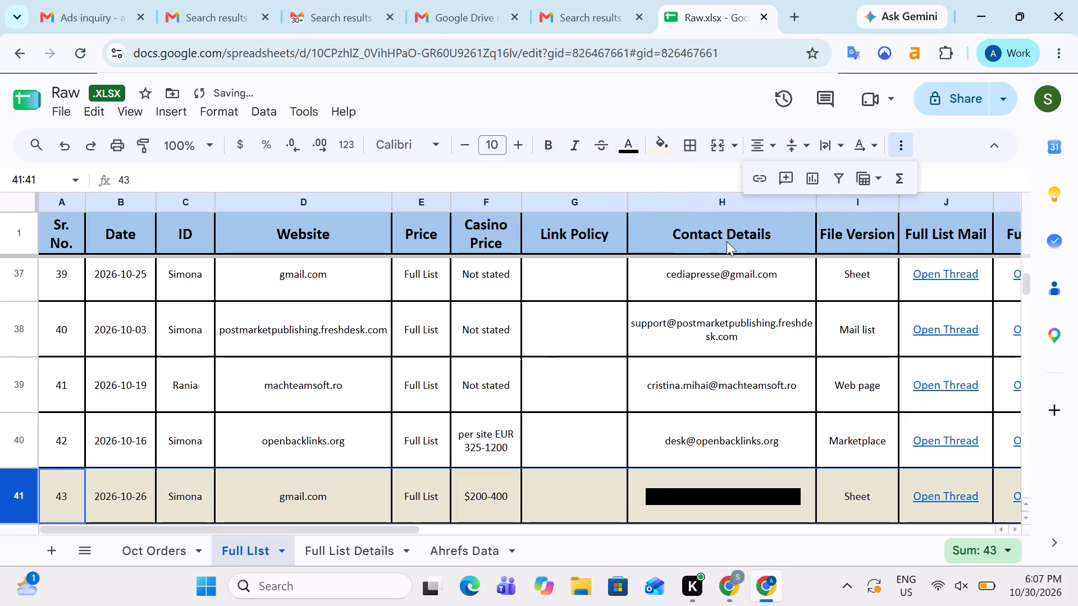
key(Right)
key(Right)
key(Left)
key(Left)
key(Left)
key(Right)
key(Right)
key(Right)
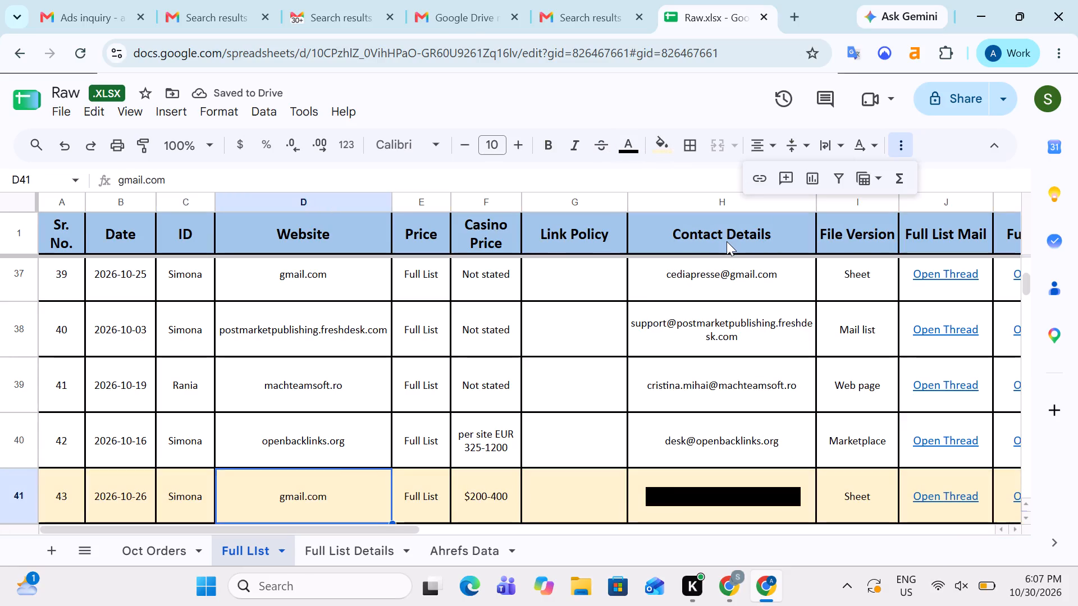
key(Left)
key(Right)
Select the remaining Website entries from row 42 down to row 66 to check how many are left.
key(Down)
key(Down)
key(Down)
key(Up)
key(Up)
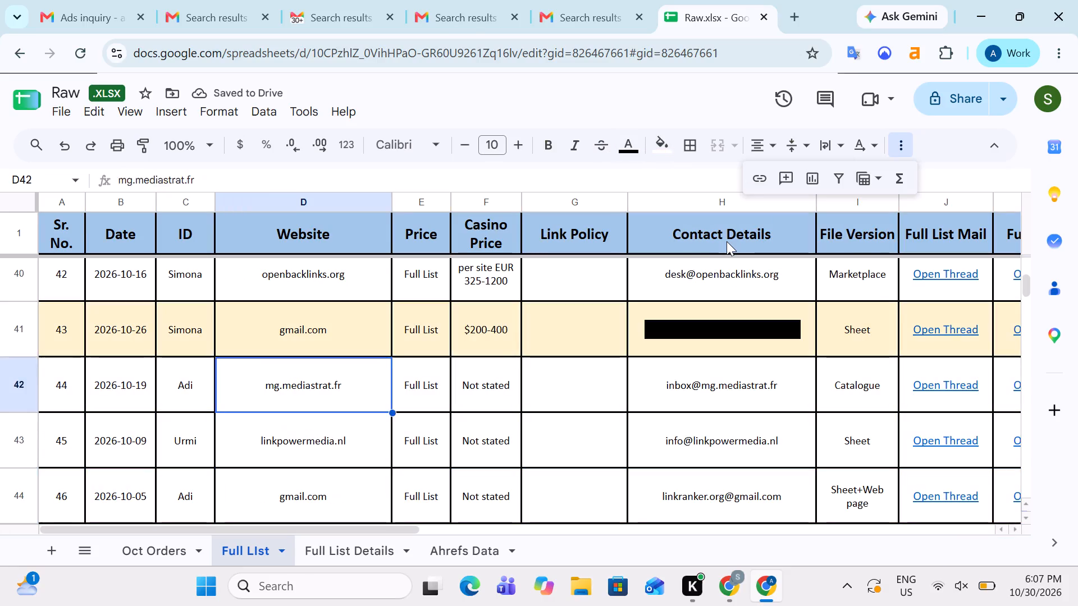
key(Up)
key(Down)
key(ctrl+shift+Down)
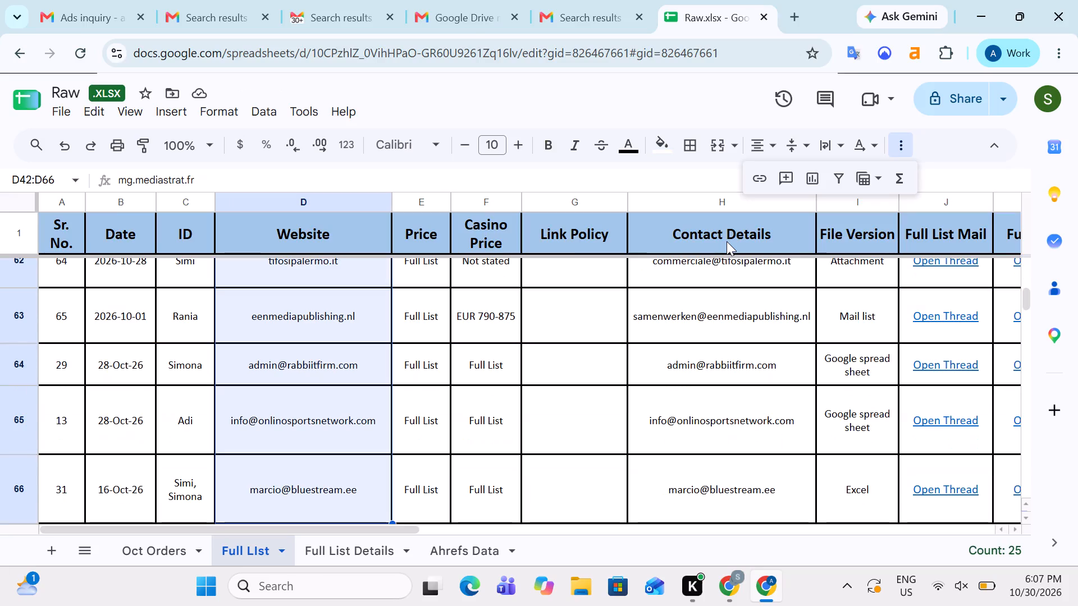
Review the mg.mediastrat.fr record in row 42 across to its Status, Match, New / Updated and Seller Type entries.
key(Up)
key(Down)
key(Right)
key(Right)
key(Right)
key(Right)
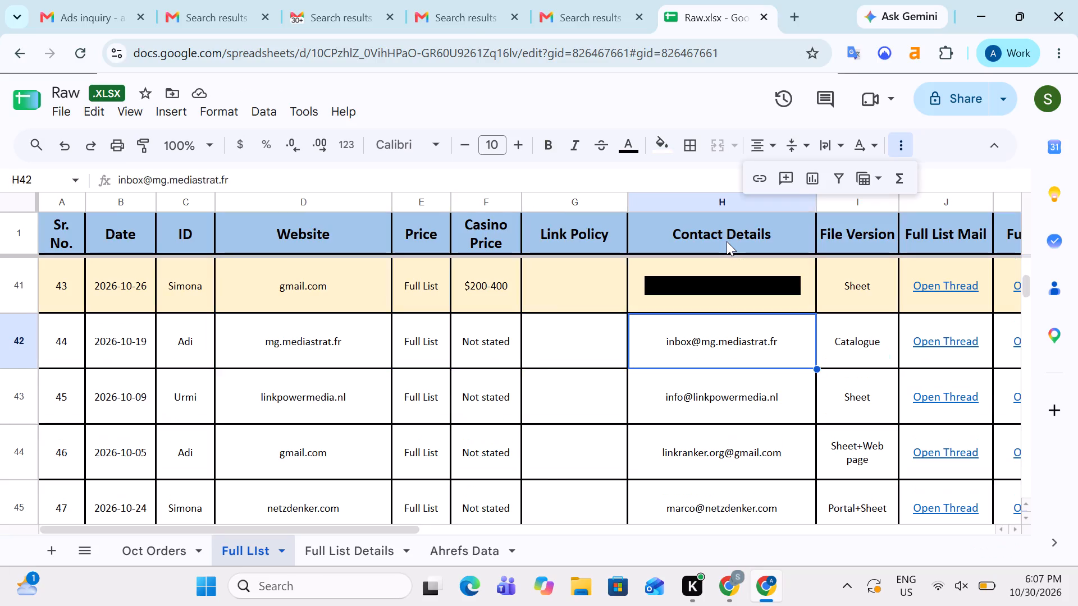
key(Right)
key(Right)
key(Right)
key(Left)
key(Left)
key(Right)
key(Right)
key(Right)
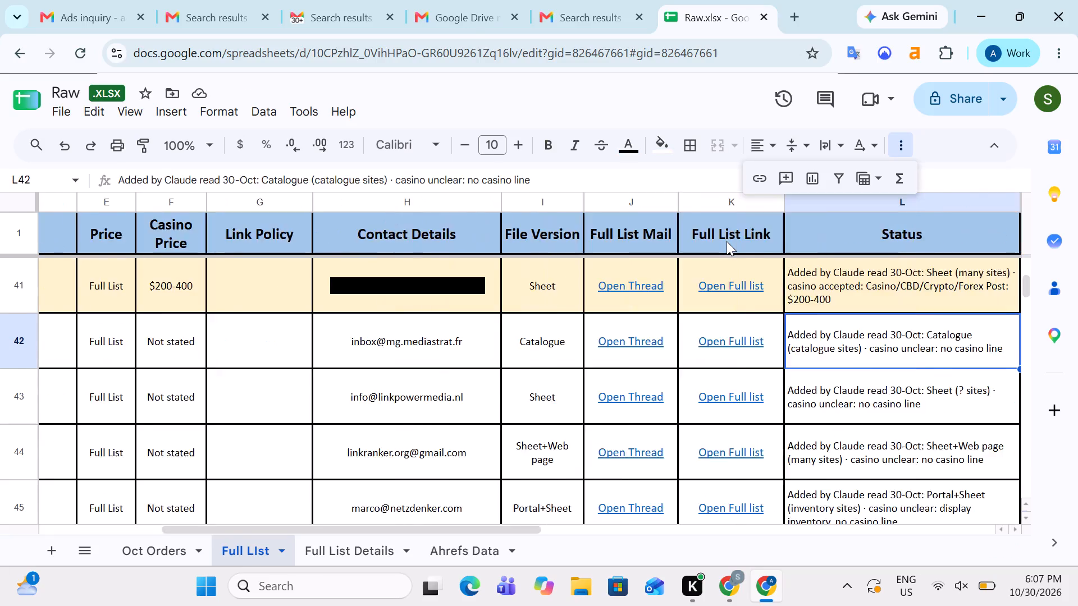
key(Right)
key(Right)
key(Left)
key(Right)
key(Right)
key(Right)
key(Left)
key(Left)
key(Left)
key(Left)
key(Left)
key(Left)
key(Left)
key(Left)
key(Left)
key(Left)
key(Left)
key(Left)
key(Left)
key(Left)
key(Left)
key(Left)
key(Left)
key(Left)
key(Left)
key(Left)
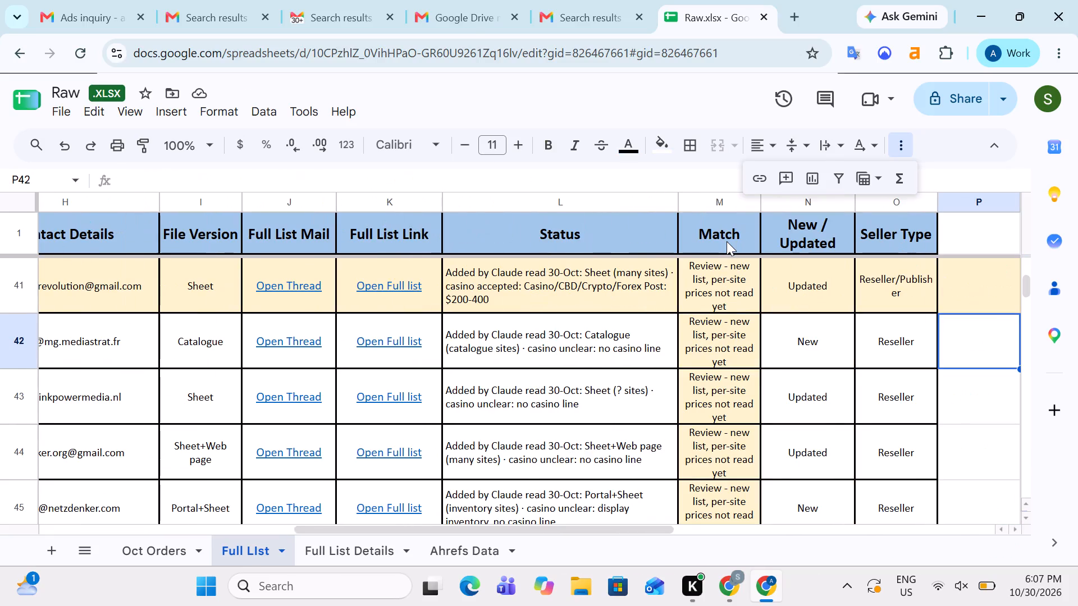
key(Right)
key(Right)
key(Right)
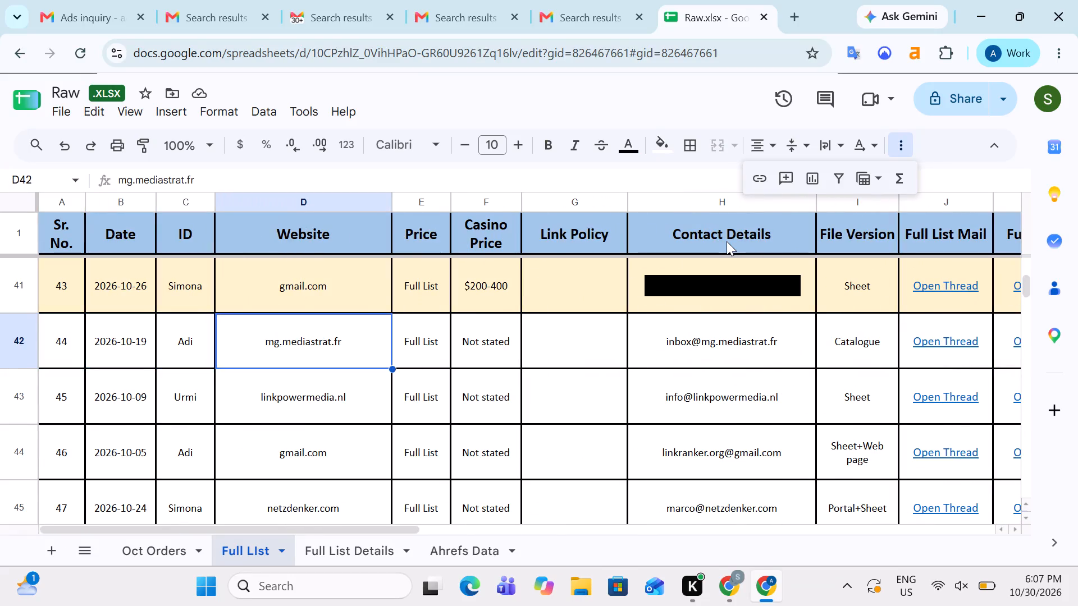
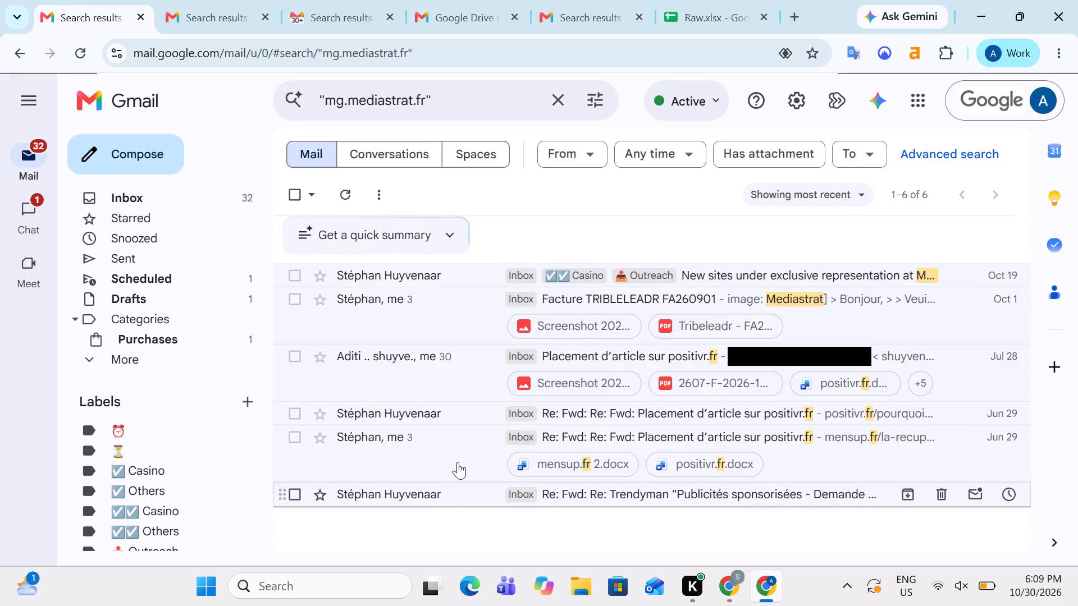
In the Full List sheet of the Raw spreadsheet, set the New / Updated entry for mg.mediastrat.fr in row 42 to updated.
click(709, 16)
key(Right)
key(Right)
key(Right)
key(Right)
key(Right)
key(Right)
key(Right)
key(Right)
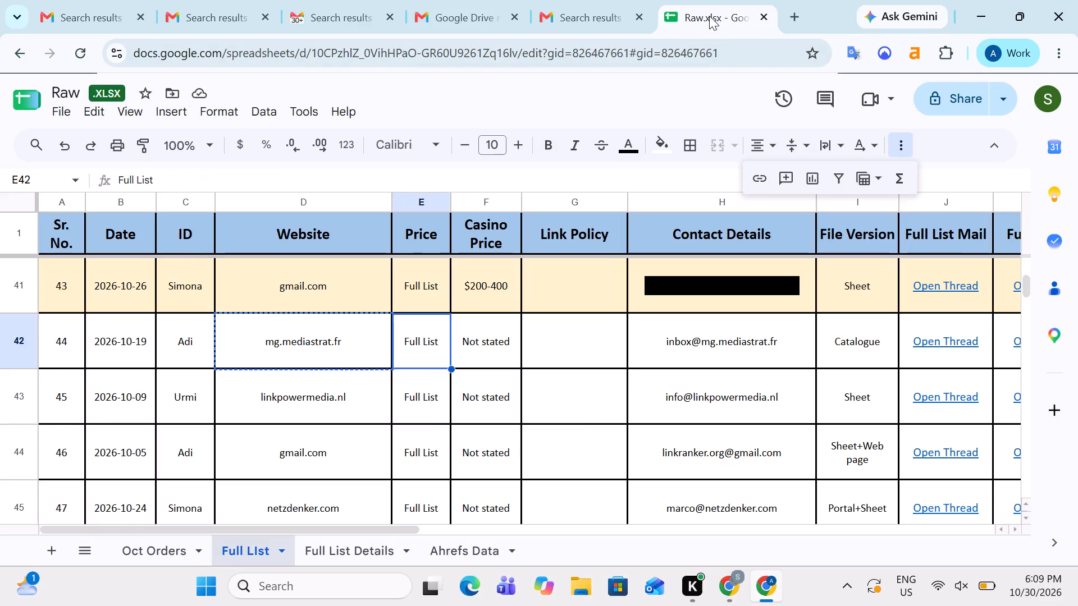
key(Right)
key(Right)
key(Right)
key(Right)
key(Right)
key(Right)
key(Left)
key(Left)
key(Left)
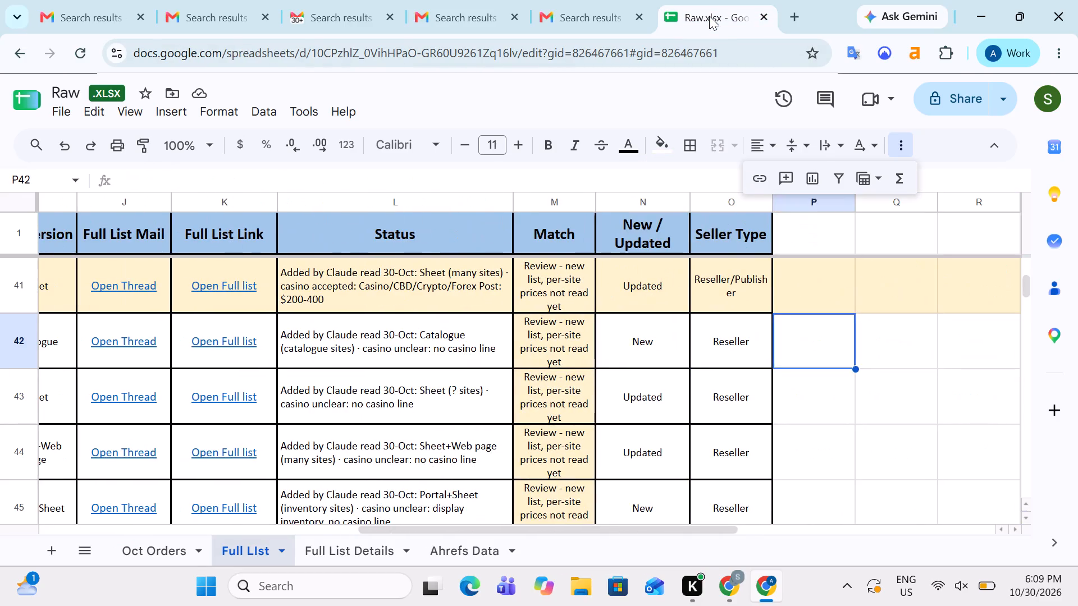
key(Left)
key(Left)
key(Right)
key(Right)
key(Left)
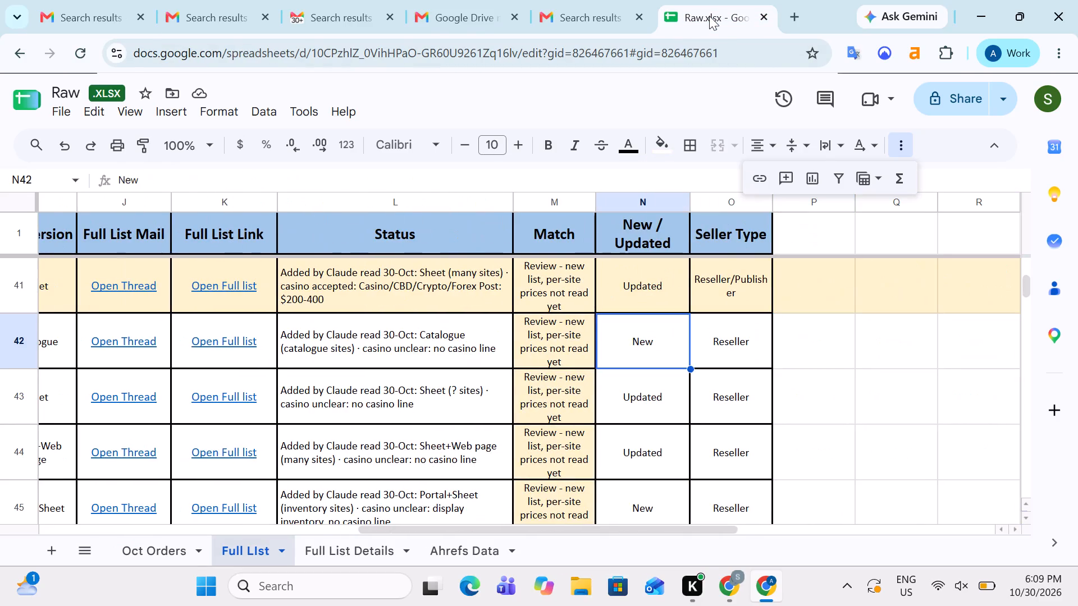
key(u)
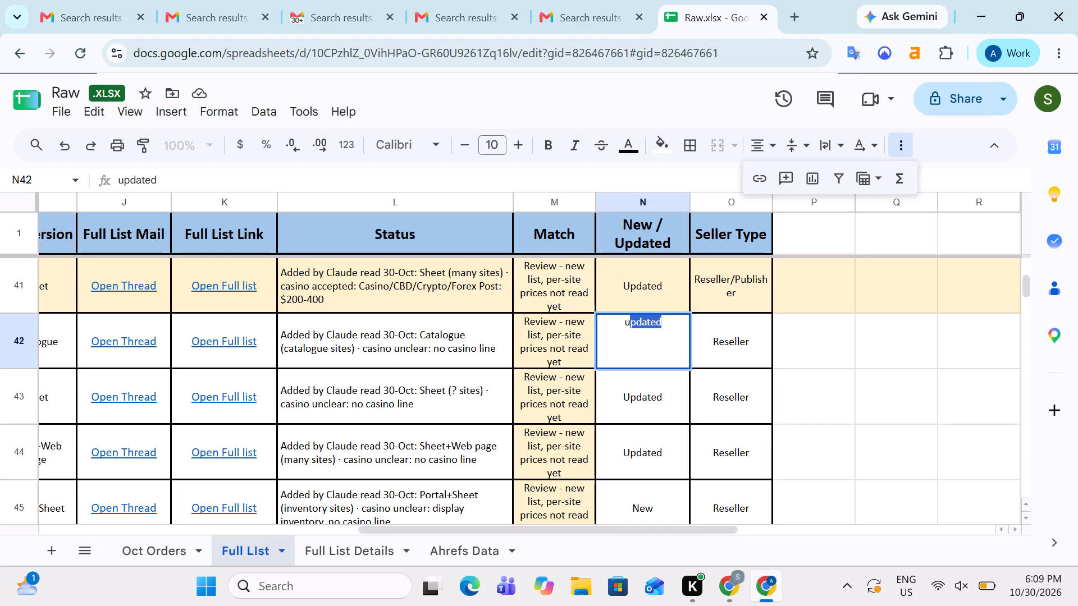
Set the New / Updated value of the mg.mediastrat.fr record in row 42 to Updated.
key(Down)
key(Up)
key(Right)
key(Left)
key(Right)
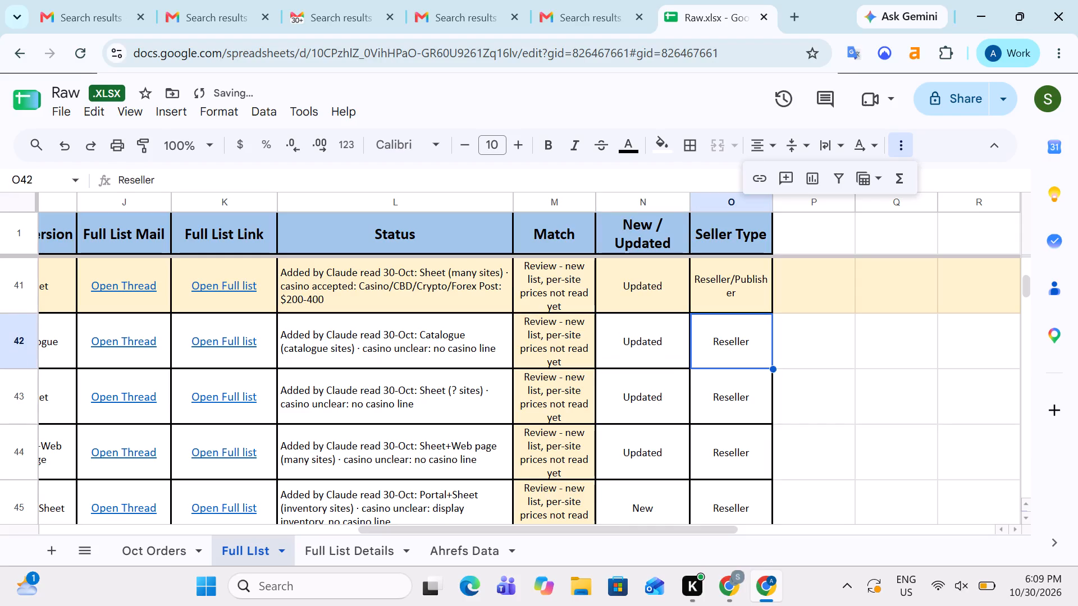
Set the New / Updated value of the openbacklinks.org record in row 40 to Updated.
key(Down)
key(Left)
key(Up)
key(Up)
key(Up)
key(Up)
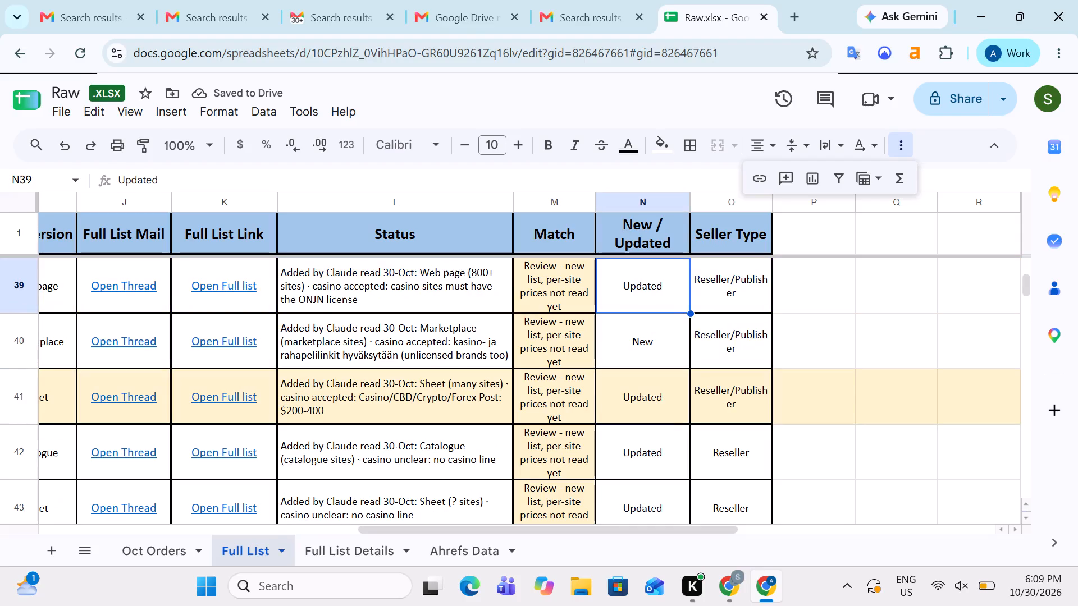
key(Down)
key(Right)
key(Left)
key(Left)
key(Left)
key(Left)
key(Left)
key(Left)
key(Left)
key(Left)
key(Left)
key(Left)
key(Left)
key(Left)
key(Left)
key(Left)
key(Left)
key(Left)
key(Left)
key(Left)
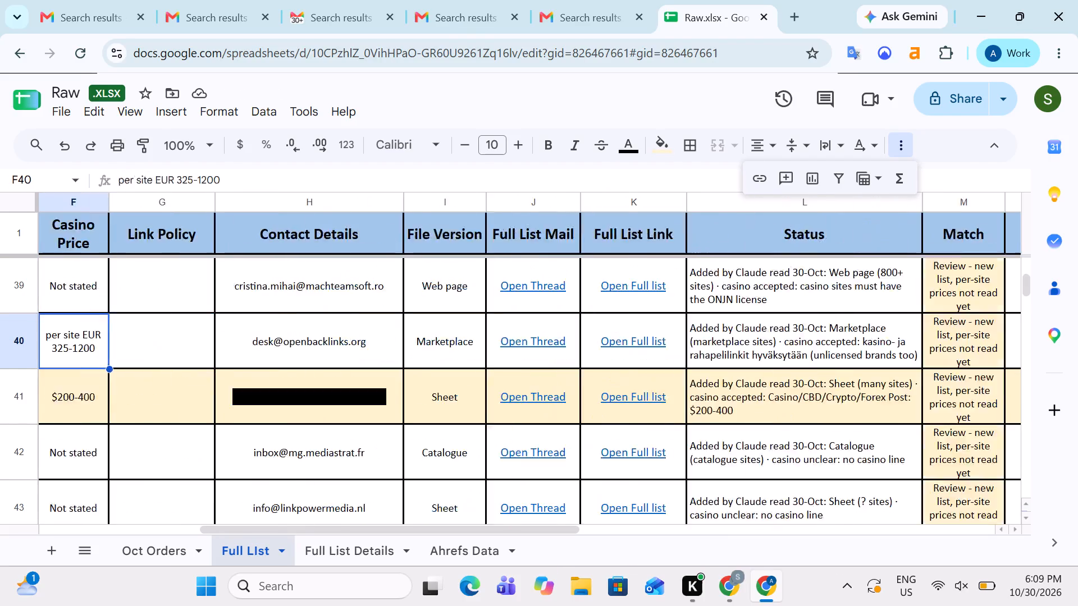
key(Right)
key(Right)
key(Right)
key(Right)
key(Right)
key(Right)
key(Right)
key(Right)
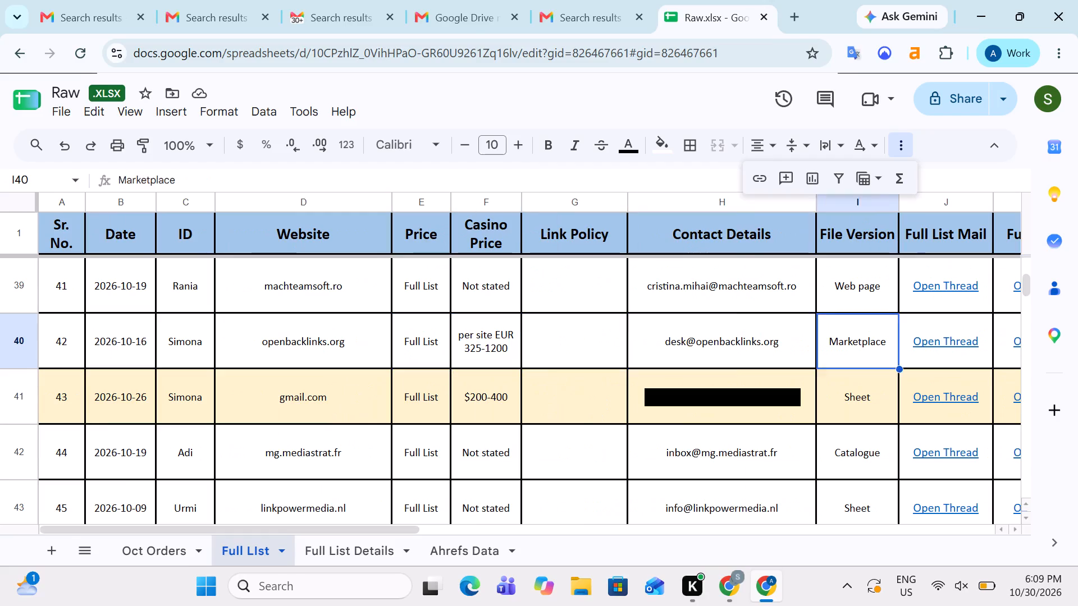
key(Right)
key(Right)
key(Right)
key(Right)
key(Right)
key(Right)
key(Left)
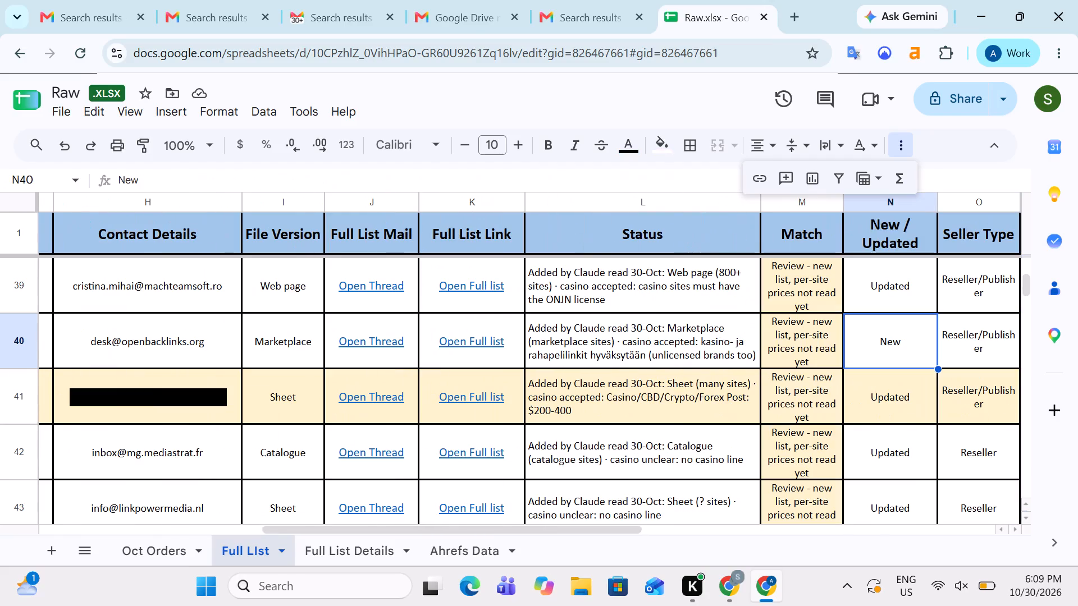
key(u)
key(Down)
Check the New / Updated entries from row 40 up to row 34, and examine row 34's record across its columns.
key(Up)
key(Up)
key(Up)
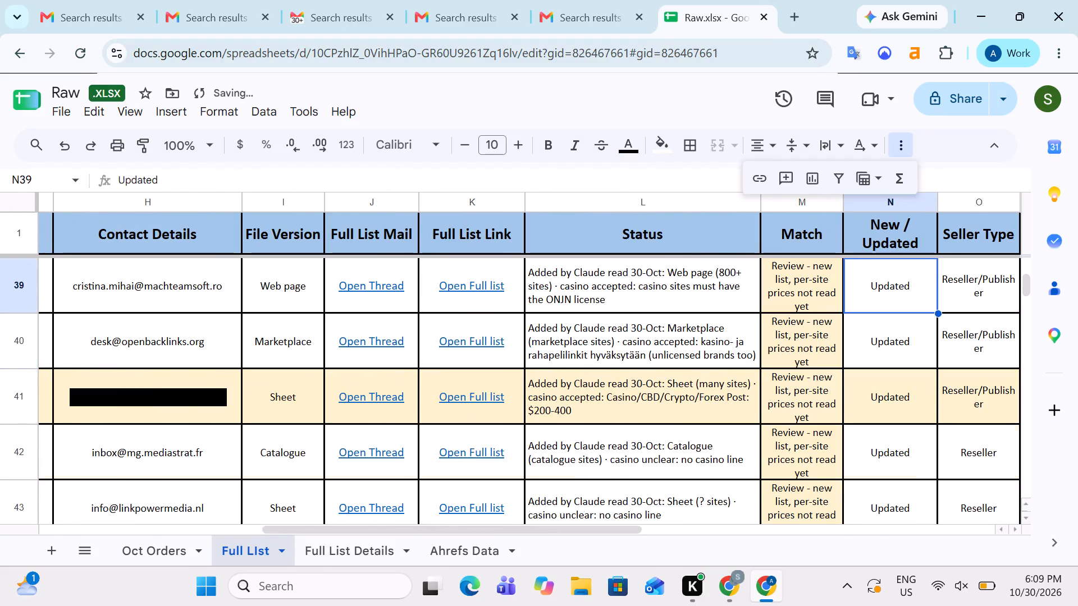
key(Up)
key(Up)
key(Up)
key(Up)
key(Down)
key(Up)
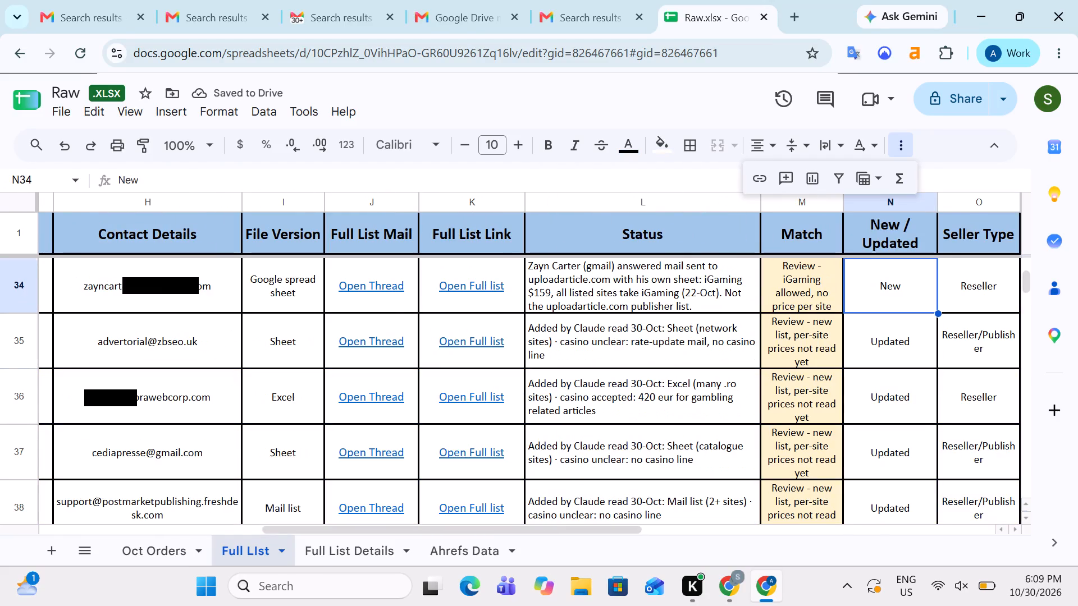
key(Left)
key(Left)
key(Left)
key(Left)
key(Left)
key(Left)
key(Left)
key(Left)
key(Left)
key(Left)
key(Left)
key(Left)
key(Left)
key(Left)
key(Right)
key(Right)
key(Right)
key(Right)
key(Right)
key(Right)
key(Right)
key(Right)
key(Right)
key(Right)
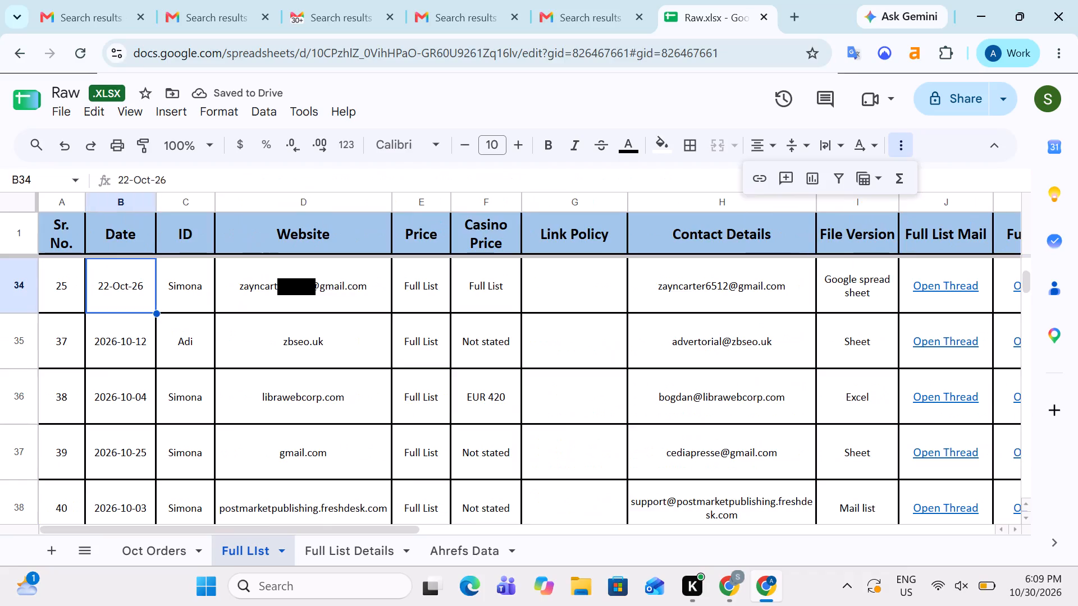
key(Right)
key(Right)
key(Right)
key(Right)
key(Right)
Look down the notes column beside Seller Type for the records below row 34.
key(Down)
key(Down)
key(Down)
key(Down)
key(Down)
key(Down)
key(Down)
key(Down)
key(Down)
key(Down)
key(Down)
key(Down)
key(Down)
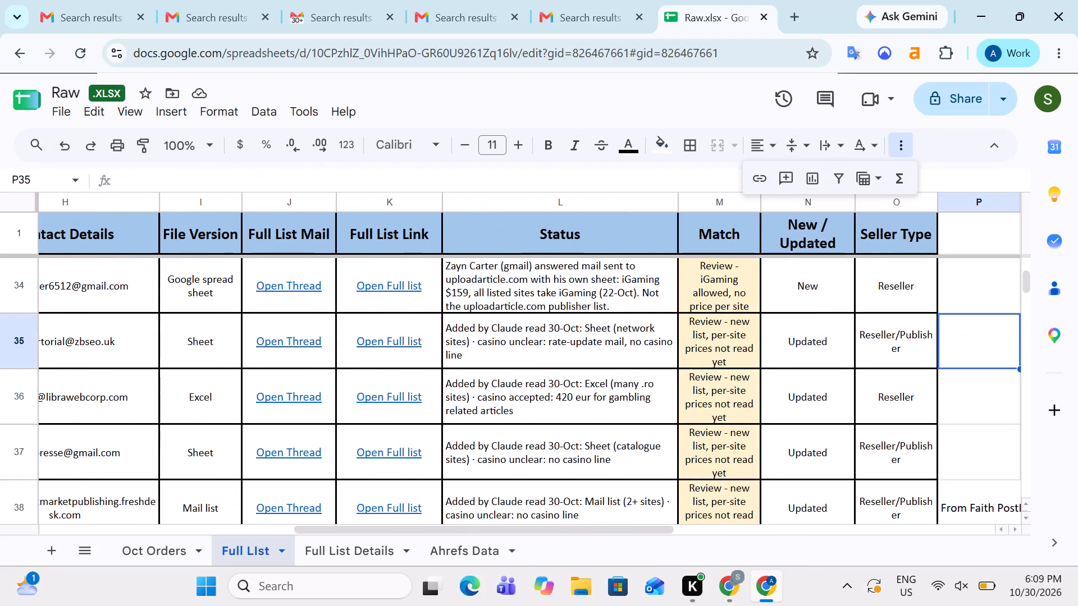
Look over the records above row 43 and go back to the Sr. No. of the mg.mediastrat.fr record in row 42.
key(Up)
key(Up)
key(Up)
key(Up)
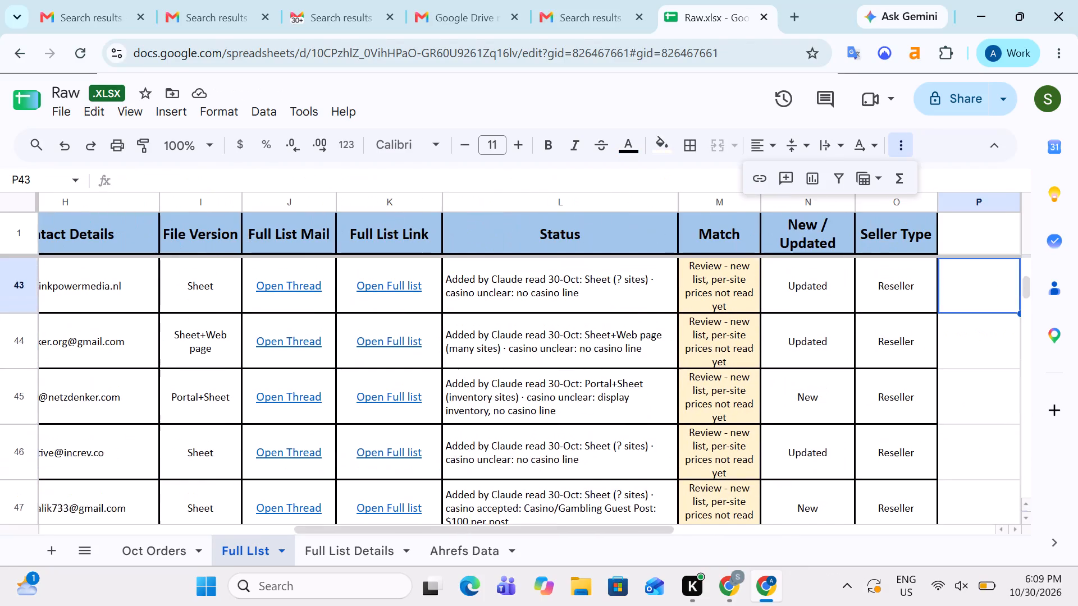
key(Up)
key(Up)
key(Down)
key(Left)
key(Left)
key(Left)
key(Left)
key(Left)
key(Left)
key(Left)
key(Left)
key(Left)
key(Left)
key(Left)
key(Left)
key(Left)
key(Left)
key(Left)
key(Left)
key(Left)
key(Left)
key(Left)
key(Left)
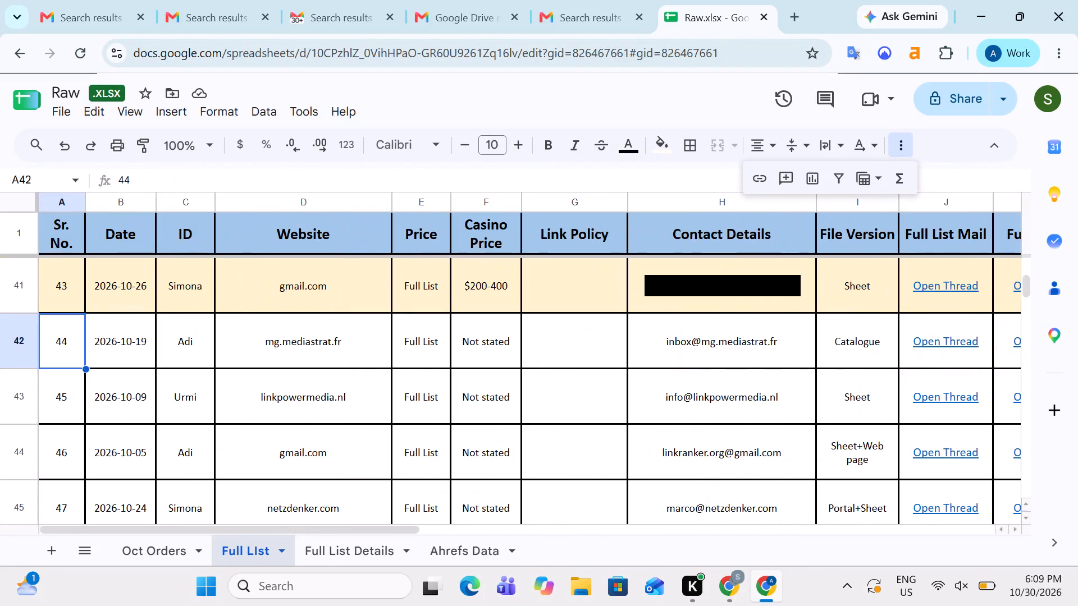
Examine the linkpowermedia.nl record in row 43 across its columns, from Website through New / Updated and Seller Type.
key(Right)
key(Right)
key(Right)
key(Down)
key(Right)
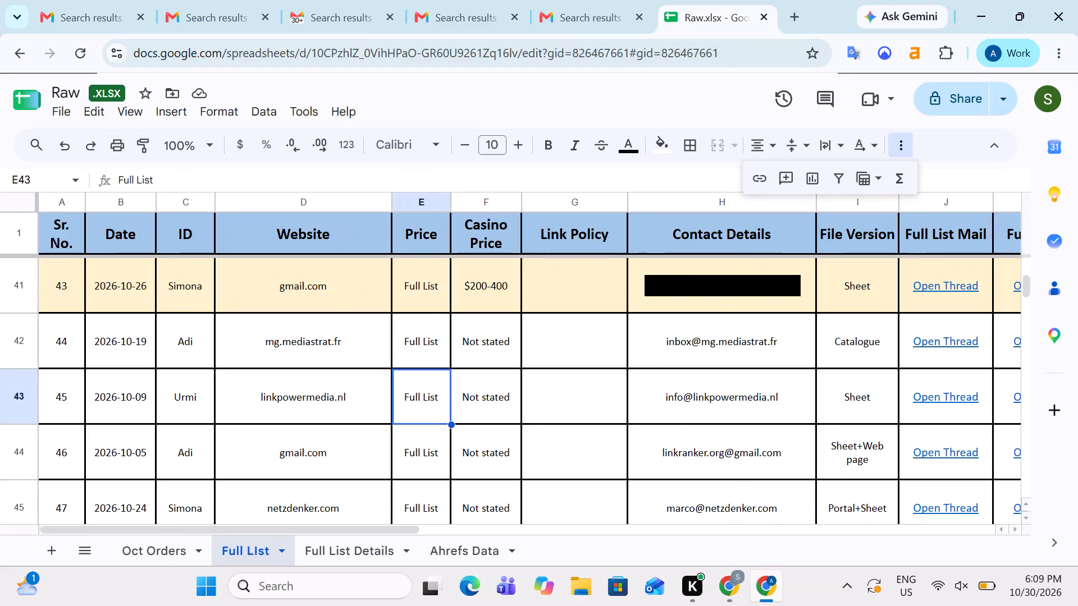
key(Right)
key(Right)
key(Right)
key(Right)
key(Right)
key(Right)
key(Right)
key(Right)
key(Right)
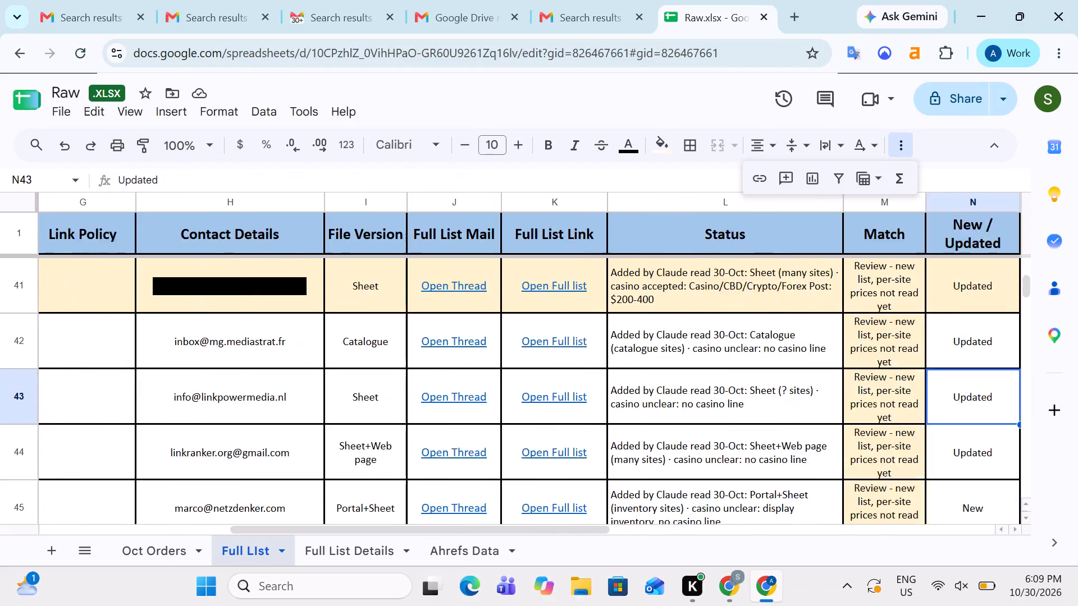
key(Right)
key(Right)
key(Right)
key(Left)
key(Left)
key(Left)
key(Left)
key(Left)
key(Left)
key(Left)
key(Left)
key(Left)
key(Left)
key(Left)
key(Left)
key(Left)
key(Left)
key(Left)
key(Left)
key(Left)
key(Left)
key(Left)
key(Left)
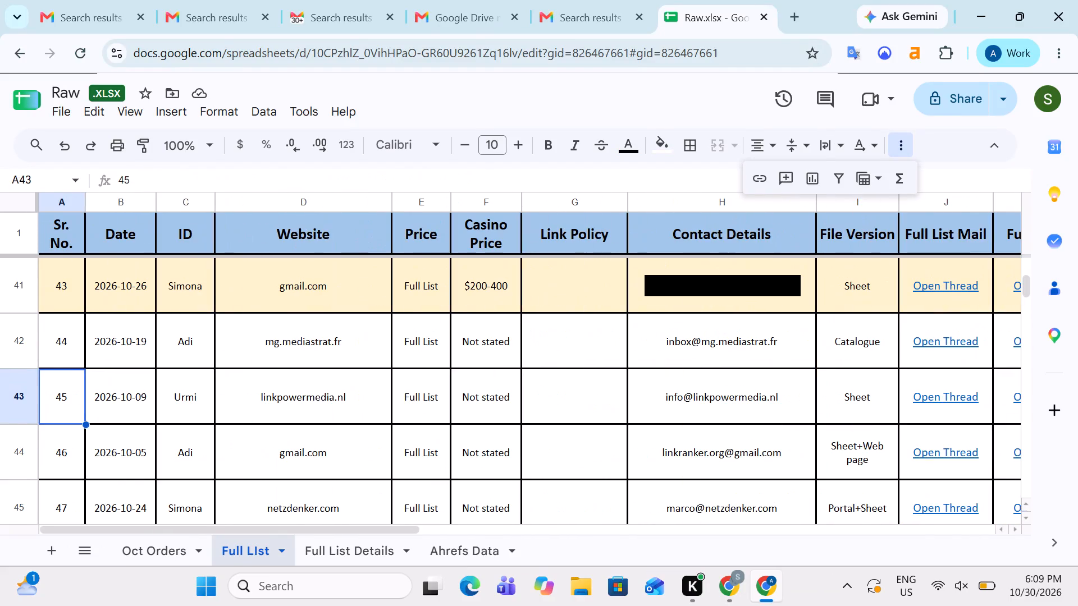
key(Right)
key(Right)
key(Right)
key(ctrl+c)
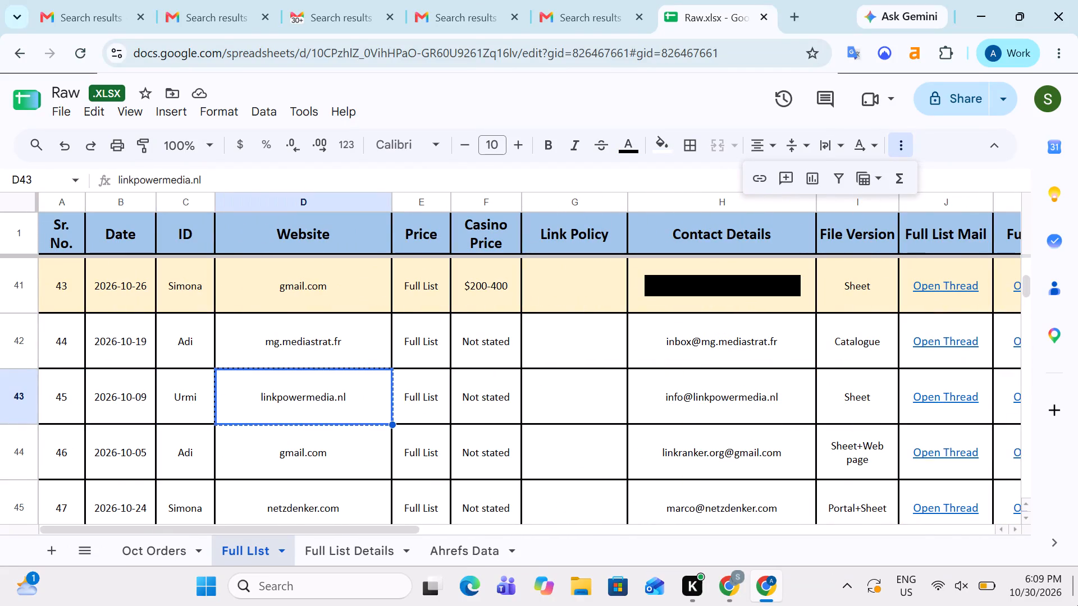
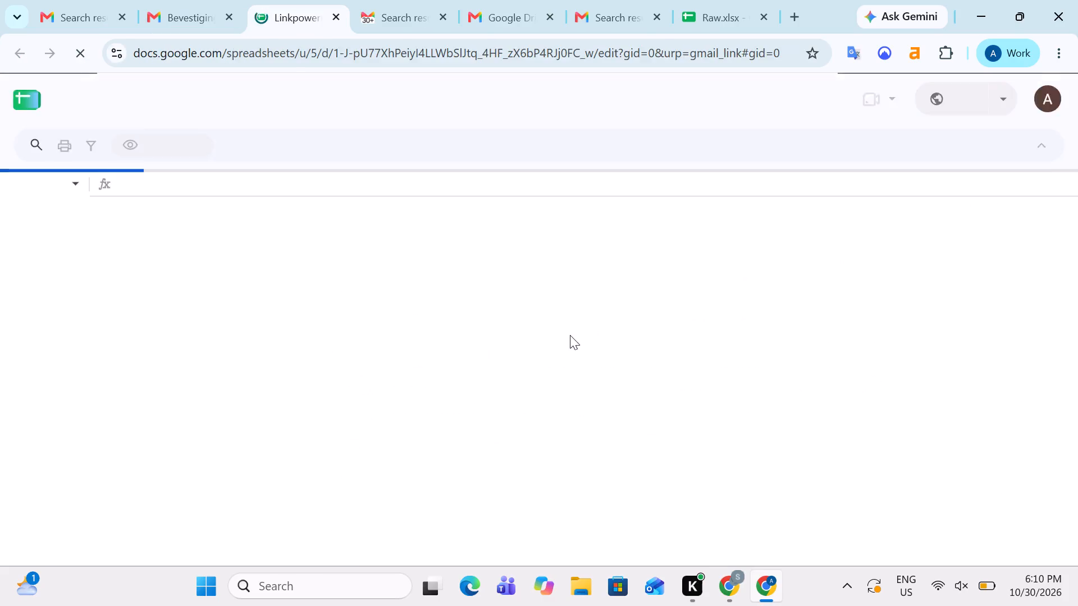
scroll(371, 293, down, 19)
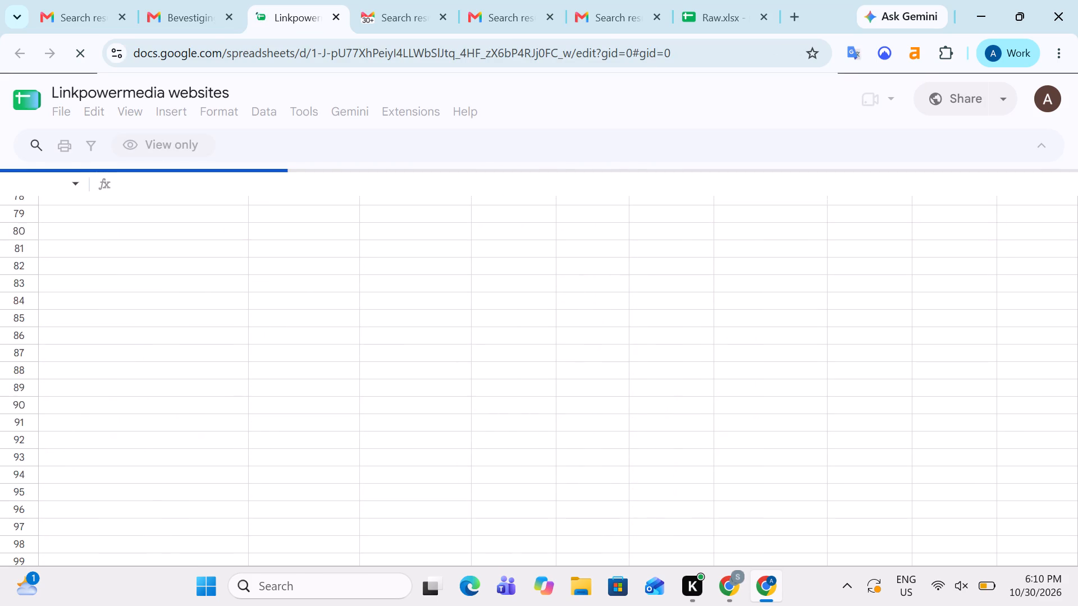
scroll(348, 330, up, 6)
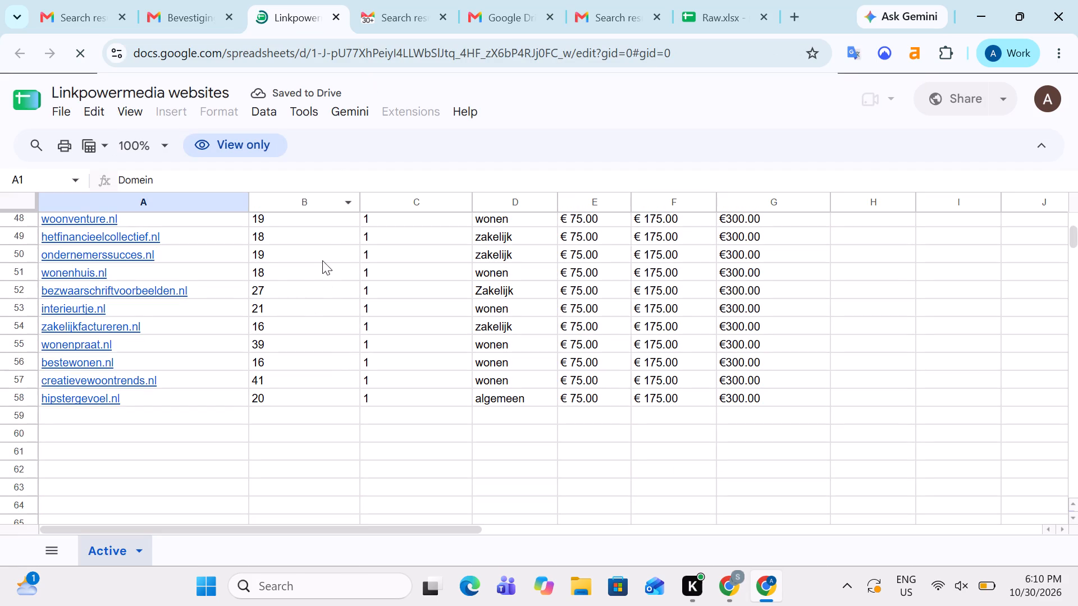
scroll(325, 282, down, 3)
click(336, 13)
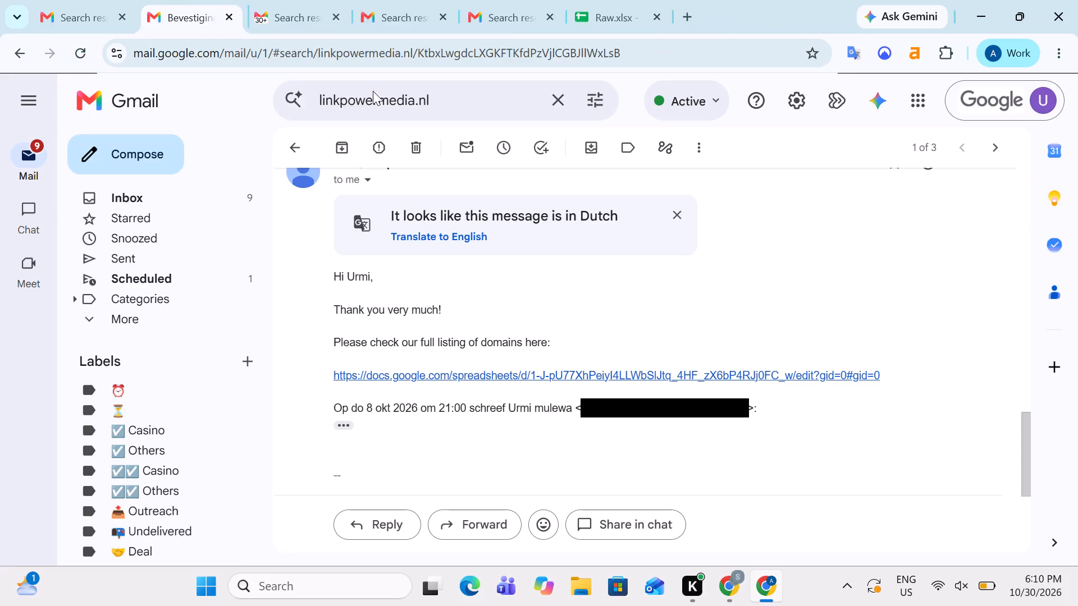
Set the Seller Type of the linkpowermedia.nl record in row 43 of the Full List to Publisher.
click(711, 0)
key(Right)
key(Right)
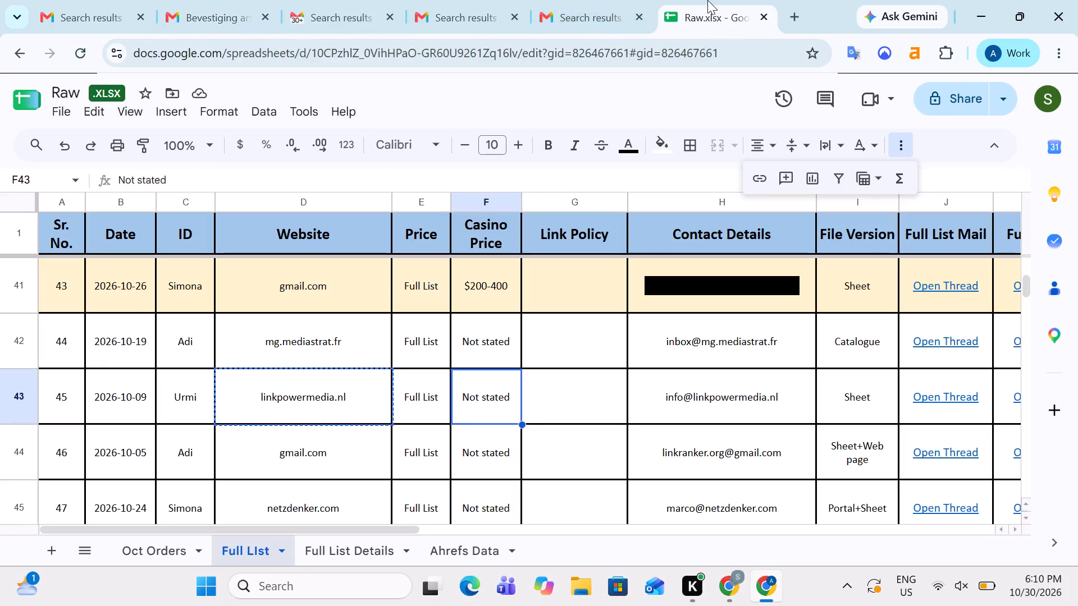
key(Right)
key(Right)
key(Right)
key(Right)
key(Right)
key(Right)
key(Right)
key(Right)
key(Right)
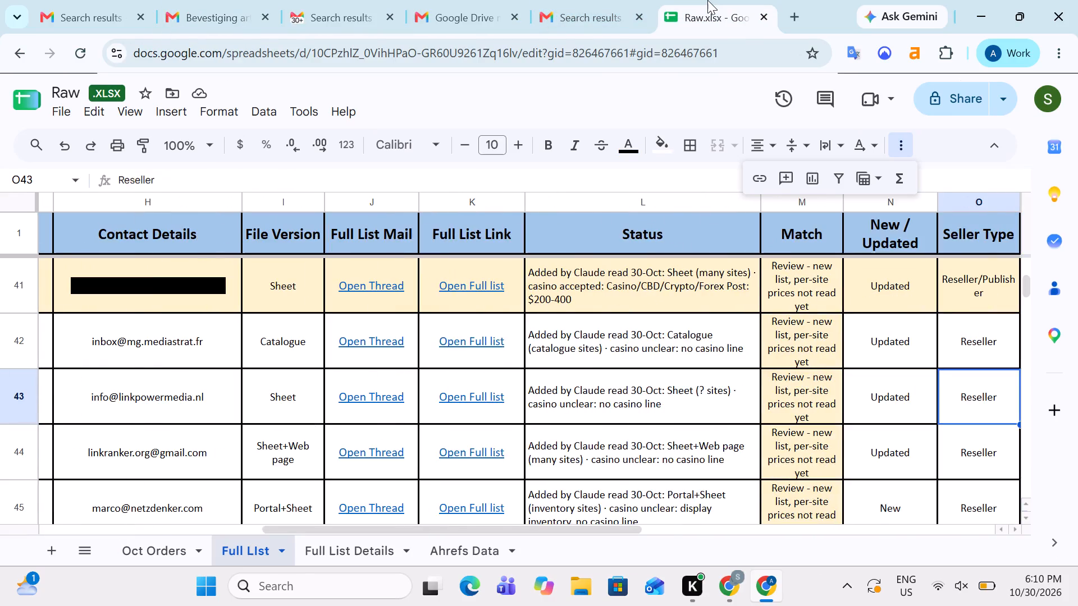
key(Right)
key(Left)
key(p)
key(Down)
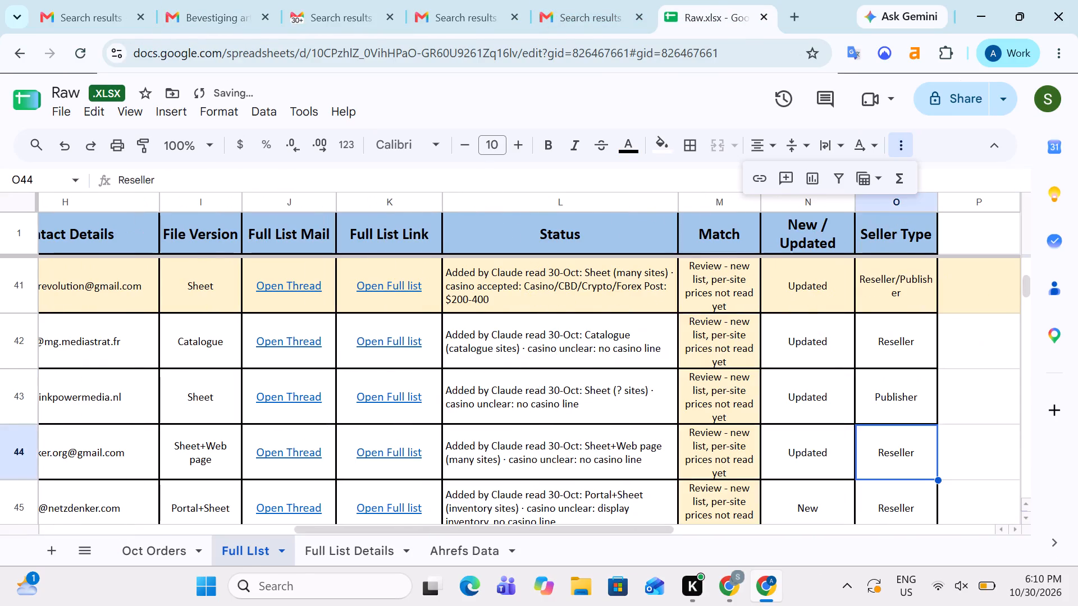
Check the linkpowermedia.nl record in row 43 across its columns, from Seller Type back to the serial number.
key(Up)
key(Right)
key(Left)
key(Left)
key(Left)
key(Left)
key(Left)
key(Left)
key(Left)
key(Left)
key(Left)
key(Left)
key(Left)
key(Left)
key(Left)
key(Left)
key(Left)
key(Left)
key(Left)
key(Left)
key(Left)
key(Left)
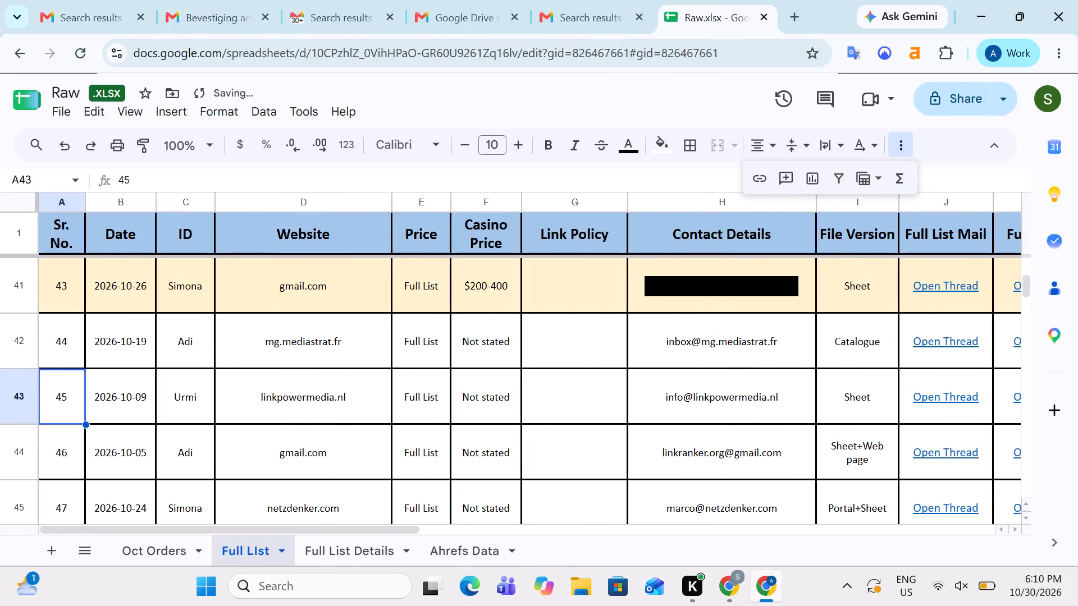
key(Right)
key(Right)
key(Right)
key(Right)
key(Down)
key(Left)
key(Left)
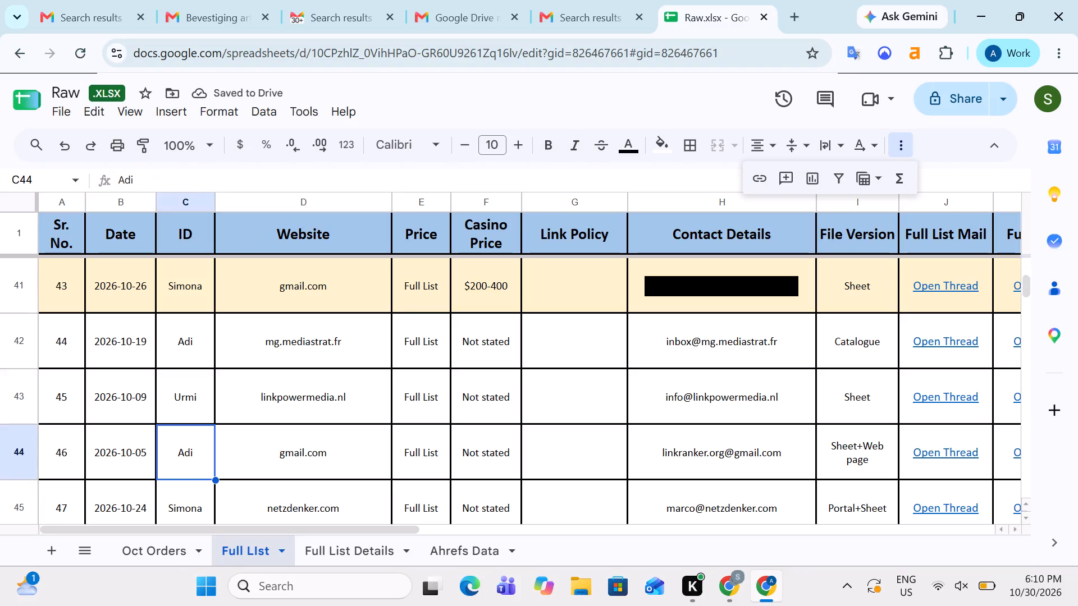
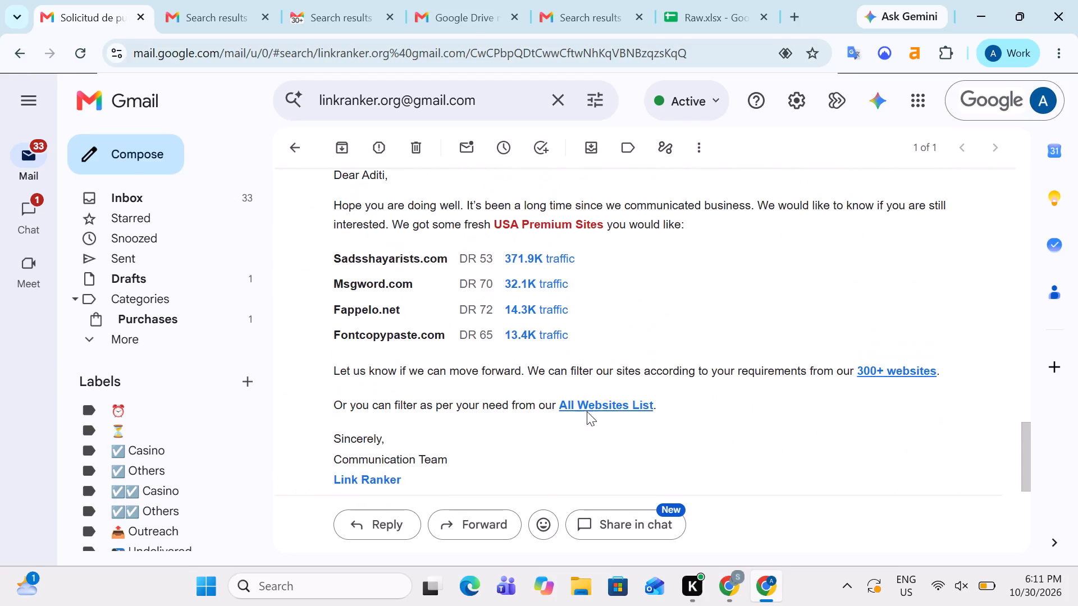
click(588, 398)
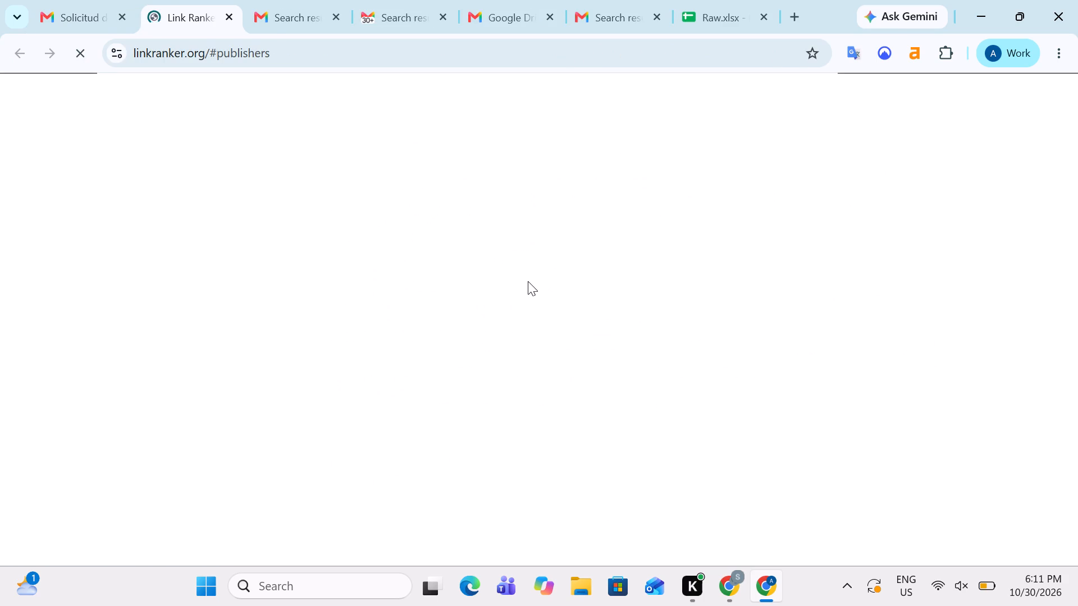
scroll(528, 281, down, 1)
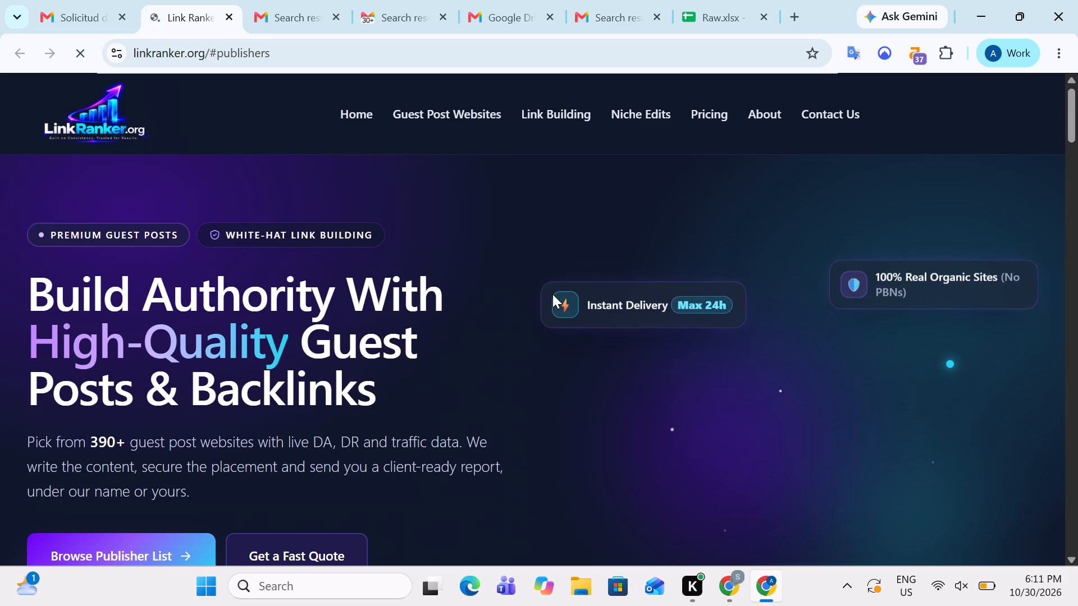
scroll(418, 242, down, 2)
scroll(432, 289, down, 3)
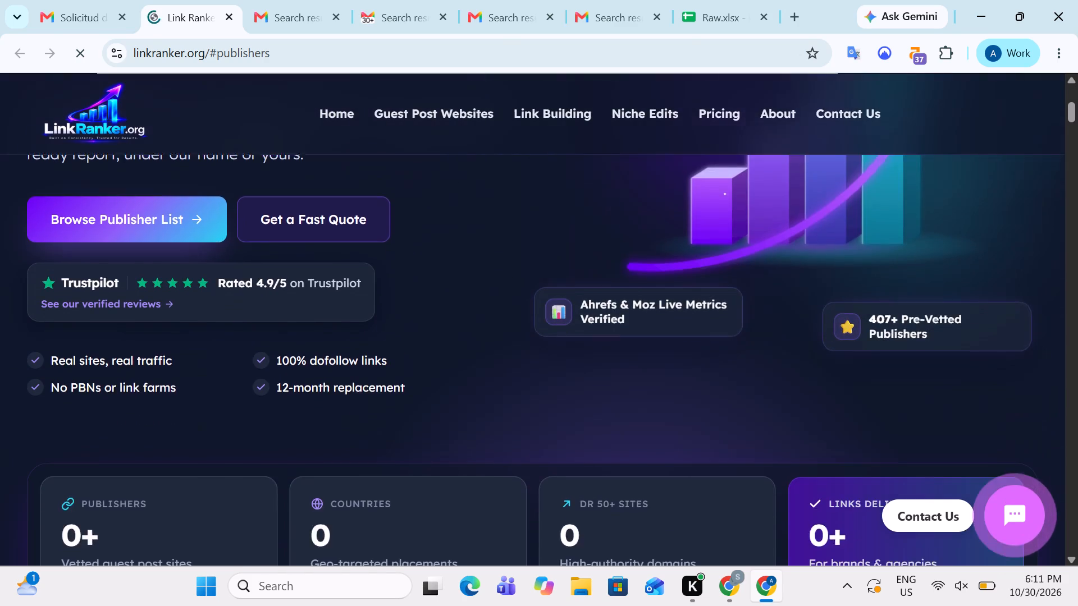
scroll(334, 323, down, 4)
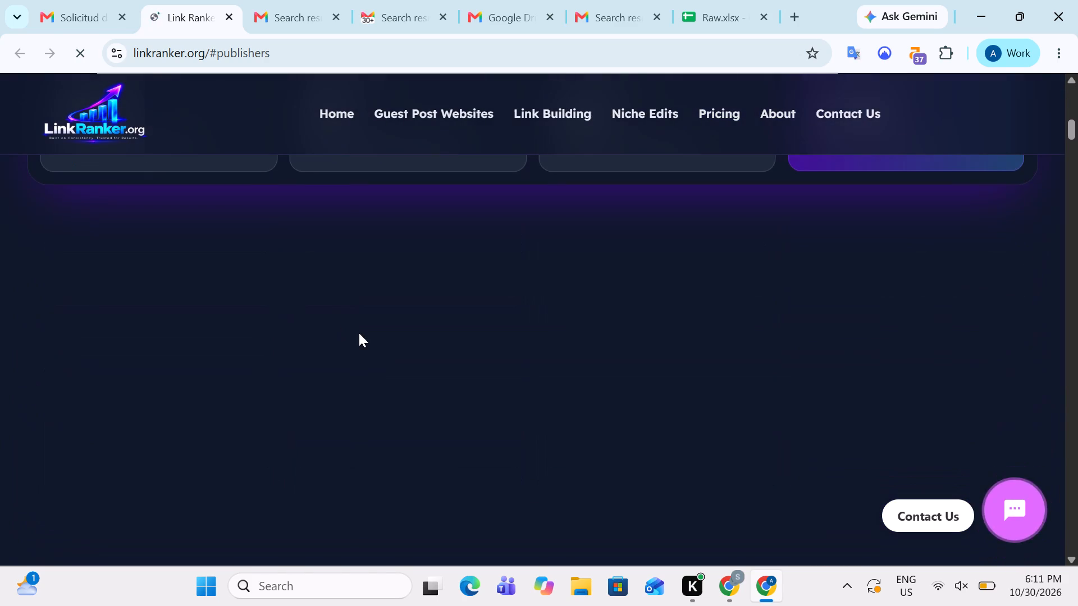
scroll(359, 333, up, 4)
scroll(429, 315, up, 1)
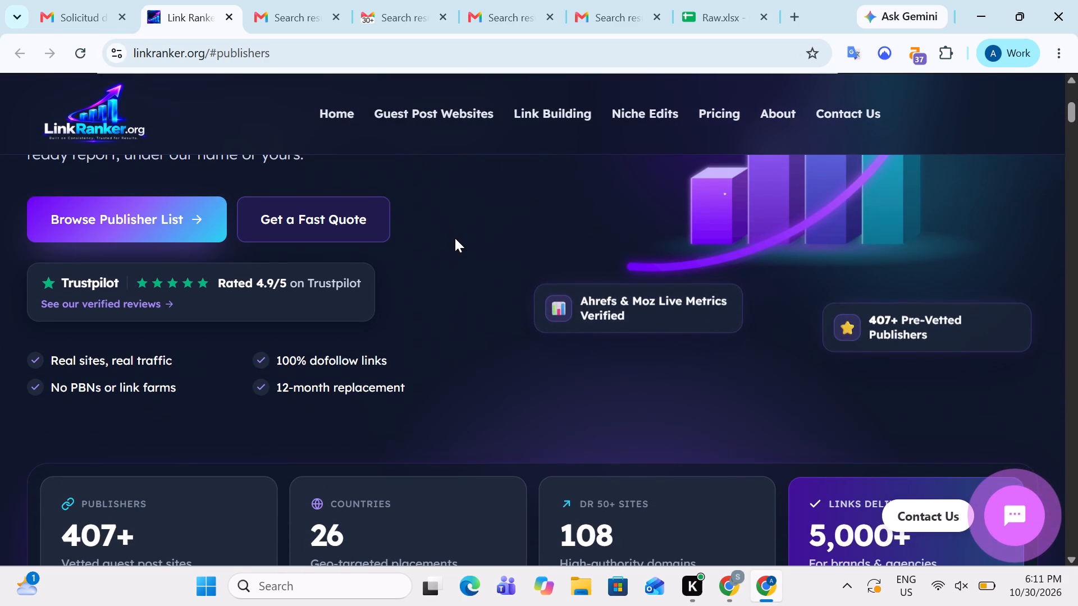
Examine the guest post websites list on linkranker.org, reviewing the listed sites with their country, niche, traffic, DA and DR.
click(444, 117)
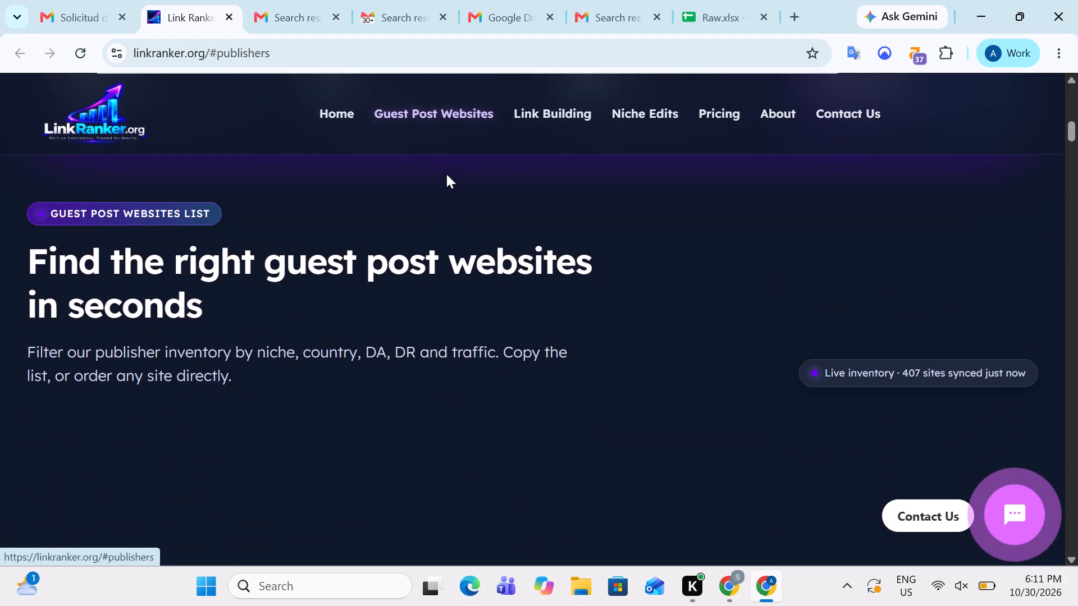
scroll(663, 352, down, 2)
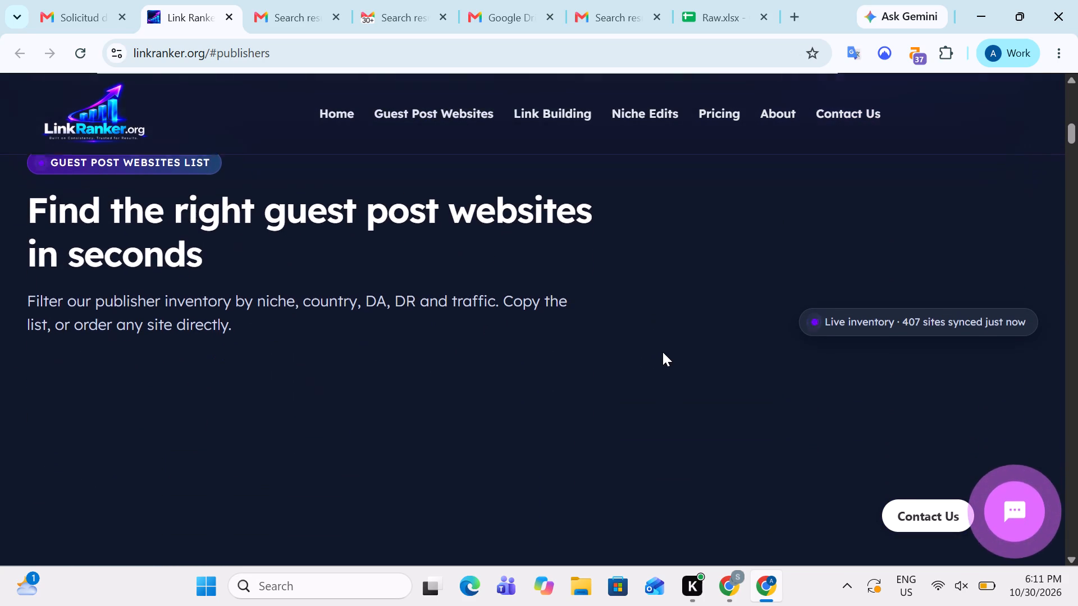
scroll(710, 313, down, 3)
scroll(412, 323, down, 4)
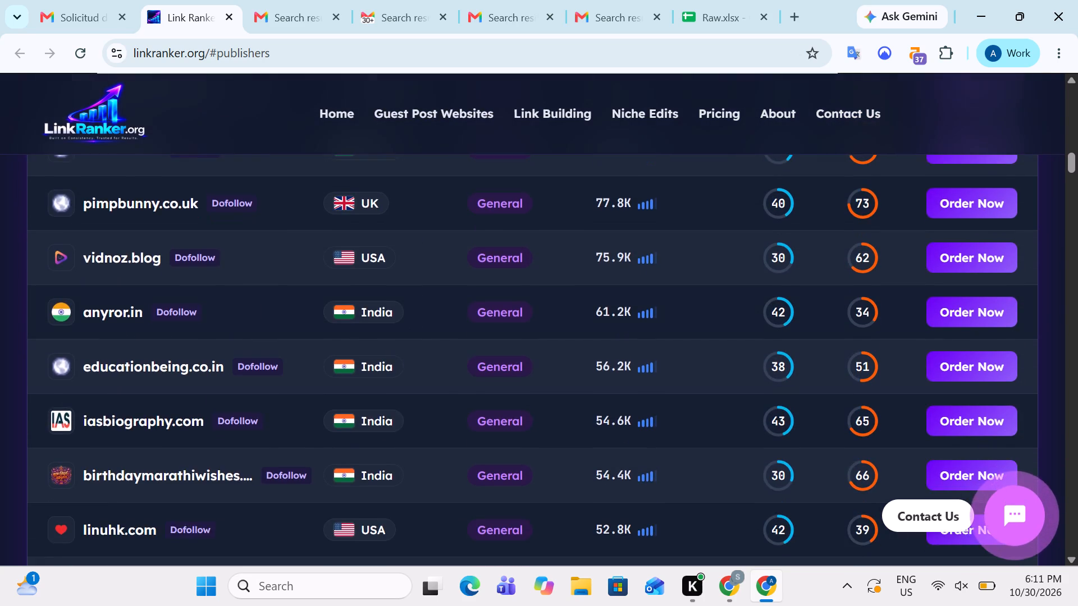
scroll(376, 362, down, 5)
scroll(373, 363, up, 3)
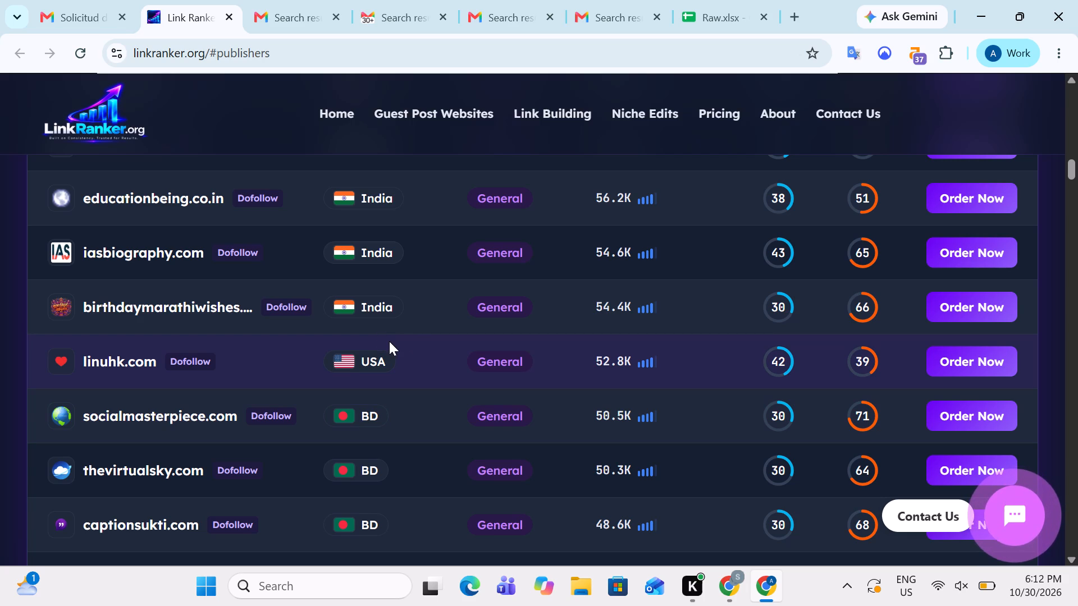
scroll(452, 325, up, 1)
scroll(582, 318, up, 1)
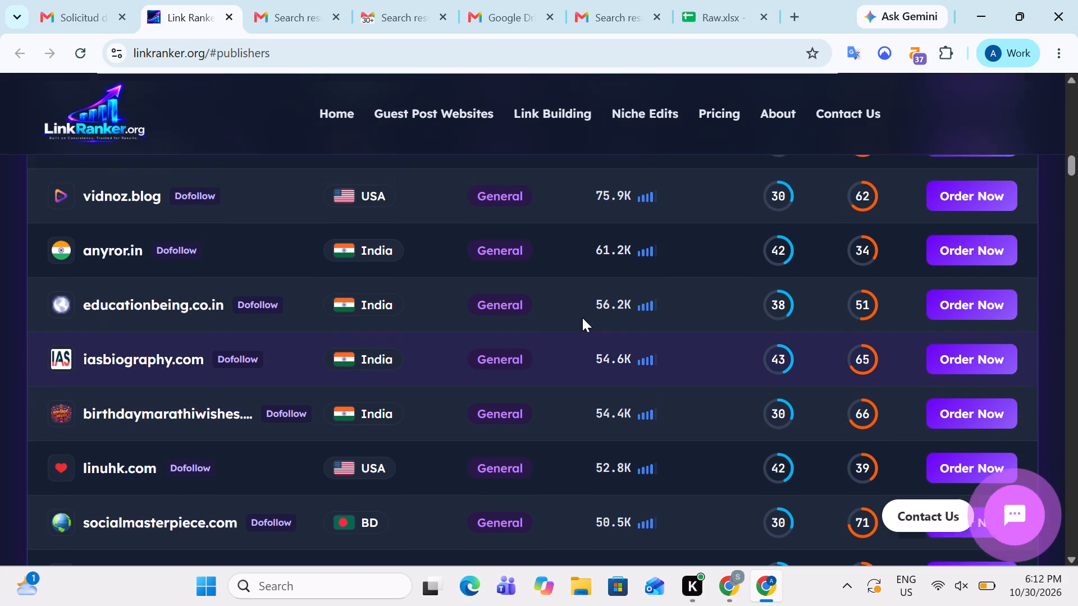
scroll(582, 318, up, 1)
scroll(399, 329, up, 4)
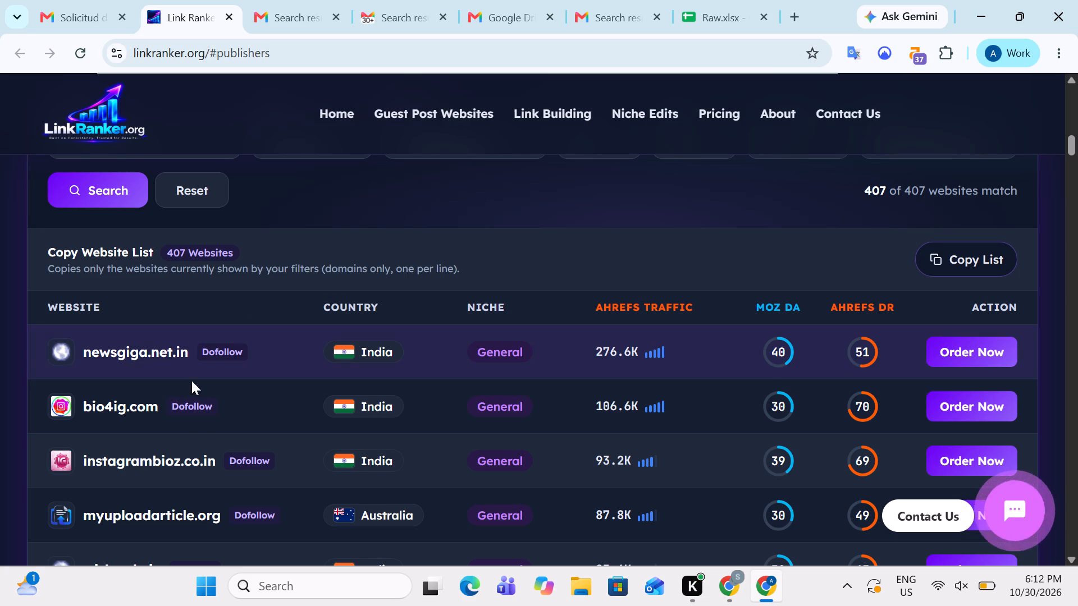
scroll(454, 426, down, 13)
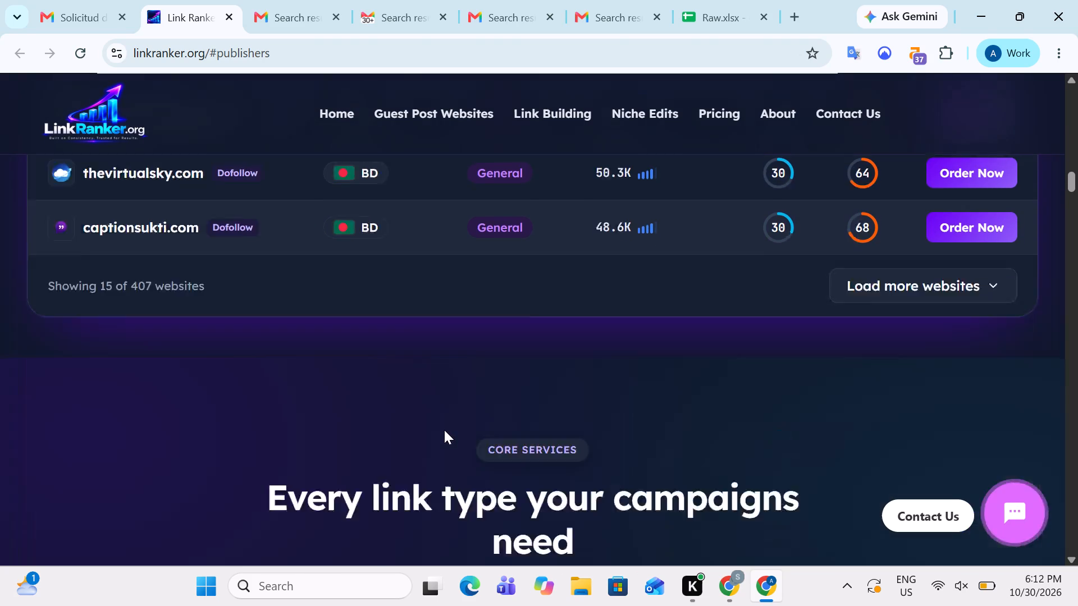
scroll(444, 430, up, 4)
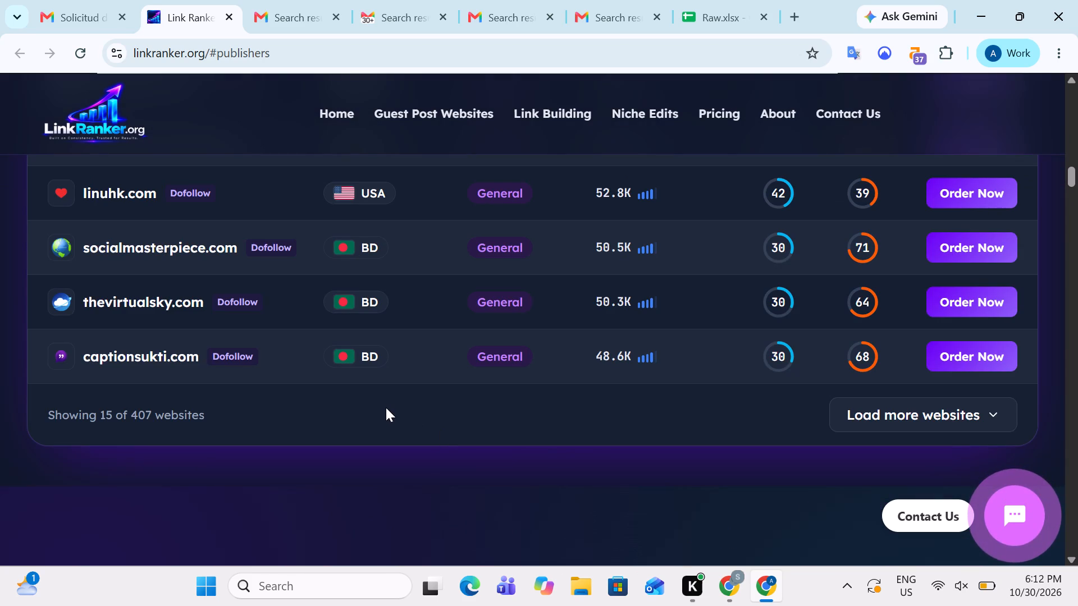
scroll(386, 407, up, 2)
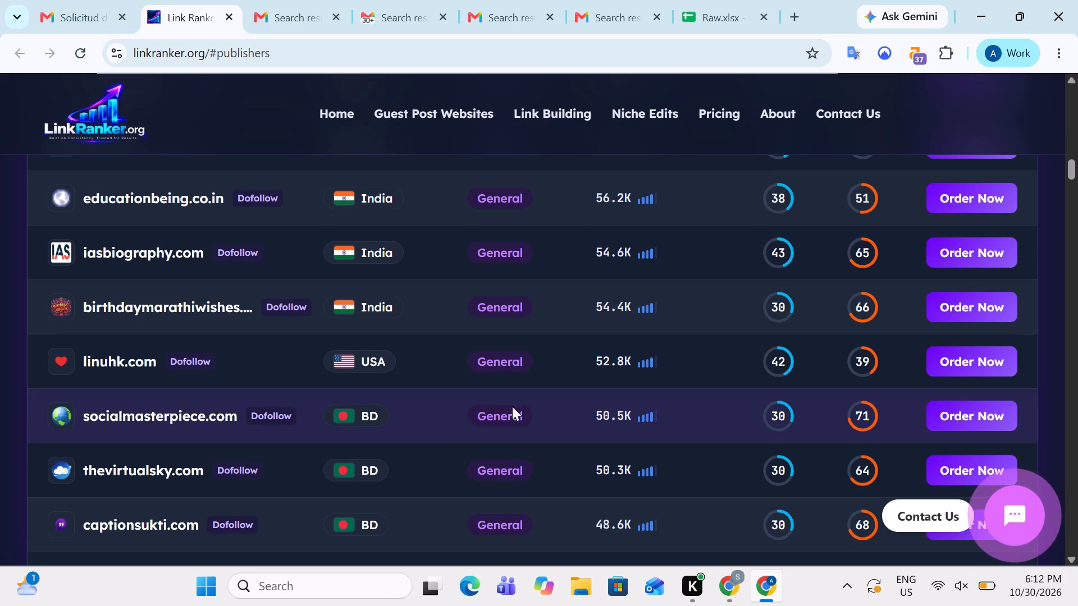
scroll(387, 402, down, 2)
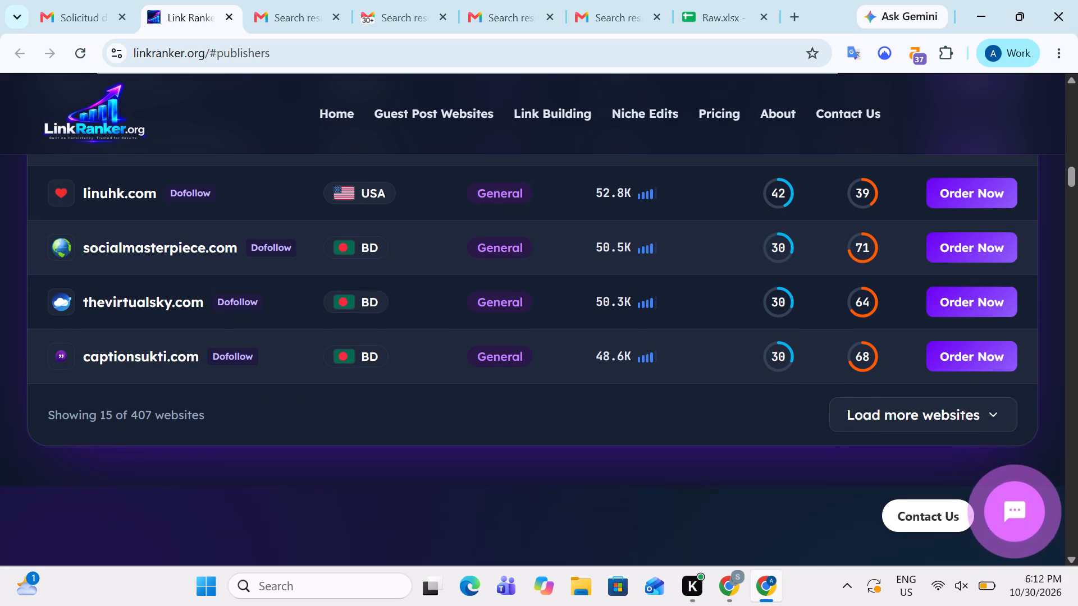
scroll(183, 411, up, 3)
scroll(417, 387, up, 6)
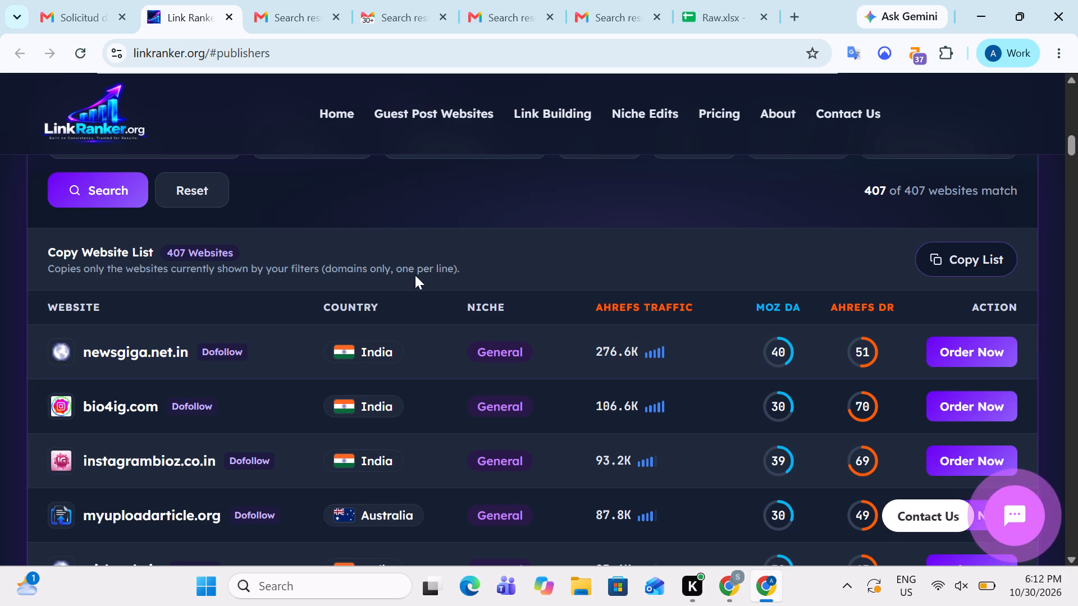
scroll(756, 347, down, 4)
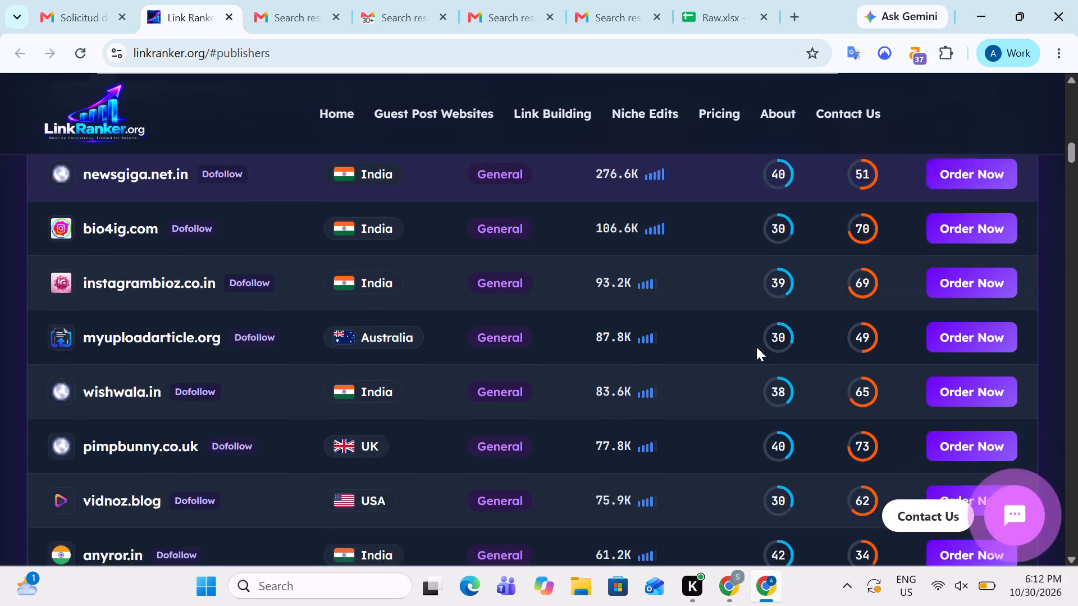
scroll(756, 347, down, 7)
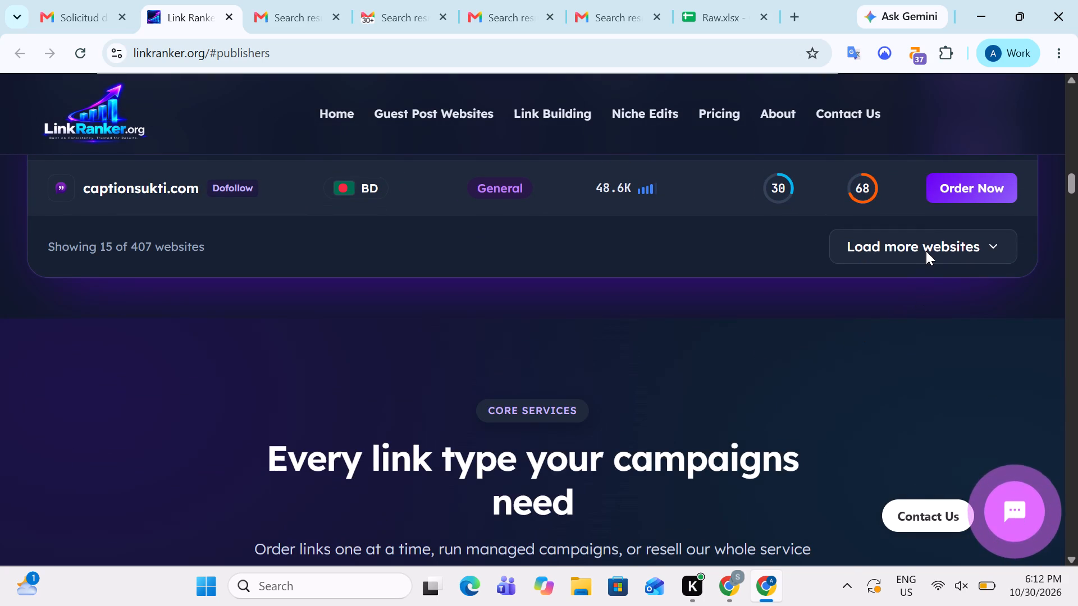
click(926, 251)
click(993, 245)
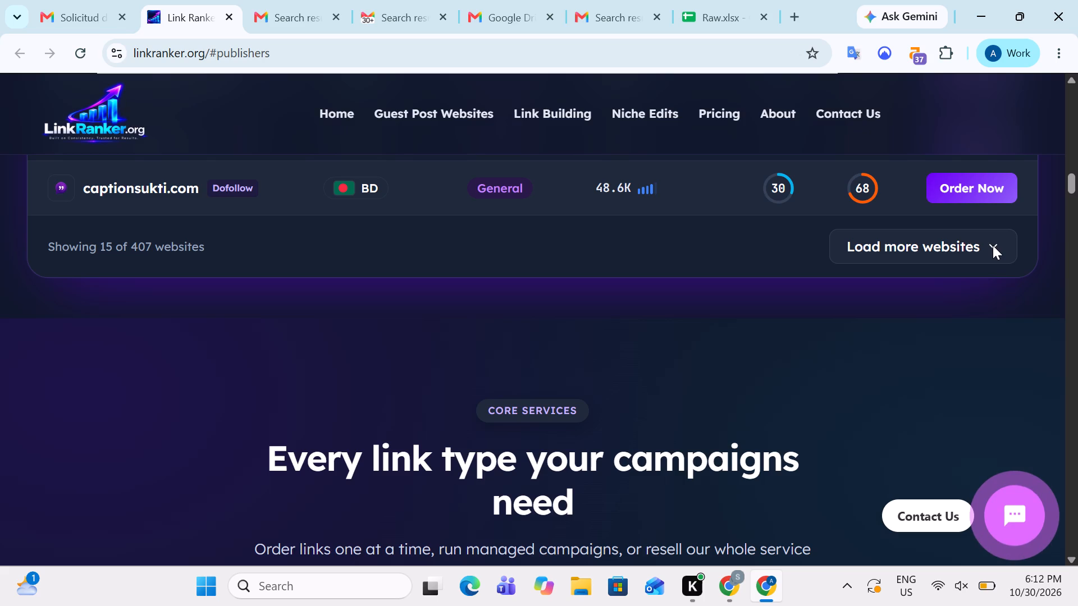
double_click(980, 245)
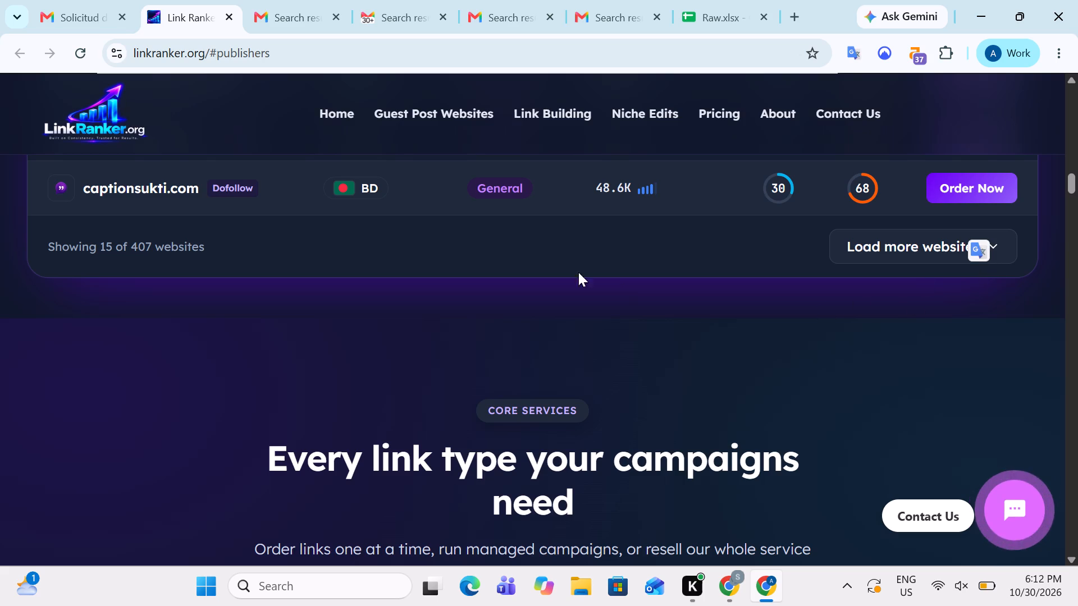
click(916, 241)
click(1011, 245)
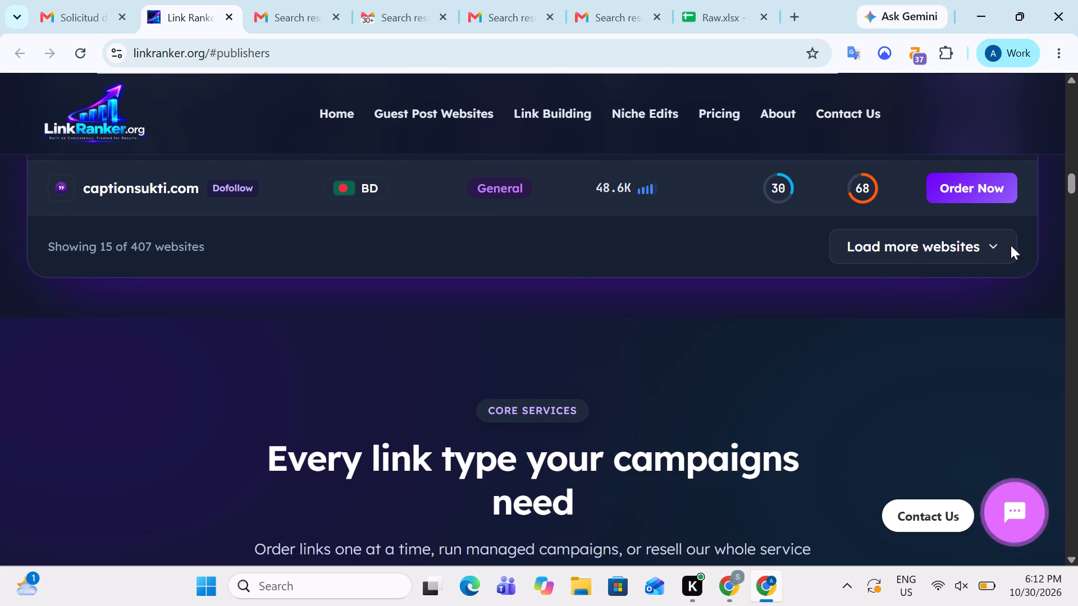
scroll(721, 403, up, 1)
scroll(713, 406, down, 1)
scroll(580, 403, up, 5)
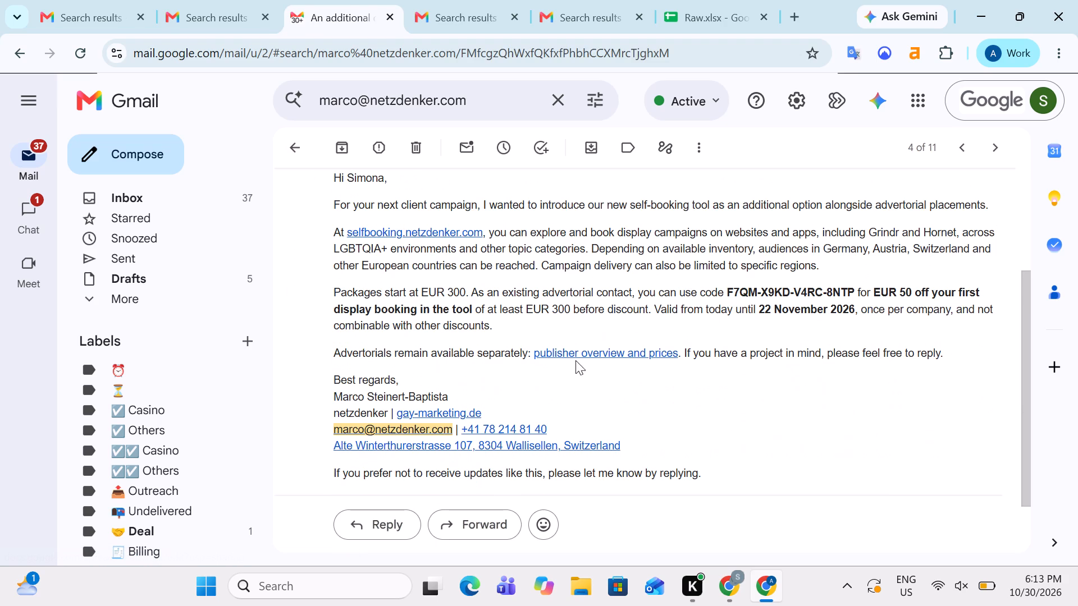
Open the message's linked publisher overview and prices, review the sites and casino prices in the Advertorials sheet, and close it.
click(592, 351)
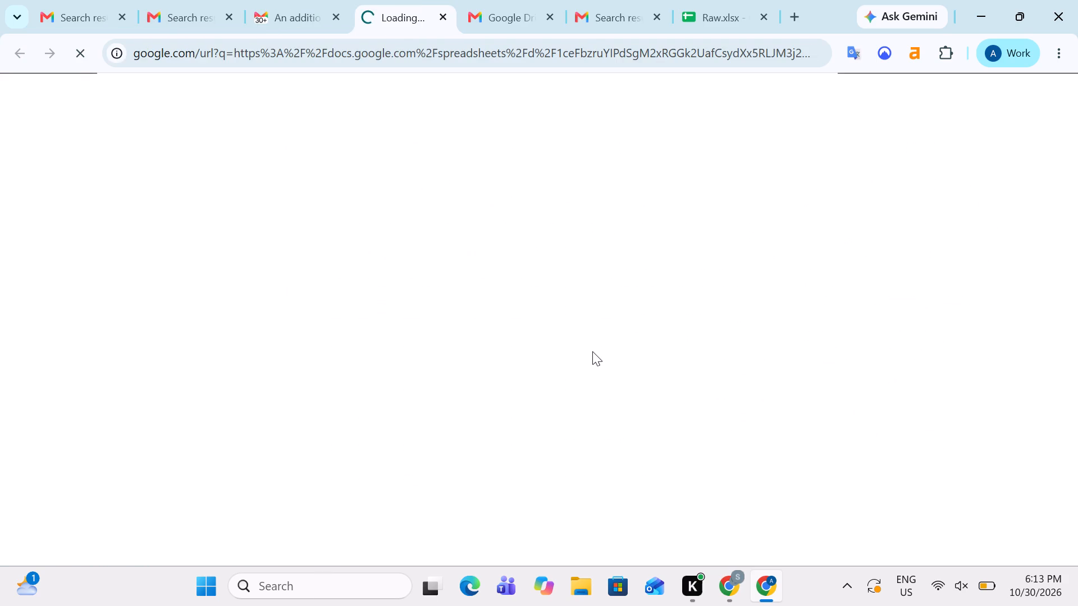
scroll(549, 408, down, 7)
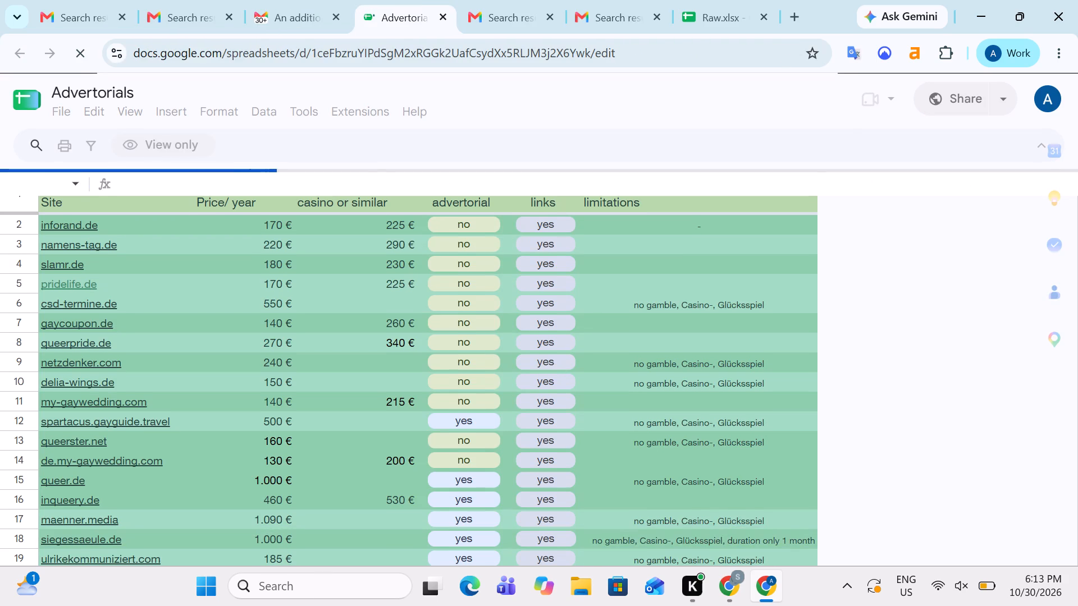
scroll(555, 442, down, 7)
scroll(576, 490, up, 8)
scroll(589, 494, down, 8)
scroll(583, 497, up, 5)
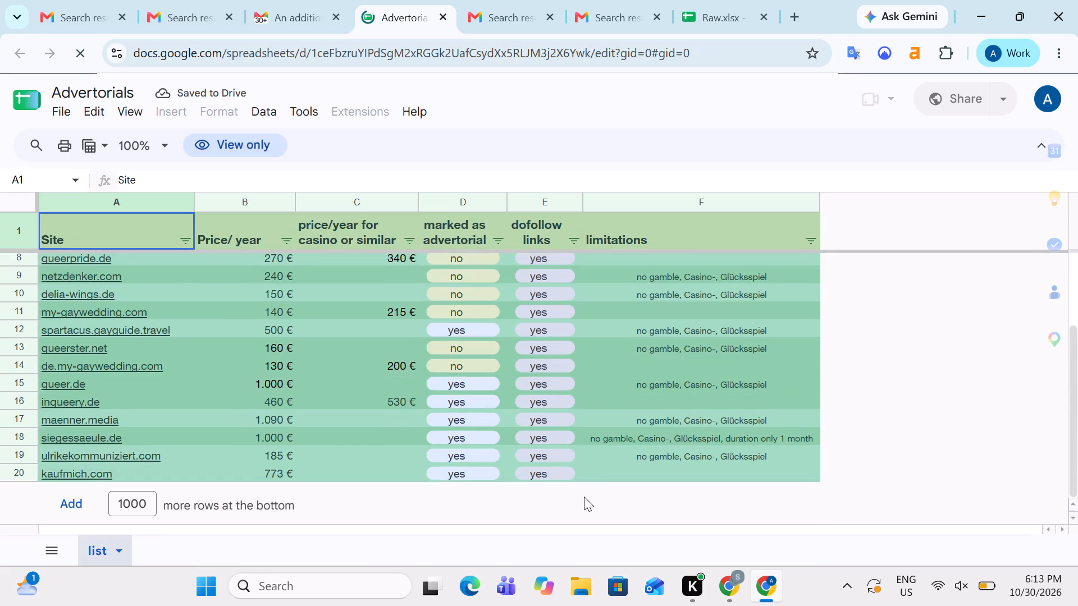
scroll(584, 497, up, 2)
scroll(400, 453, up, 5)
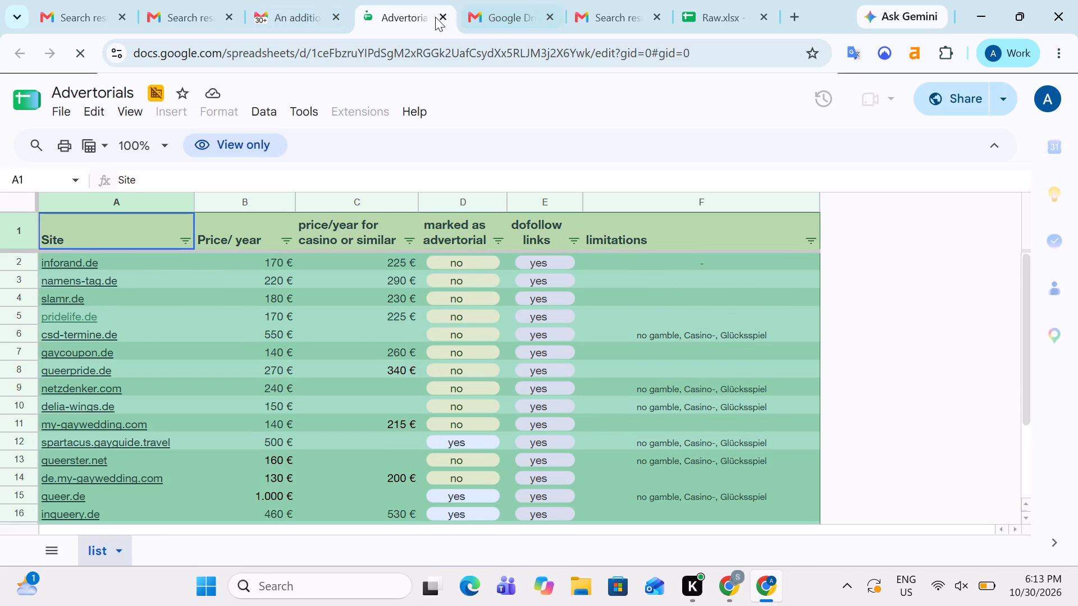
click(435, 17)
click(441, 17)
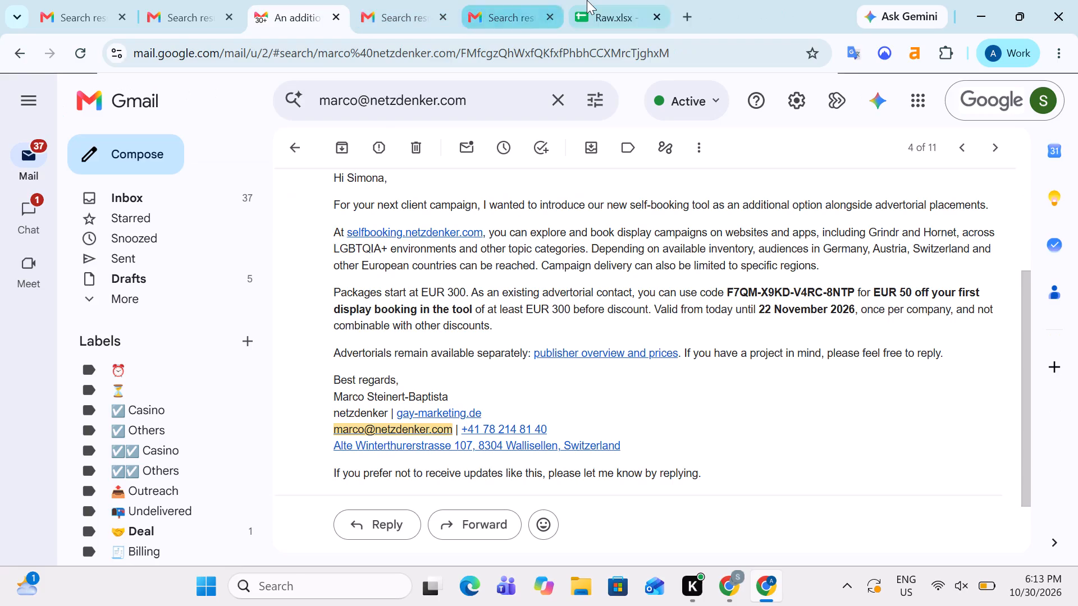
Set the Seller Type of the netzdenker.com record in row 45 of the Full List sheet to Publisher.
click(587, 0)
key(Right)
key(Right)
key(Right)
key(Right)
key(Right)
key(Right)
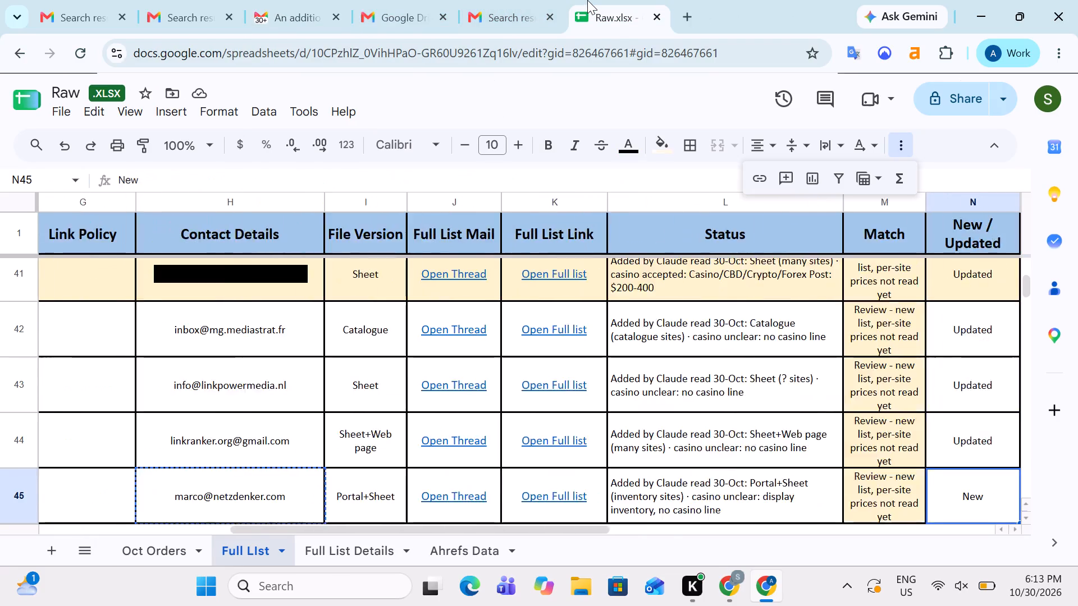
key(Right)
key(Right)
key(Left)
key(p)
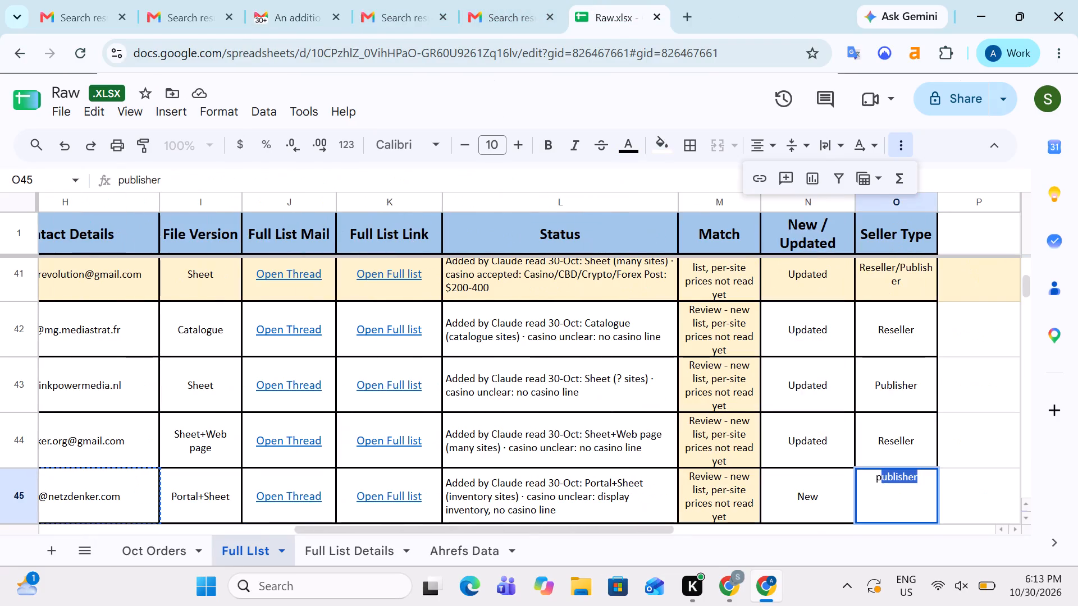
key(Down)
key(Up)
Examine the netzdenker.com record in row 45 back across its earlier columns.
key(Left)
key(Left)
key(Left)
key(Left)
key(Left)
key(Left)
key(Left)
key(Left)
key(Left)
key(Left)
key(Left)
key(Left)
key(Left)
key(Left)
key(Left)
key(Left)
key(Left)
key(Left)
key(Left)
key(Left)
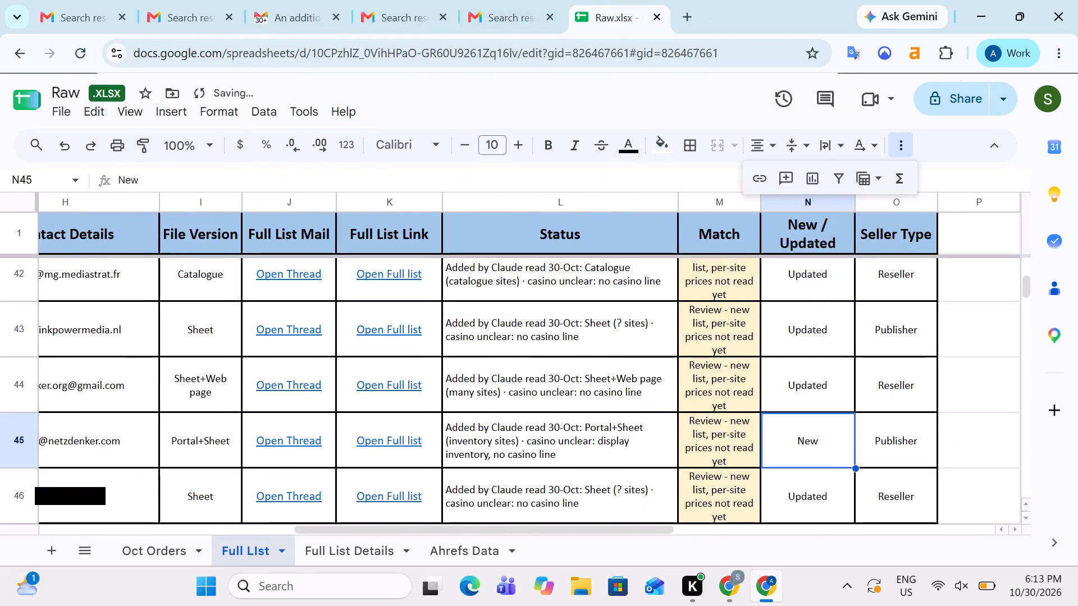
key(Right)
key(Right)
key(Right)
key(Right)
key(Right)
key(Right)
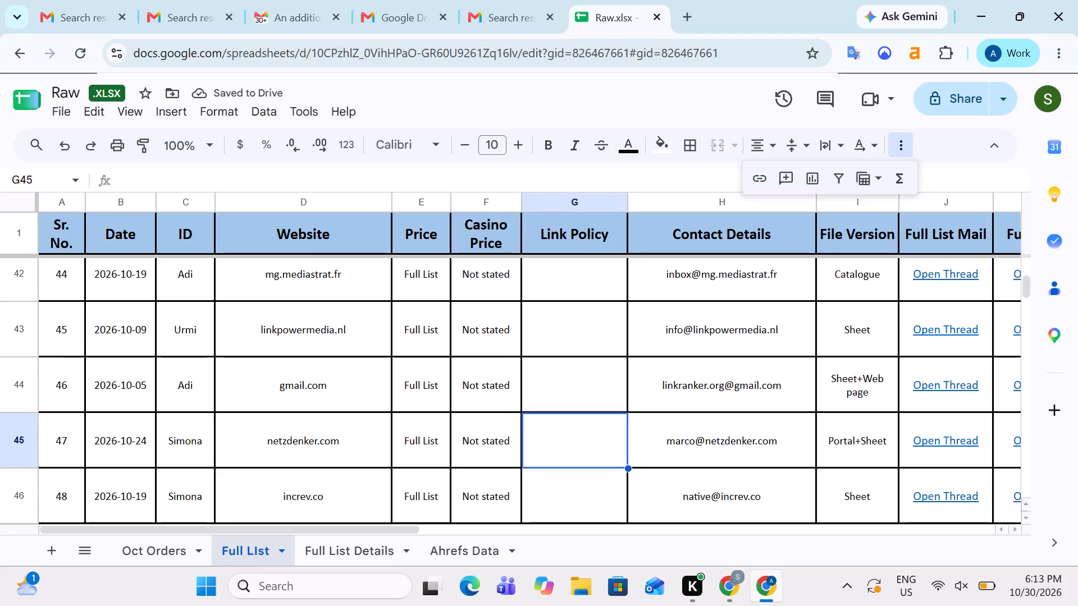
Set the New / Updated value of the netzdenker.com record in row 45 to Updated.
key(Right)
key(Right)
key(Right)
key(Right)
key(Right)
key(Right)
key(Right)
key(Right)
key(Right)
key(Left)
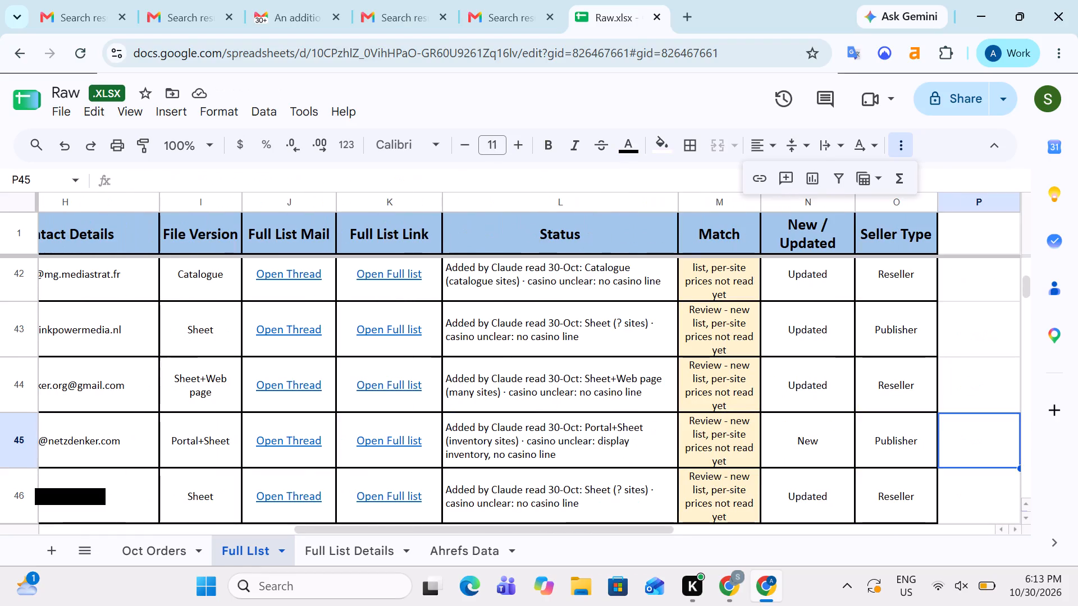
key(Left)
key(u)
key(Down)
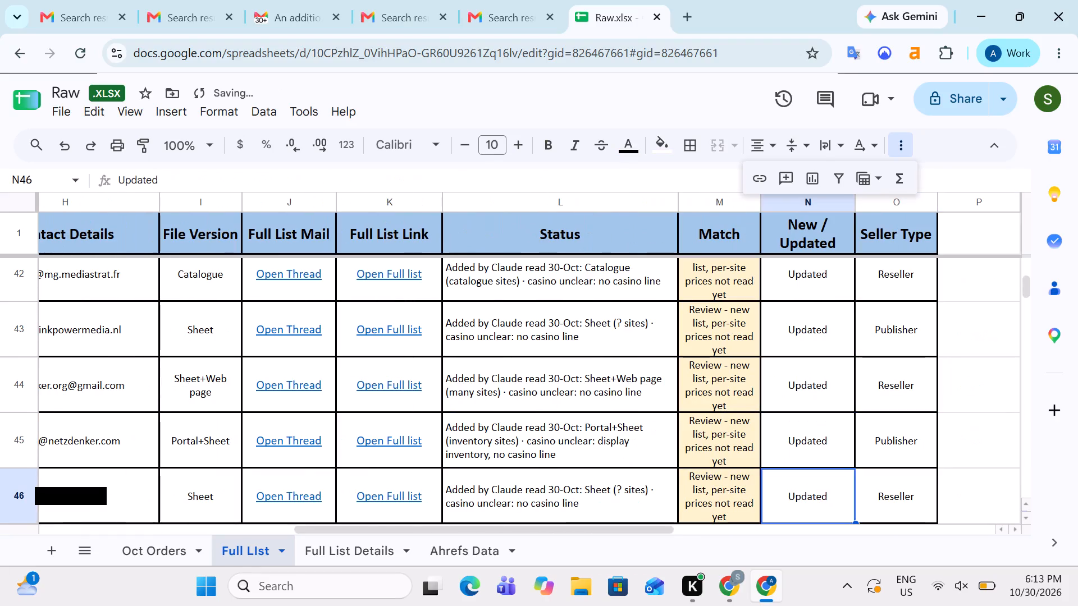
key(Right)
key(Left)
key(Right)
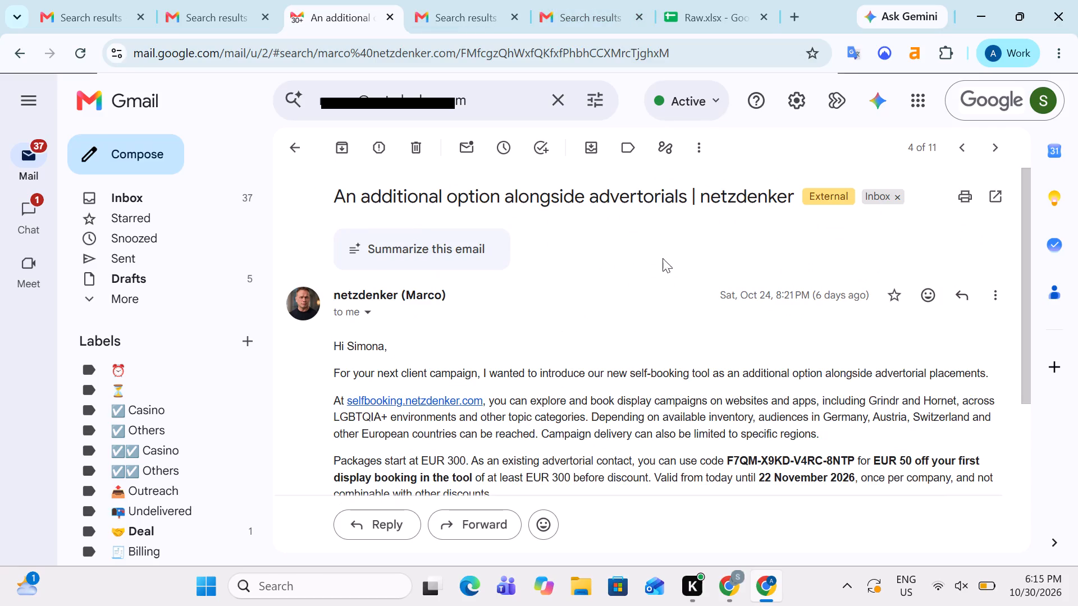
Shade the whole netzdenker.com record, row 45 of the Full List sheet, with a light yellow fill.
click(757, 0)
key(Right)
key(Left)
key(Left)
key(Left)
key(Left)
key(Left)
key(Left)
key(Left)
key(Left)
key(Left)
key(Left)
key(Left)
key(Left)
key(Left)
key(Left)
key(Left)
key(Left)
key(Left)
key(Left)
key(Left)
key(Left)
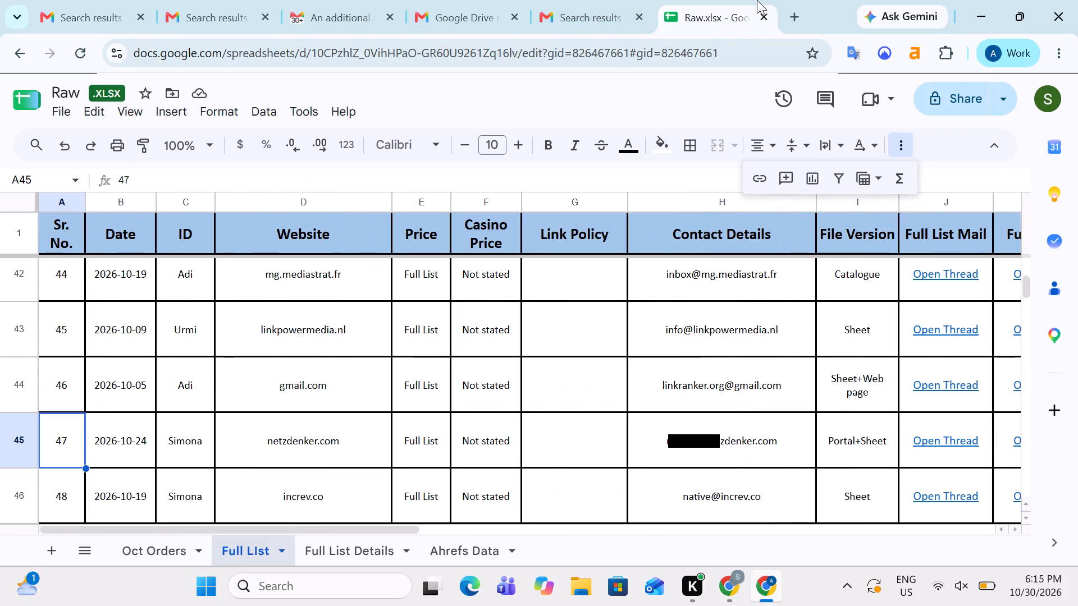
click(7, 434)
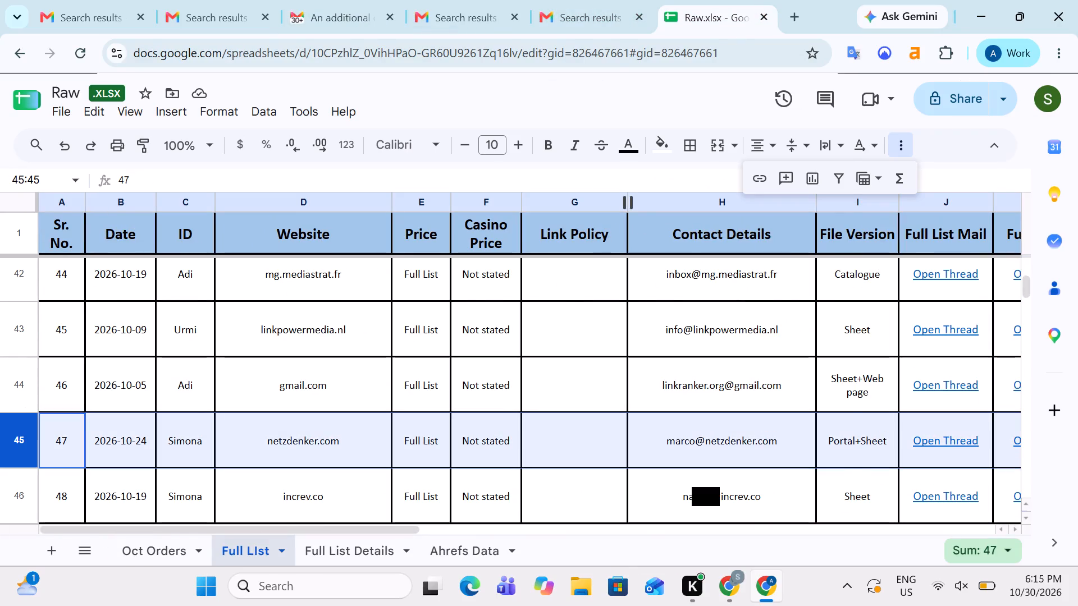
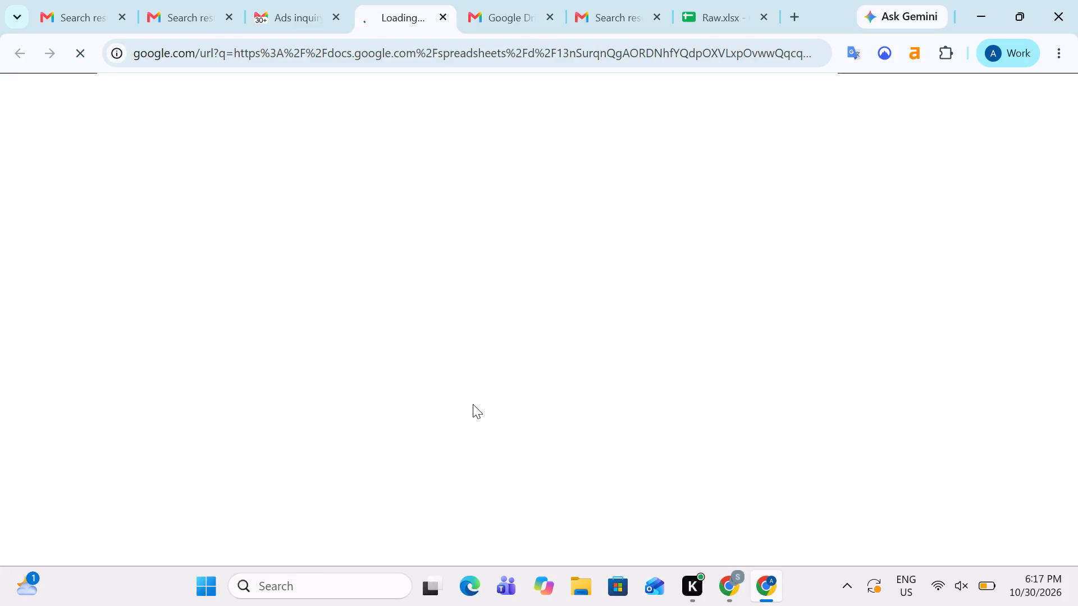
scroll(321, 425, down, 5)
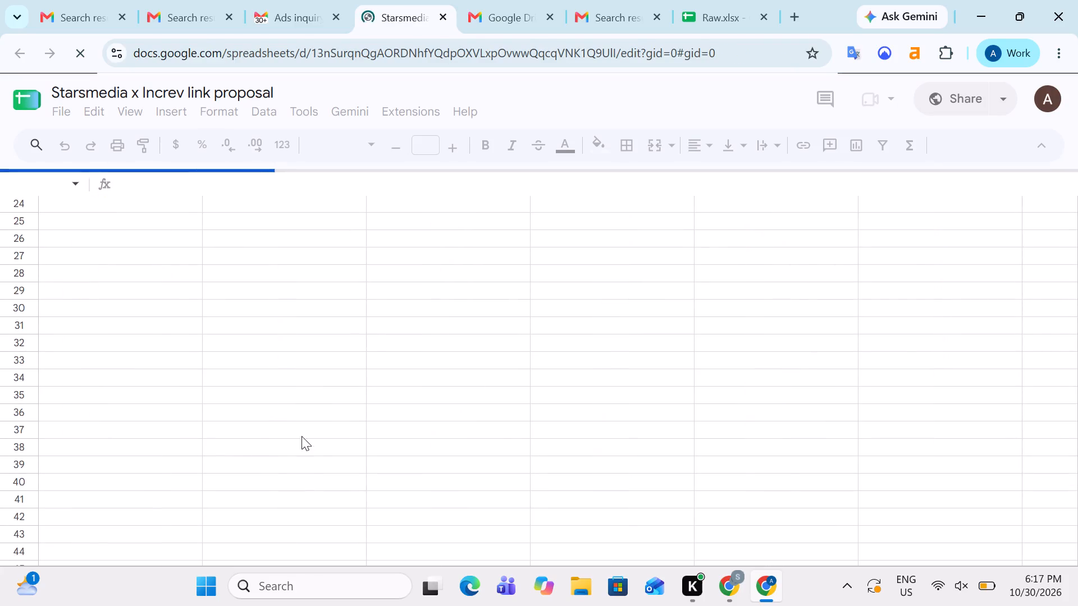
scroll(373, 421, up, 5)
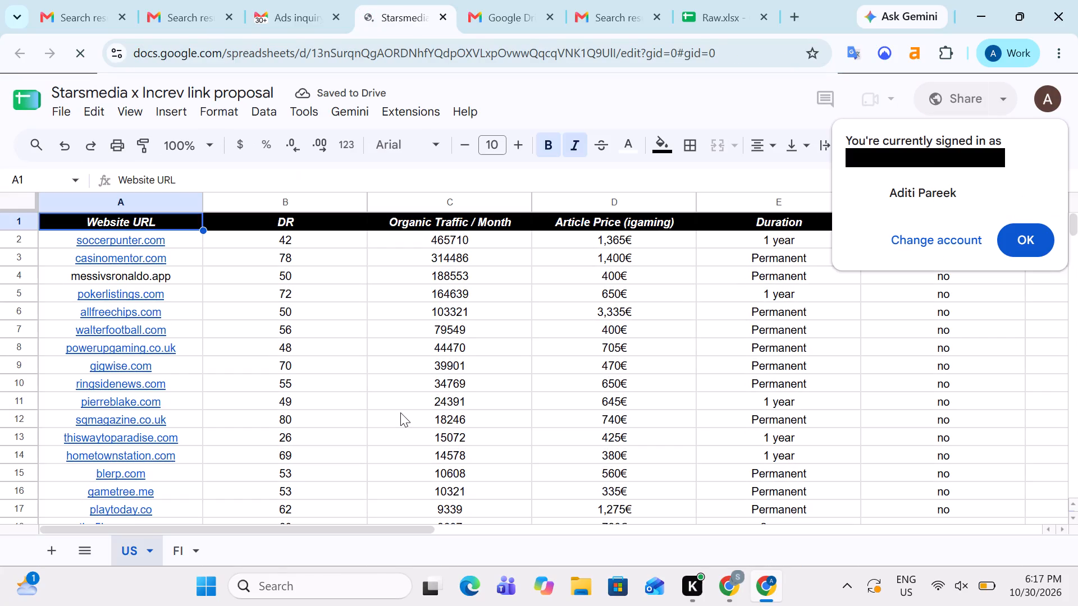
scroll(400, 412, down, 9)
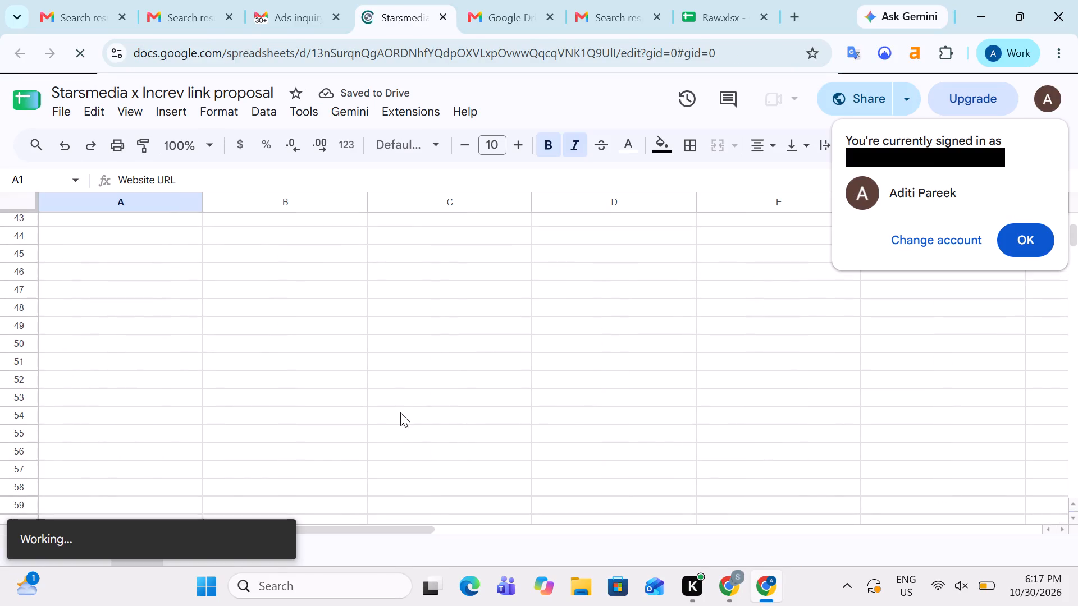
scroll(294, 456, up, 7)
scroll(307, 459, down, 4)
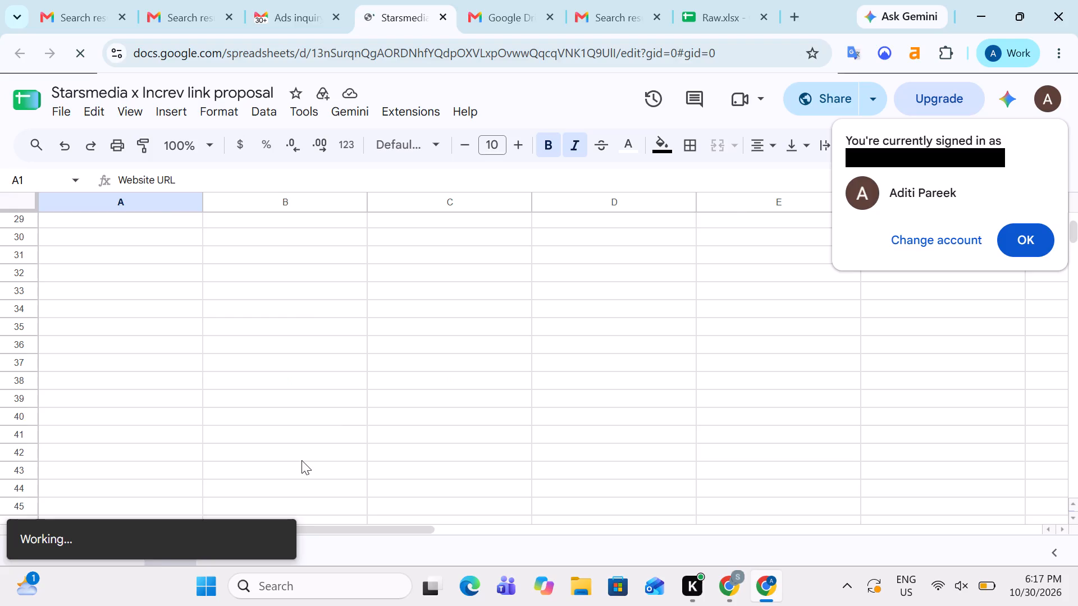
click(356, 429)
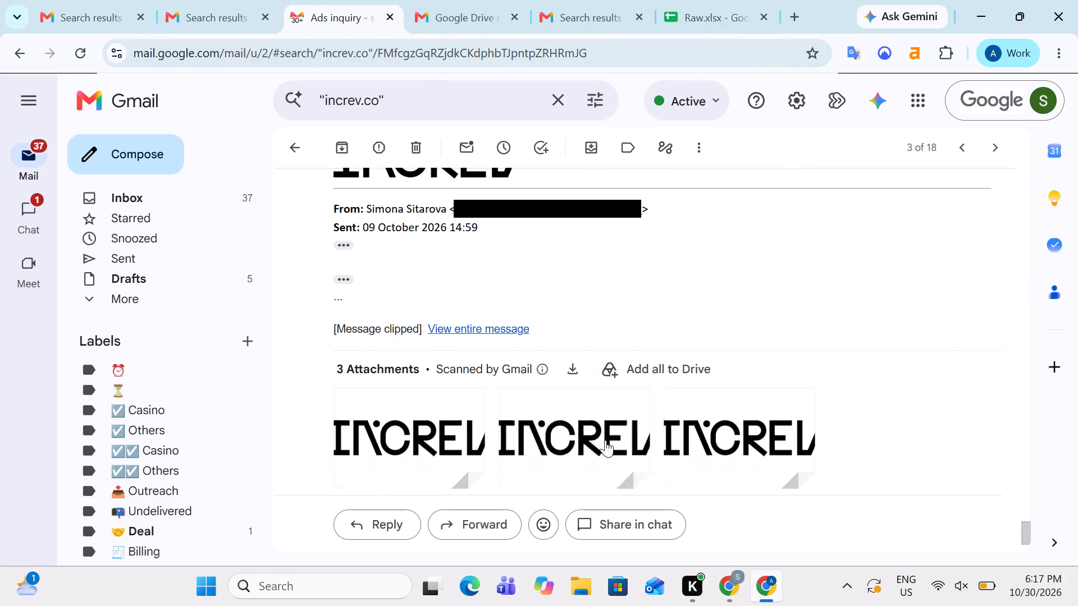
scroll(605, 440, up, 4)
scroll(816, 374, down, 4)
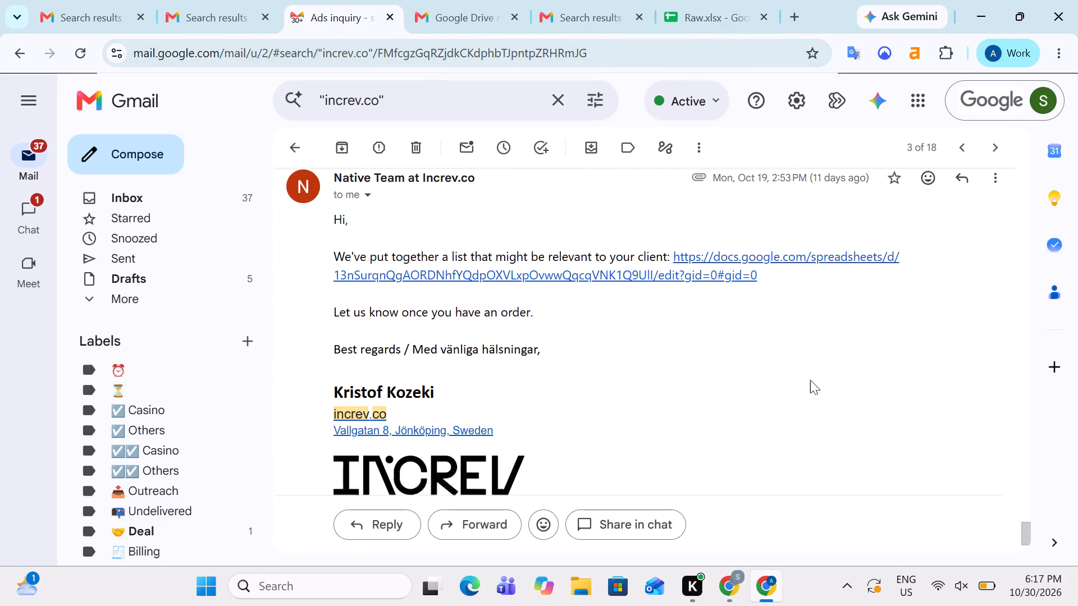
scroll(810, 380, down, 6)
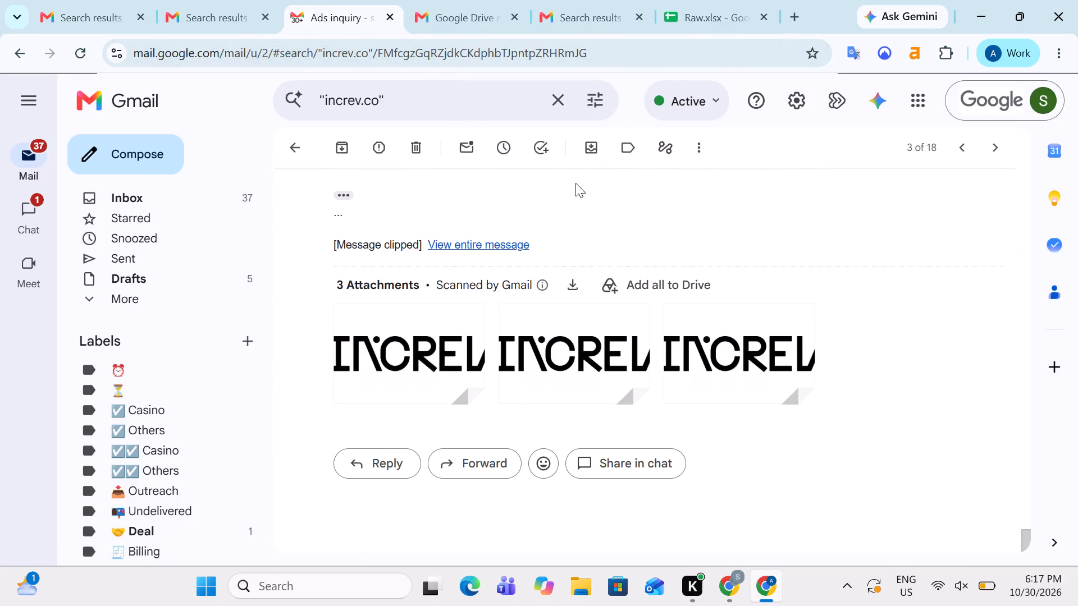
Set the Seller Type of the increv.co record in row 46 of the Full List sheet to Publisher.
click(707, 0)
key(Right)
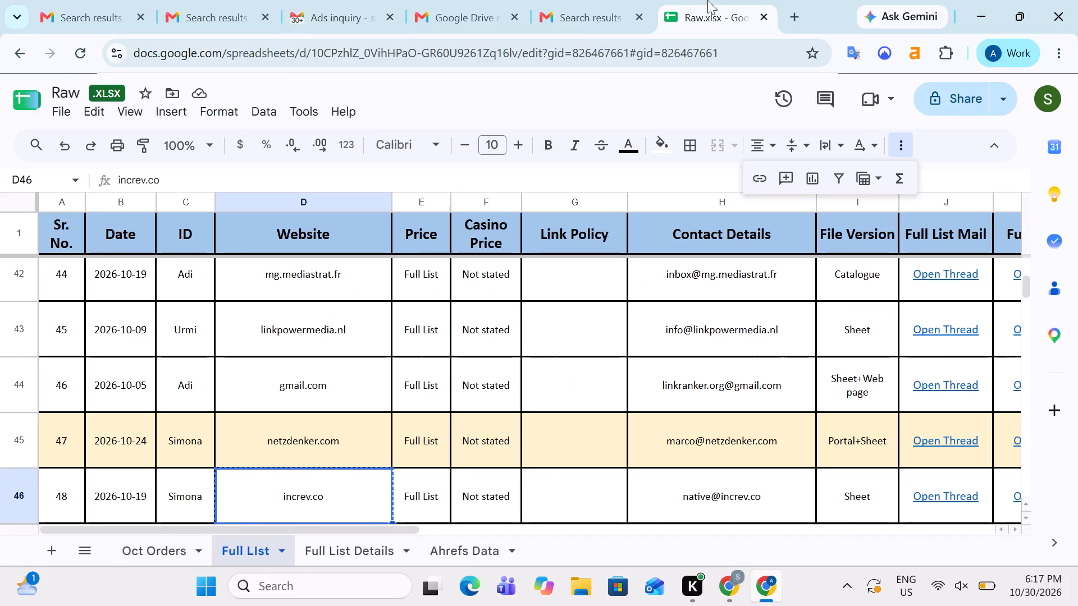
key(Right)
key(Right)
key(Right)
key(Right)
key(Right)
key(Right)
key(Right)
key(Right)
key(Right)
key(Right)
key(Right)
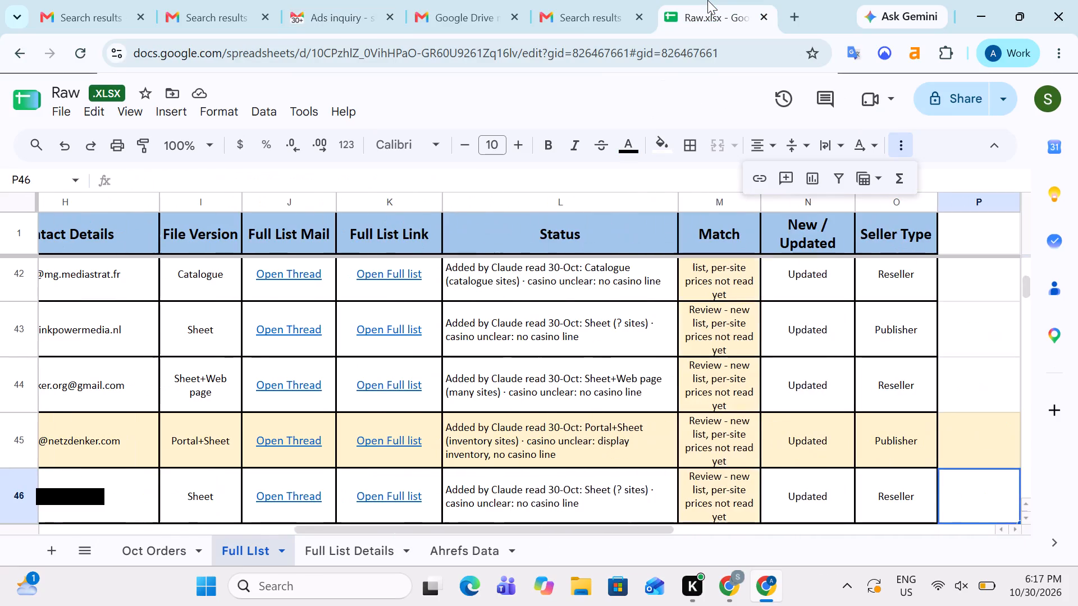
key(Left)
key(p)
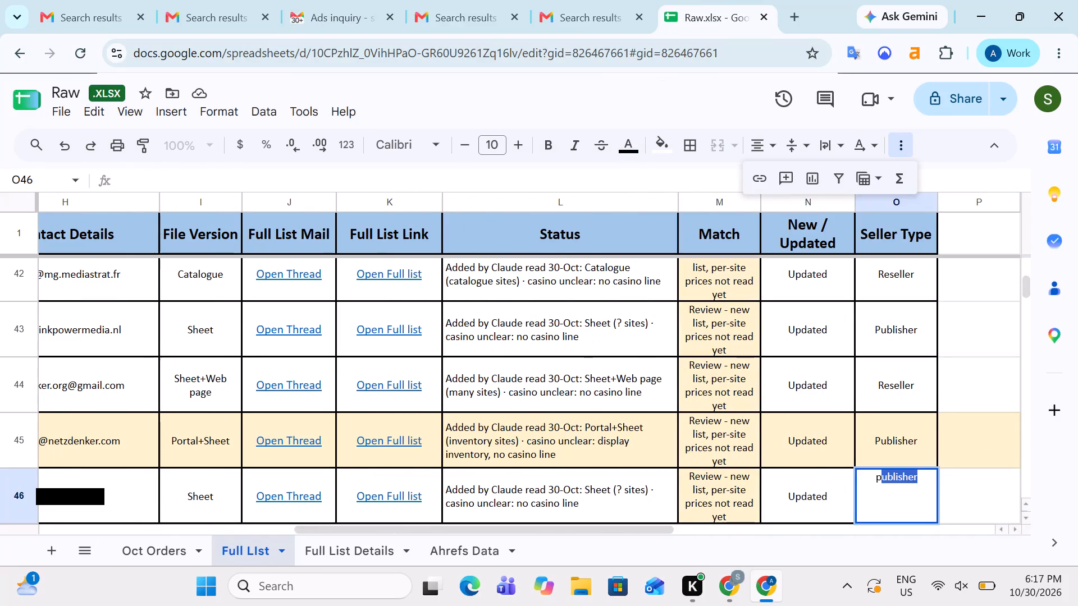
key(Down)
key(Up)
Highlight the whole increv.co record in row 46 with the same light orange fill as row 45.
key(Right)
key(Left)
key(Left)
key(Left)
key(Left)
key(Left)
key(Left)
key(Left)
key(Left)
key(Left)
key(Left)
key(Left)
key(Left)
key(Left)
key(Left)
key(Left)
key(Left)
key(Left)
key(Left)
key(Left)
key(Left)
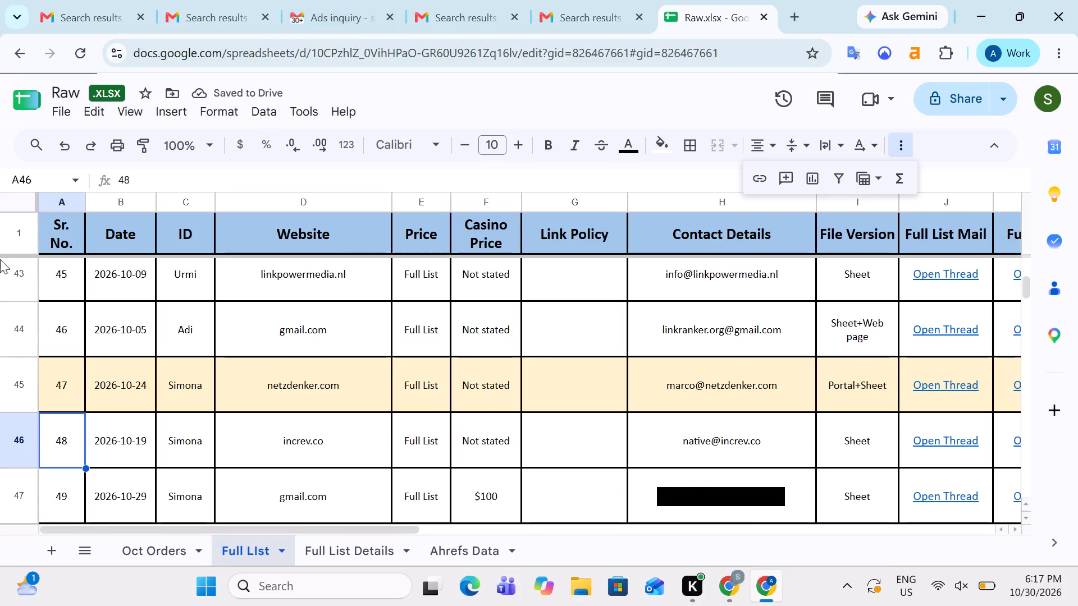
click(11, 437)
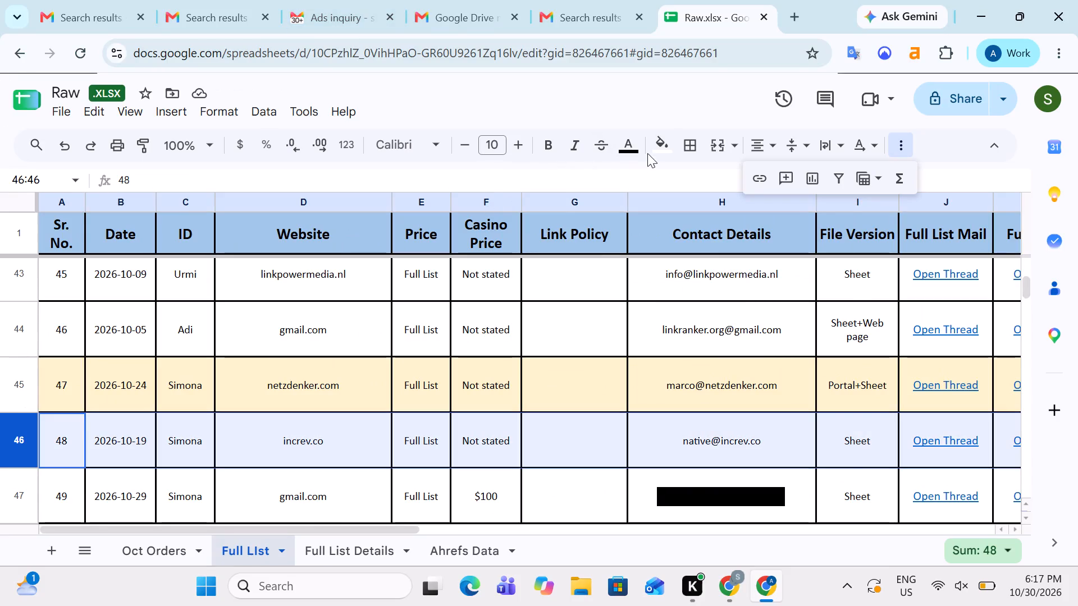
click(661, 148)
click(722, 234)
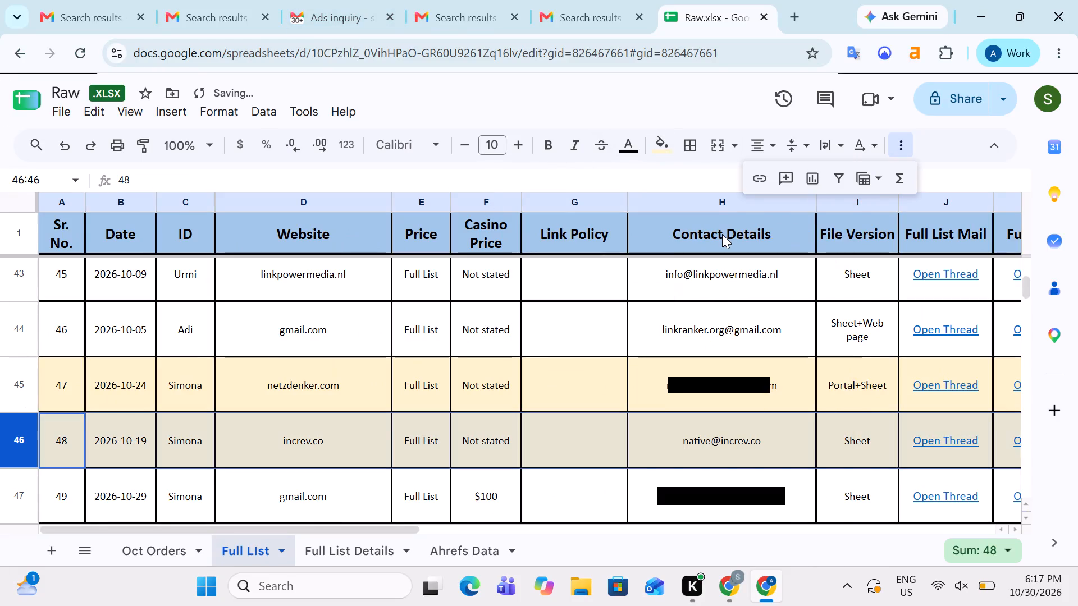
Check the increv.co record in row 46 across its columns through to Seller Type.
key(Right)
key(Right)
key(Right)
key(Right)
key(Right)
key(Right)
key(Right)
key(Right)
key(Right)
key(Right)
key(Right)
key(Right)
key(Right)
key(Right)
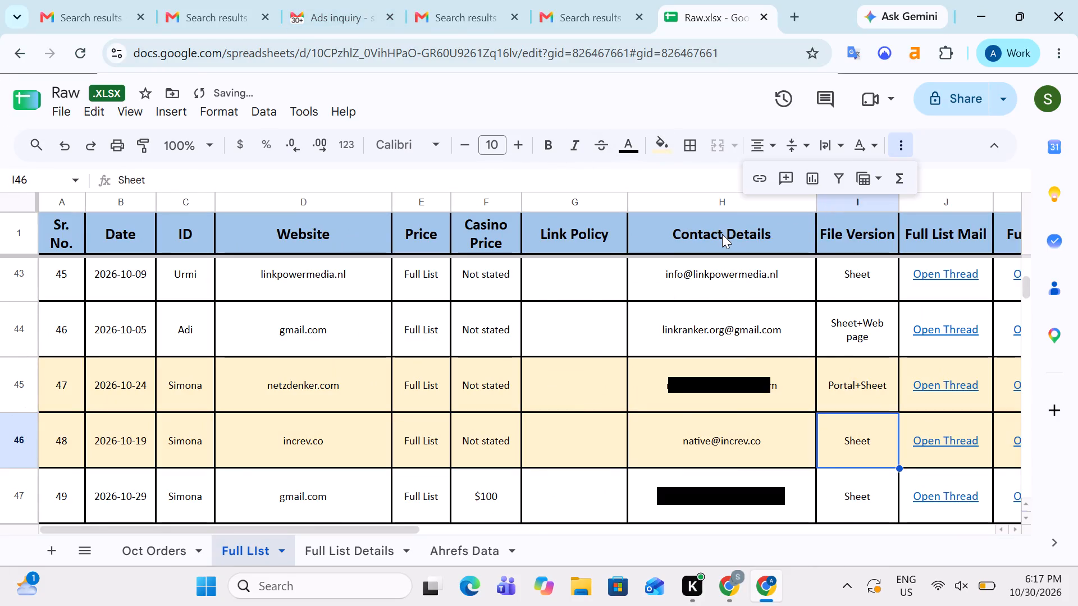
key(Right)
key(Right)
key(Left)
key(Left)
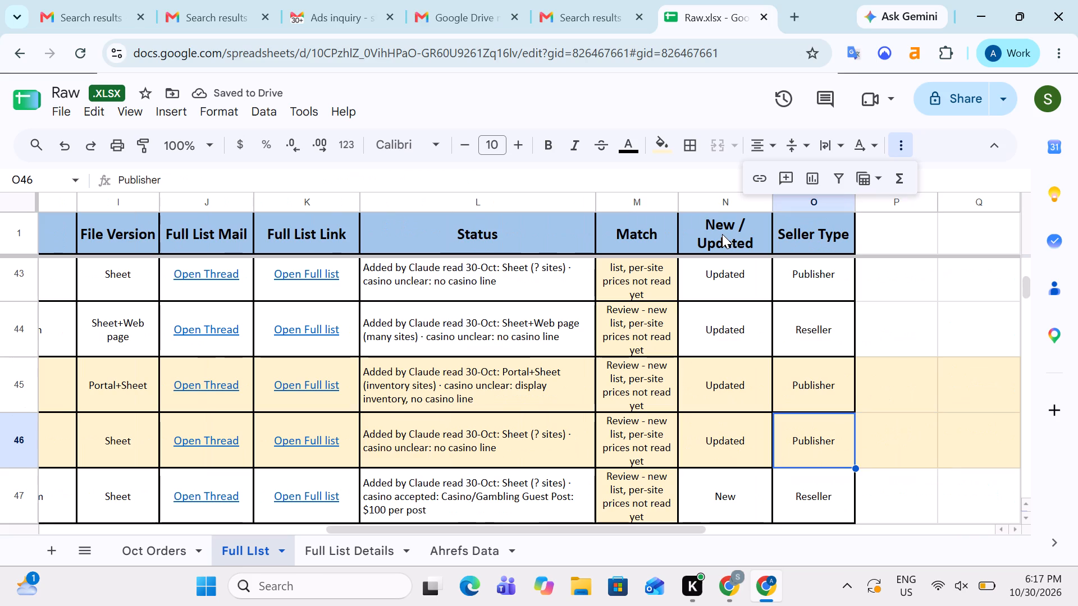
Open the Seller Type entry of the netzdenker.com record in row 45 for editing.
double_click(798, 386)
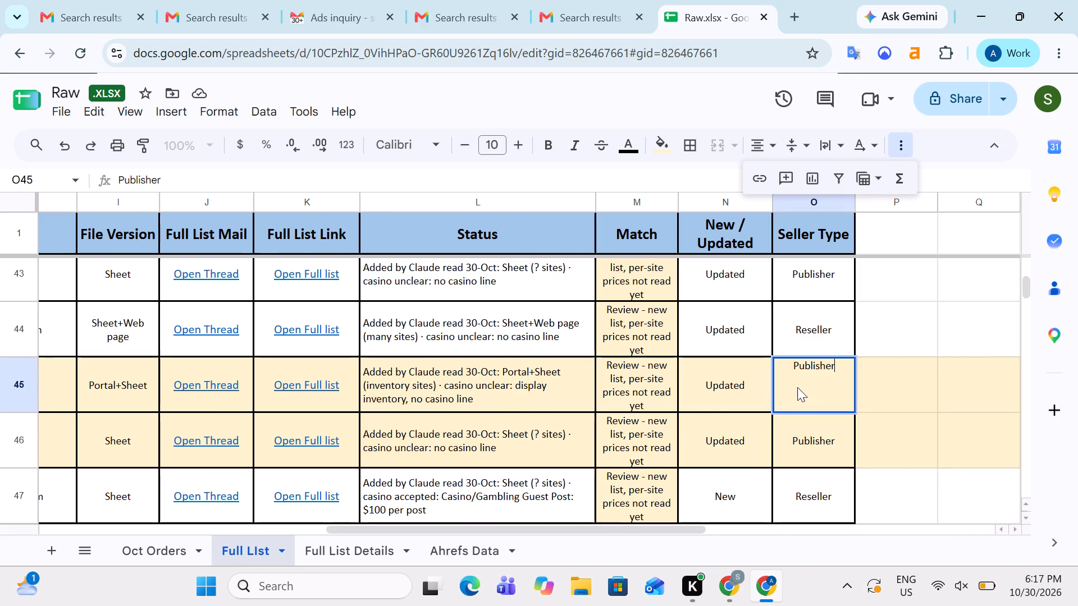
Insert a slash before Publisher in row 45's Seller Type and return to the start of the entry.
click(794, 367)
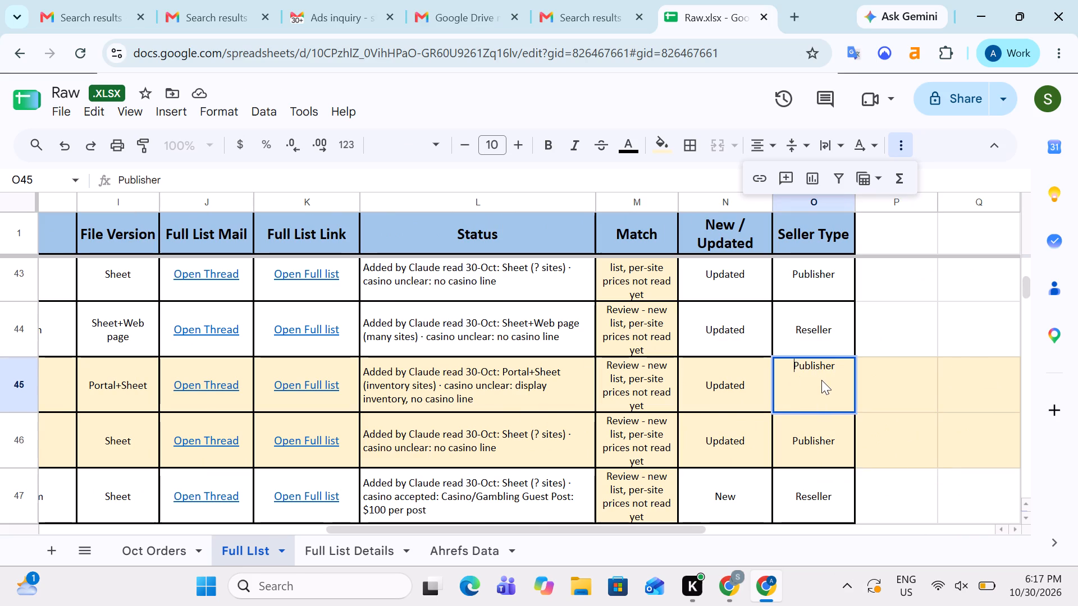
key(slash)
key(Left)
key(Up)
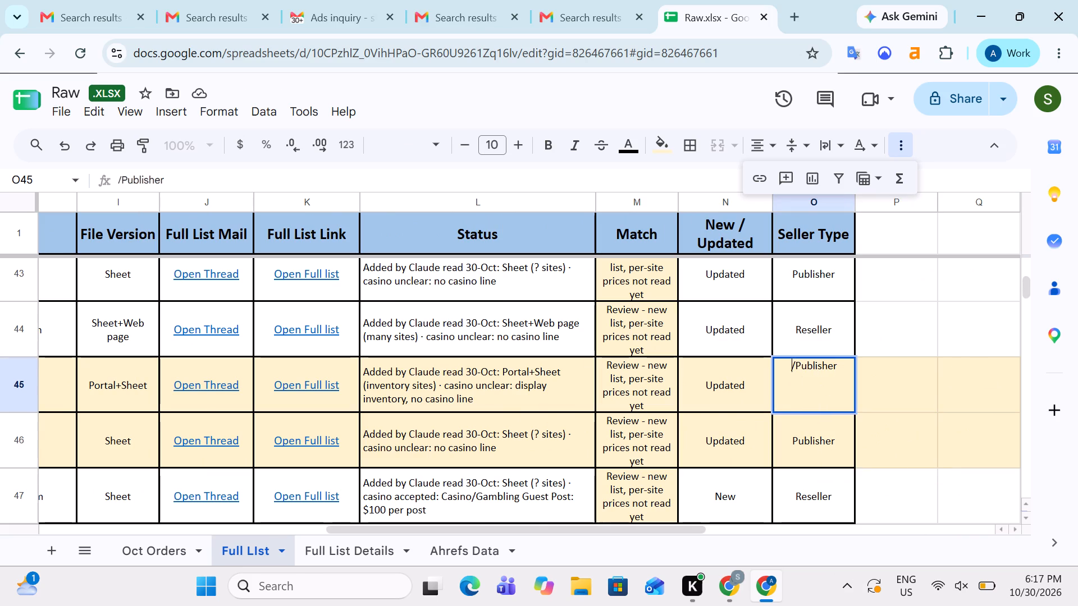
Complete row 45's Seller Type as Reseller/Publisher.
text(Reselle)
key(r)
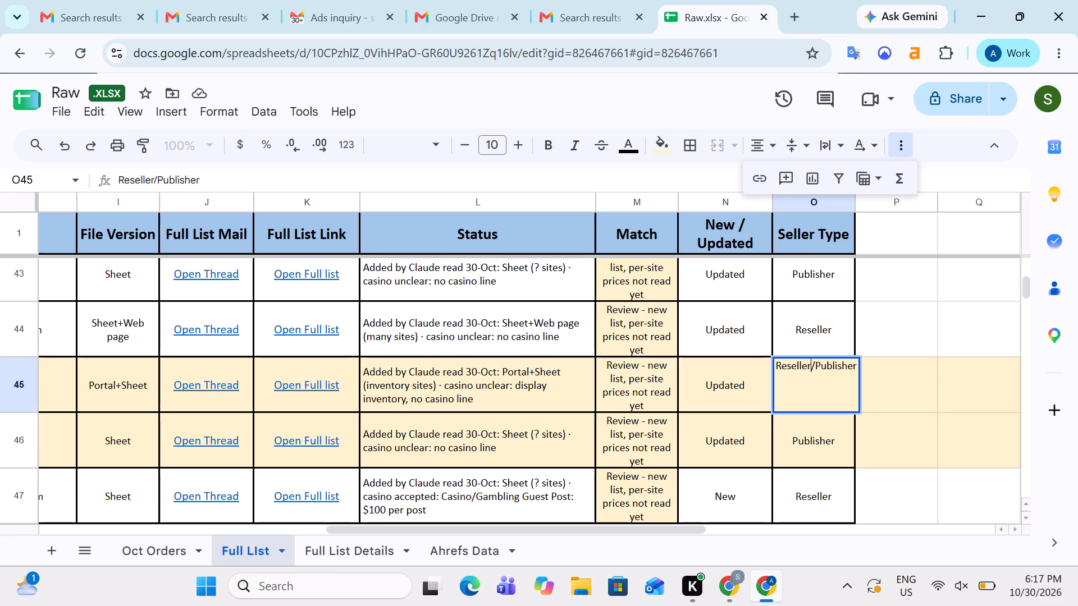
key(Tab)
Copy the Reseller/Publisher entry from row 41's Seller Type into the Seller Type cells of rows 45 and 46.
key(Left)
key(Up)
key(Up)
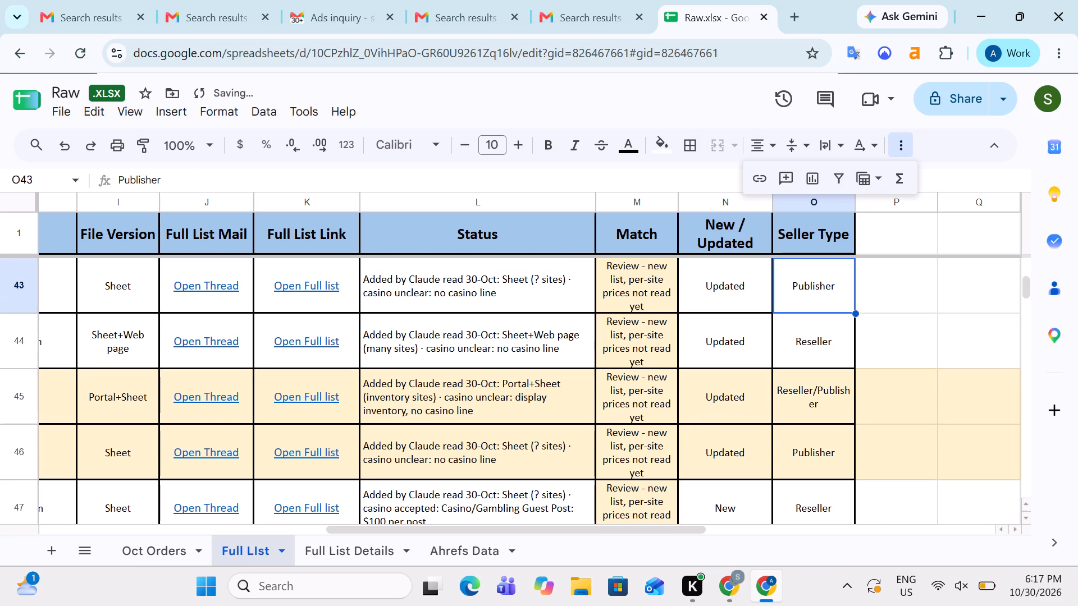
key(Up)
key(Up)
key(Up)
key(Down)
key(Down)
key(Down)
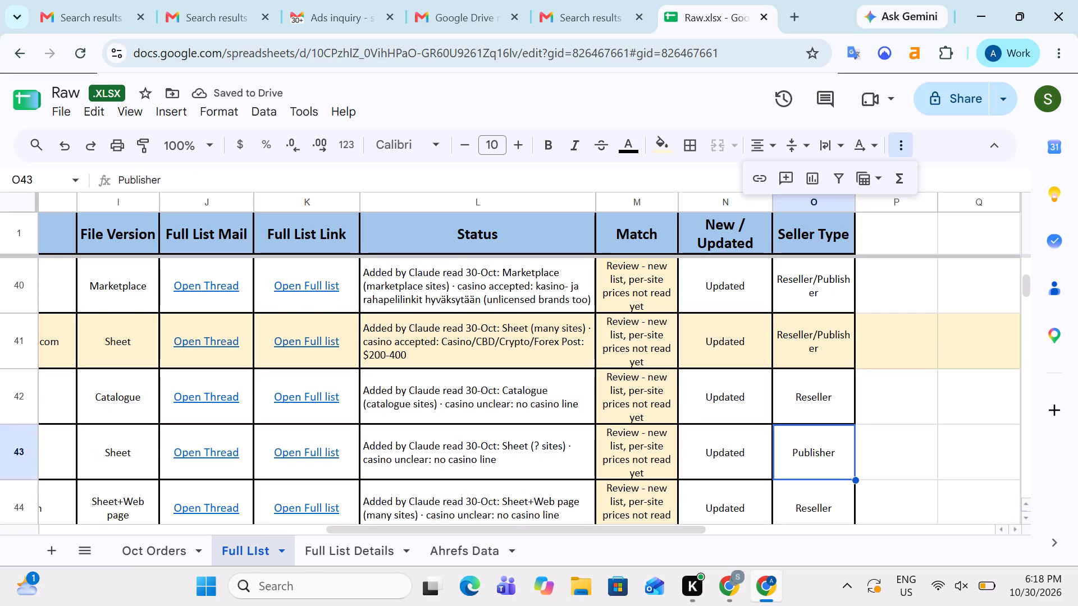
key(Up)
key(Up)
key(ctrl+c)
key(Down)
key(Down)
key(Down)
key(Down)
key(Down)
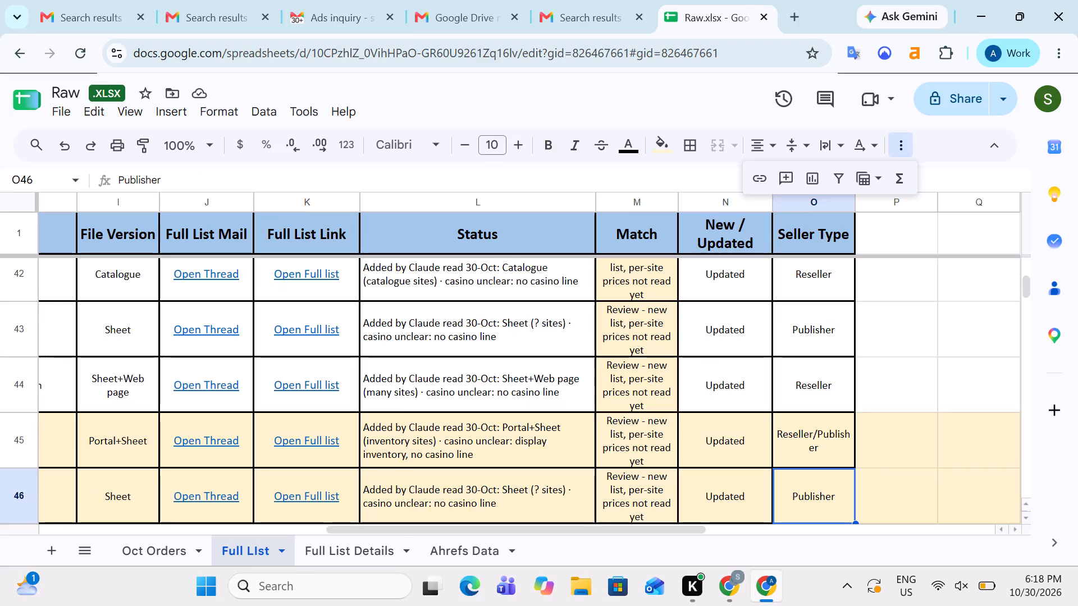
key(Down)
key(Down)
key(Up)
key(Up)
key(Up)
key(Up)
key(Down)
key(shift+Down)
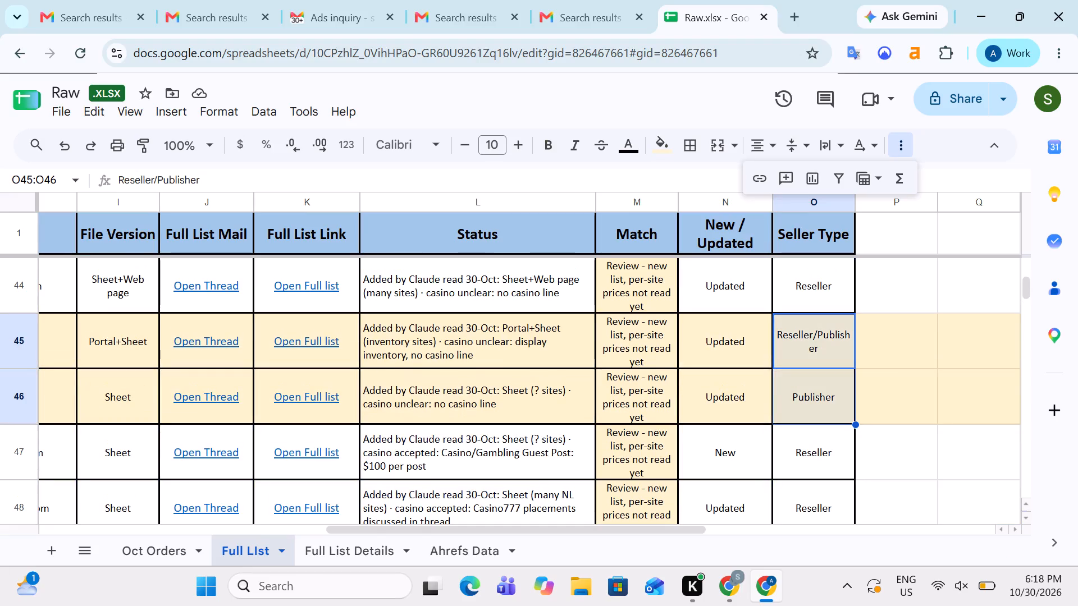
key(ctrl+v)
Examine row 47's record across its columns, from the serial number and contact details through to Seller Type.
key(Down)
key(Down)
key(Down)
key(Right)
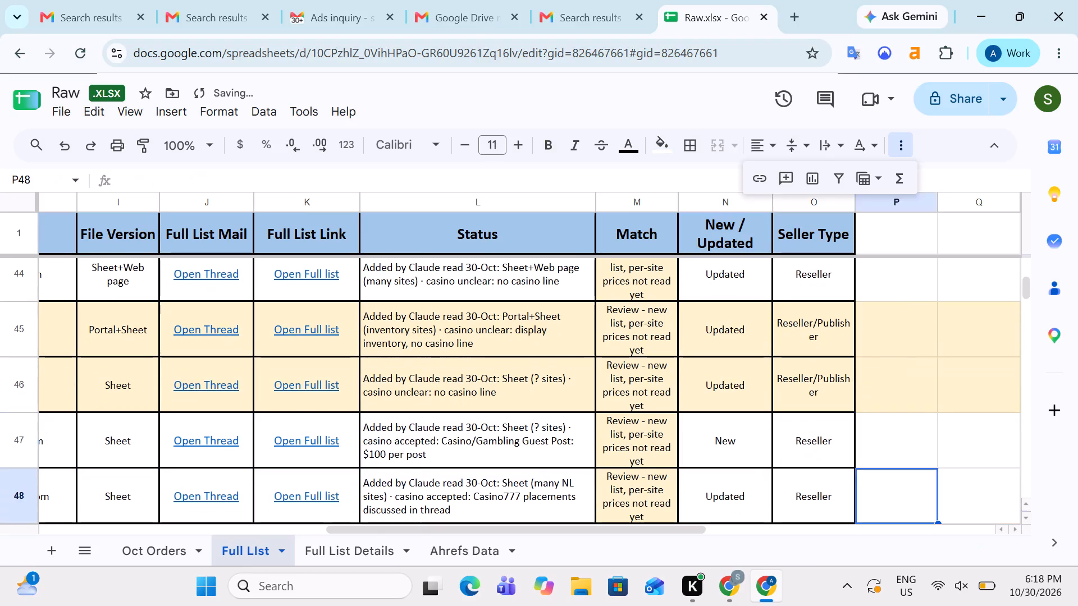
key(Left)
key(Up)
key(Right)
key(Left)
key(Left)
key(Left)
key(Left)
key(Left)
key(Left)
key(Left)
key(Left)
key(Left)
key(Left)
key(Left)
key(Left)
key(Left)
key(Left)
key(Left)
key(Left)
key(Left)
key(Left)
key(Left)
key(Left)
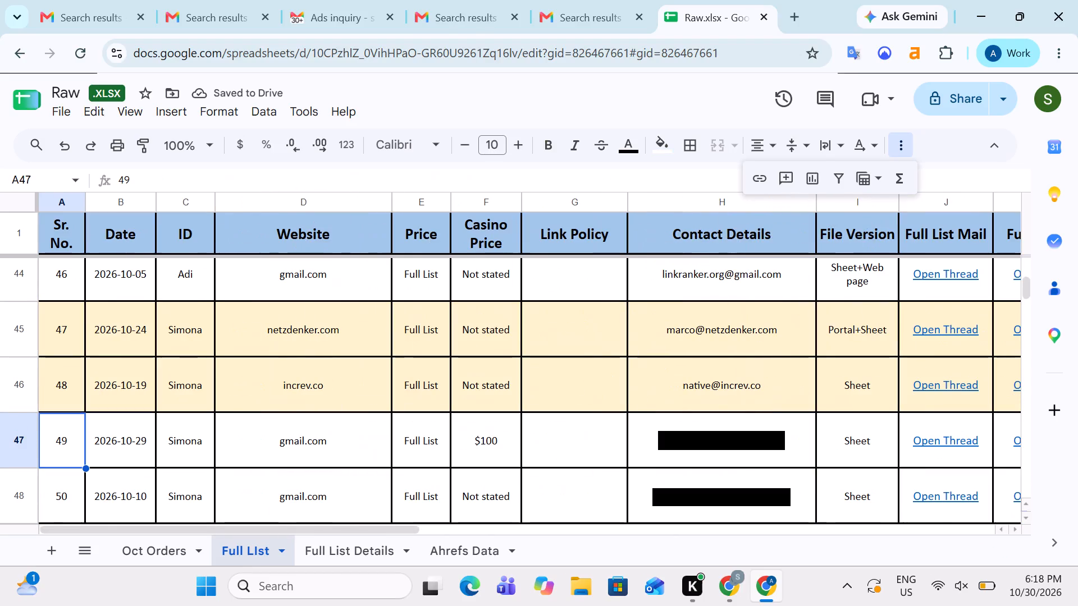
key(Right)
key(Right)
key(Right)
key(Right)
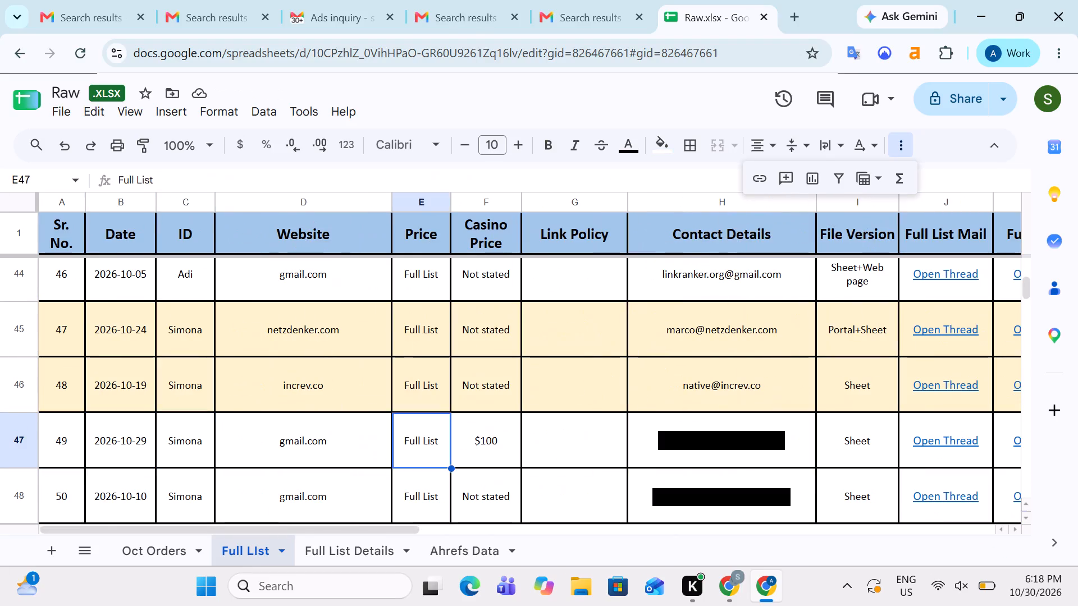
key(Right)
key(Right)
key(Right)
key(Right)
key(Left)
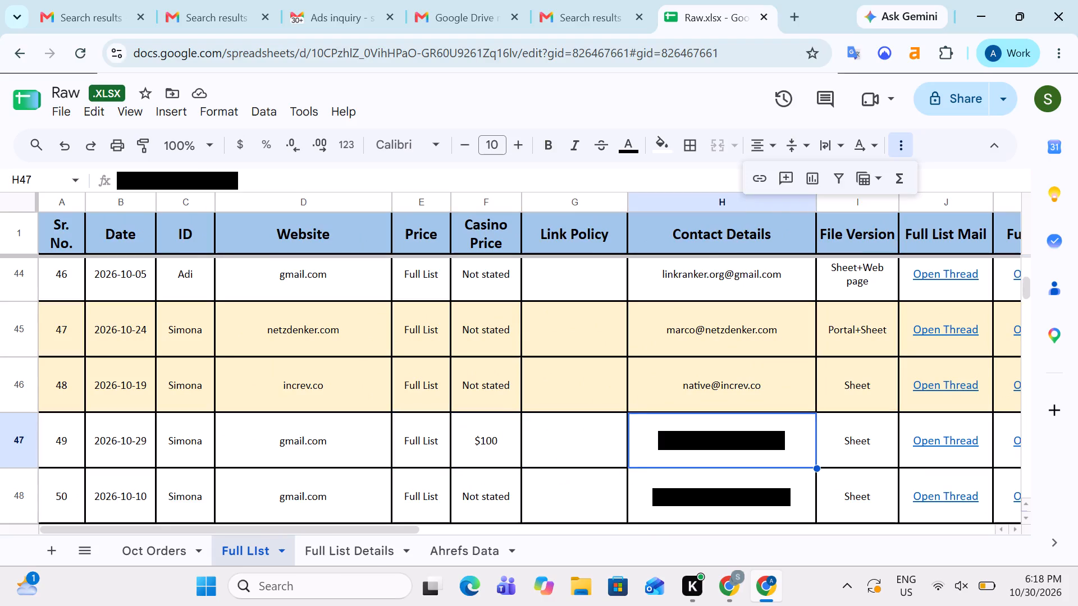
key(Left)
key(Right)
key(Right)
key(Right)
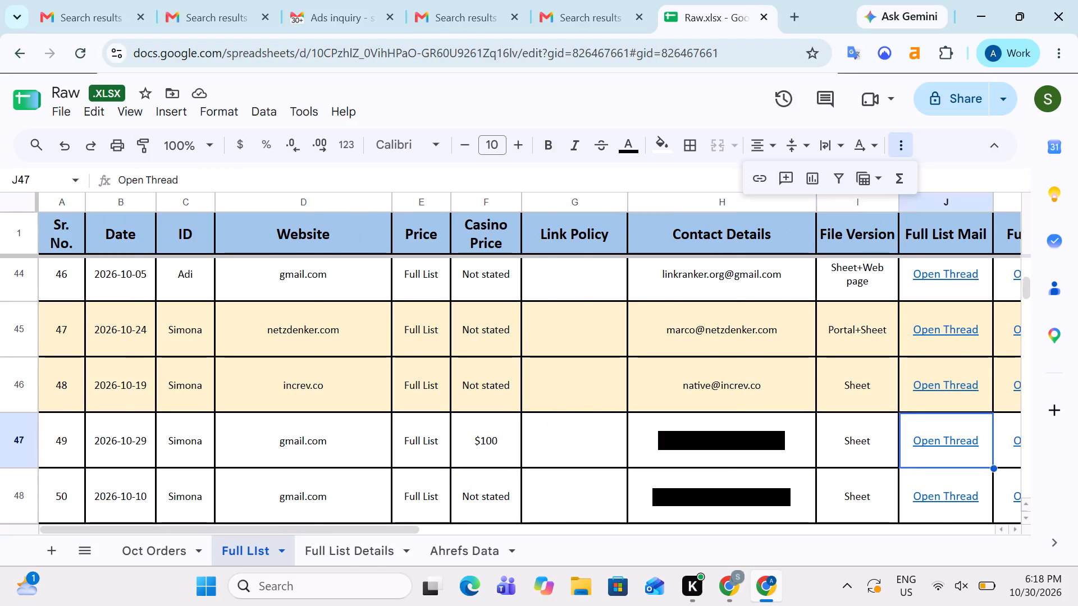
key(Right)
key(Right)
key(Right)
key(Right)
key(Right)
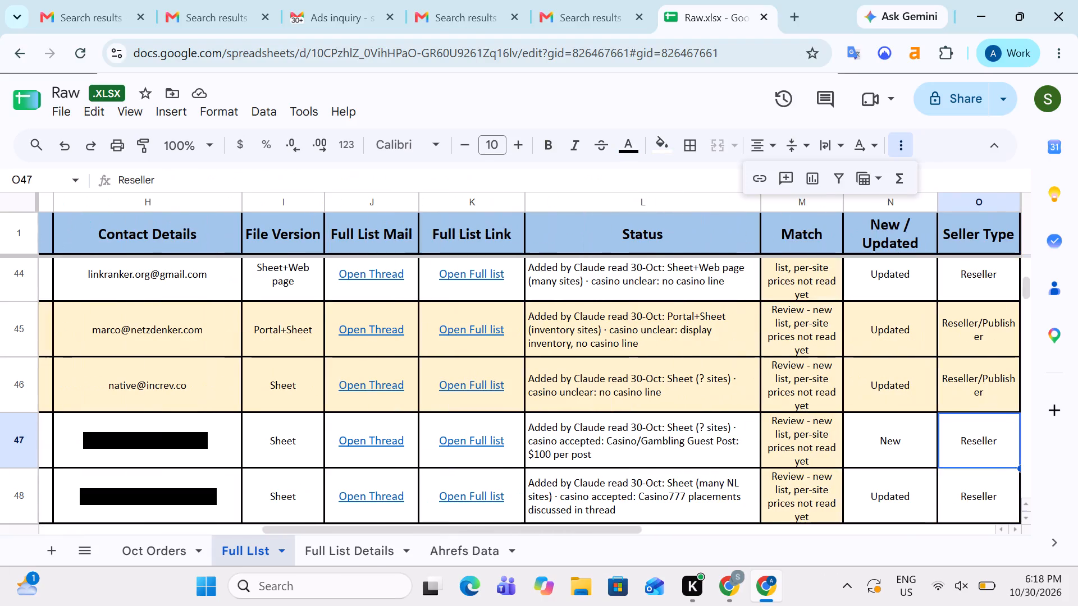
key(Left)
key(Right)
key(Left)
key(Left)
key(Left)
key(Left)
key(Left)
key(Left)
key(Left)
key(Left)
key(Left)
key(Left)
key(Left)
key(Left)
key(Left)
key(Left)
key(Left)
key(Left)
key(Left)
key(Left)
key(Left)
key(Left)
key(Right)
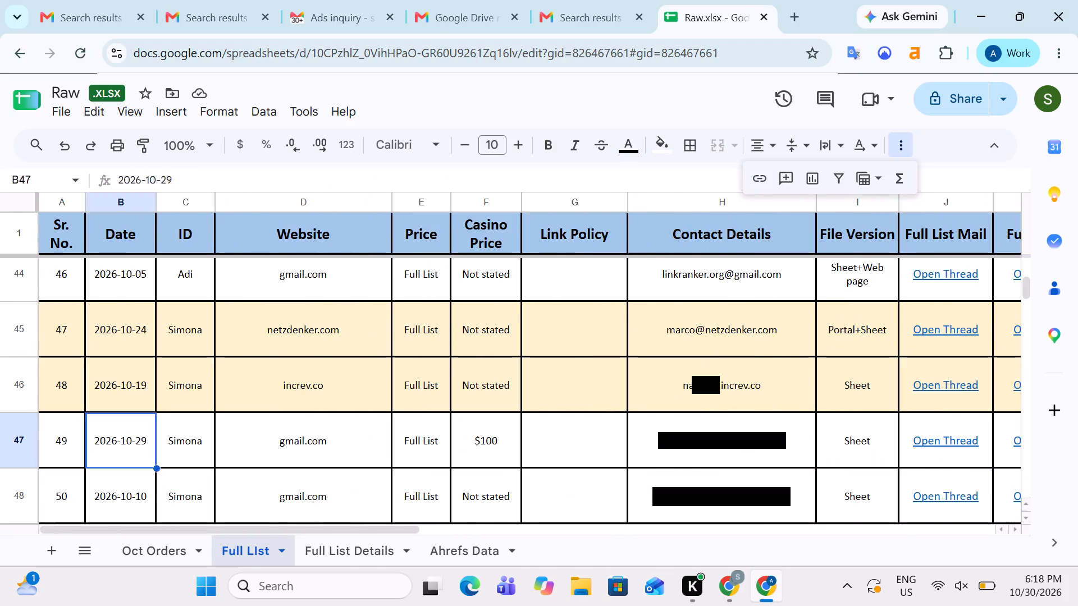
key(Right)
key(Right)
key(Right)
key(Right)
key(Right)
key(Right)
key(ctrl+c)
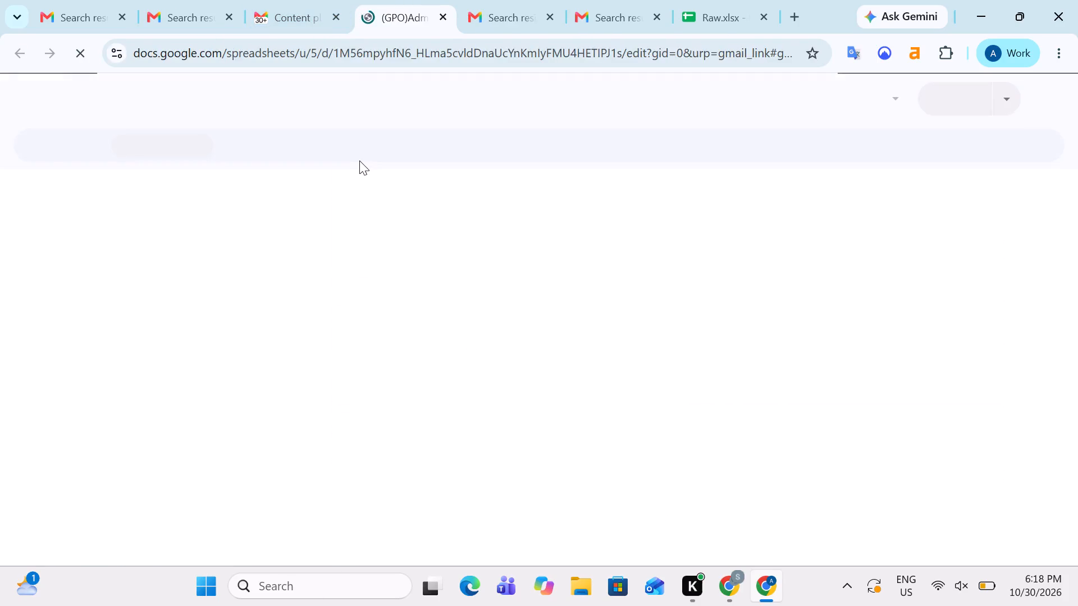
scroll(322, 299, down, 9)
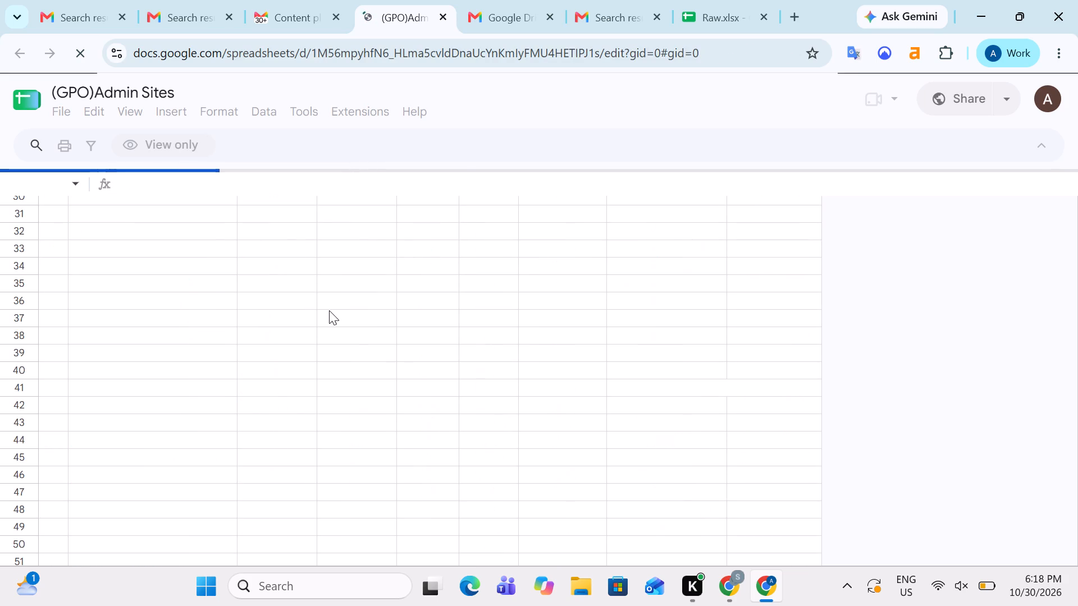
scroll(329, 310, up, 5)
scroll(330, 310, down, 4)
scroll(330, 310, up, 1)
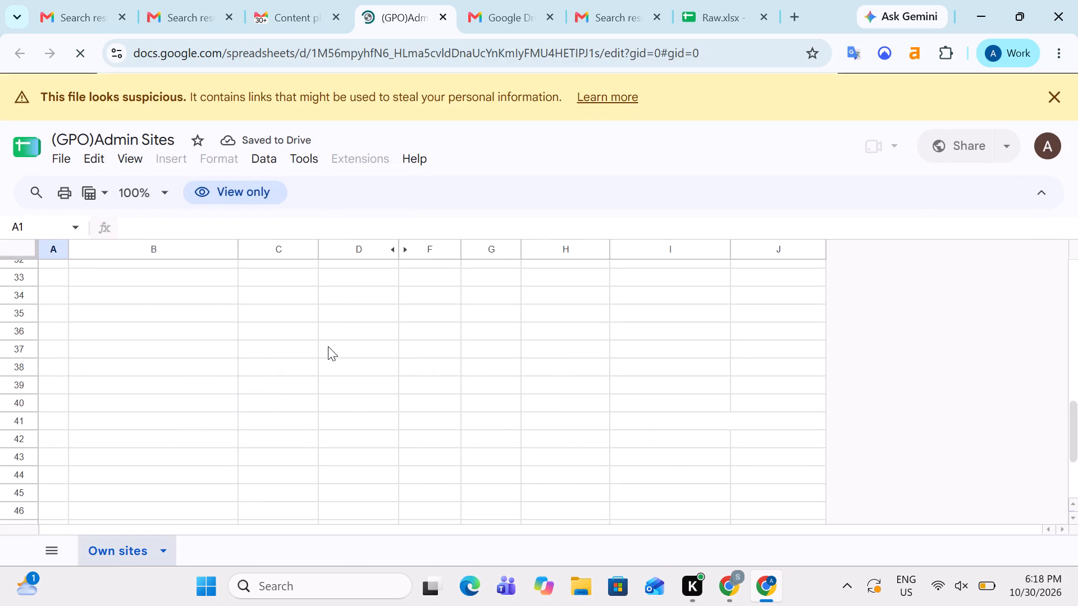
scroll(326, 355, up, 7)
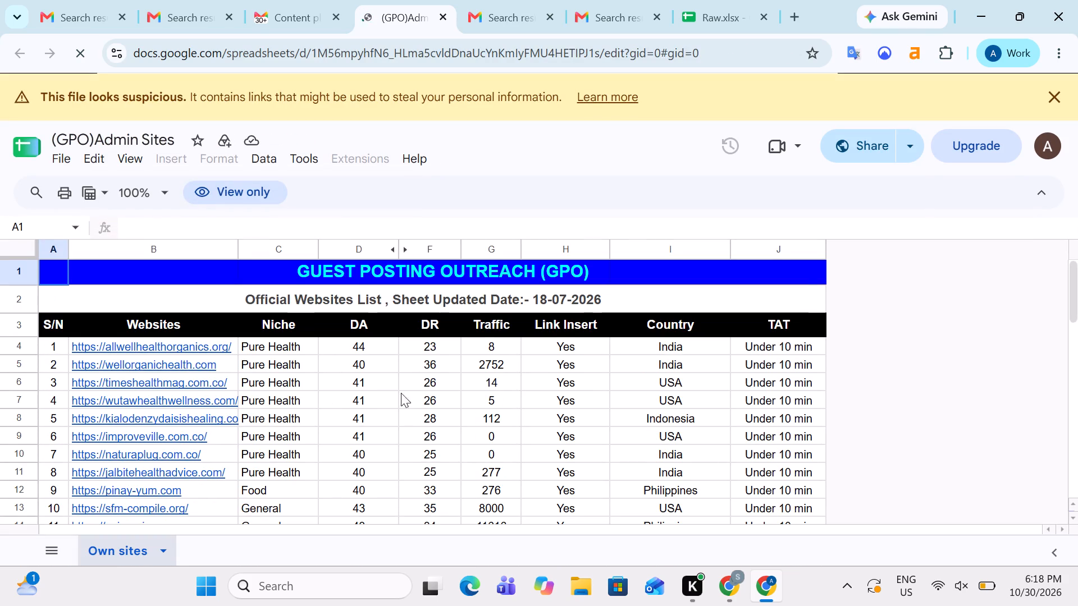
scroll(500, 382, down, 4)
scroll(490, 422, up, 1)
click(441, 20)
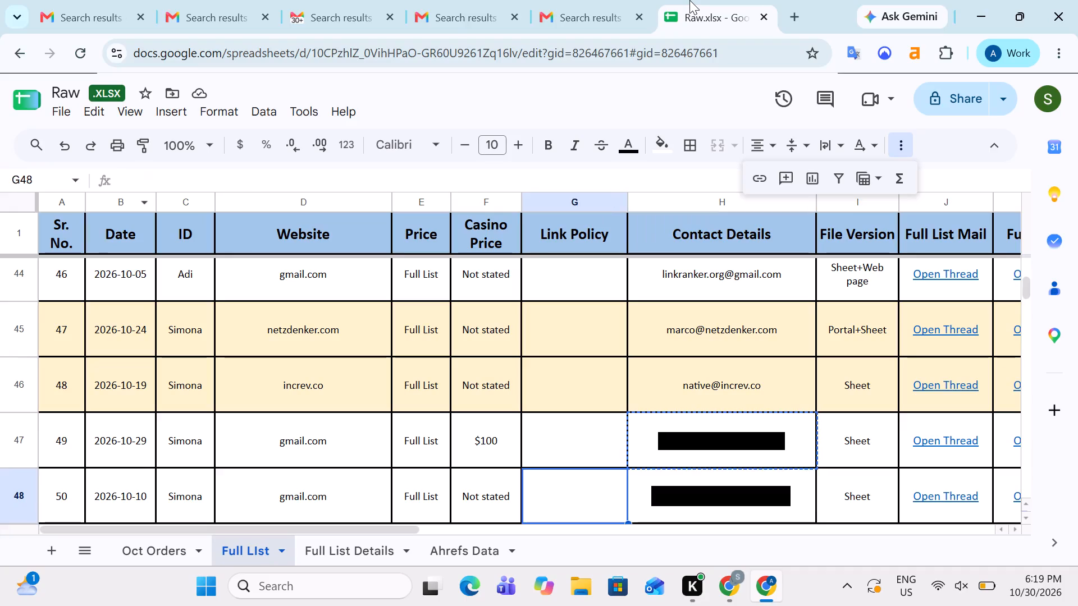
key(Right)
key(Right)
key(Left)
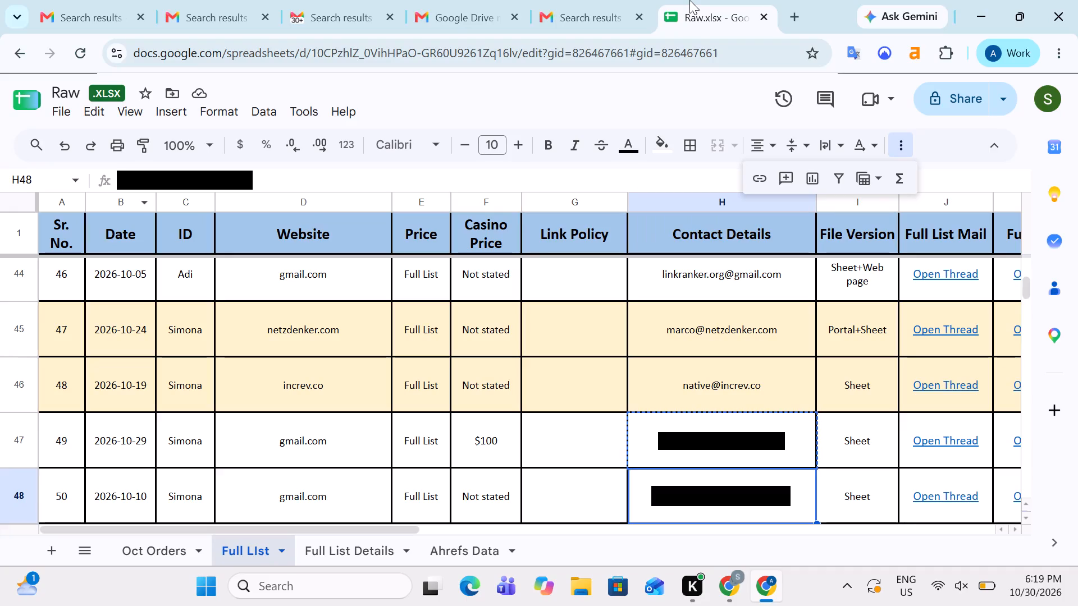
key(ctrl+c)
key(Right)
key(Right)
key(Right)
key(Right)
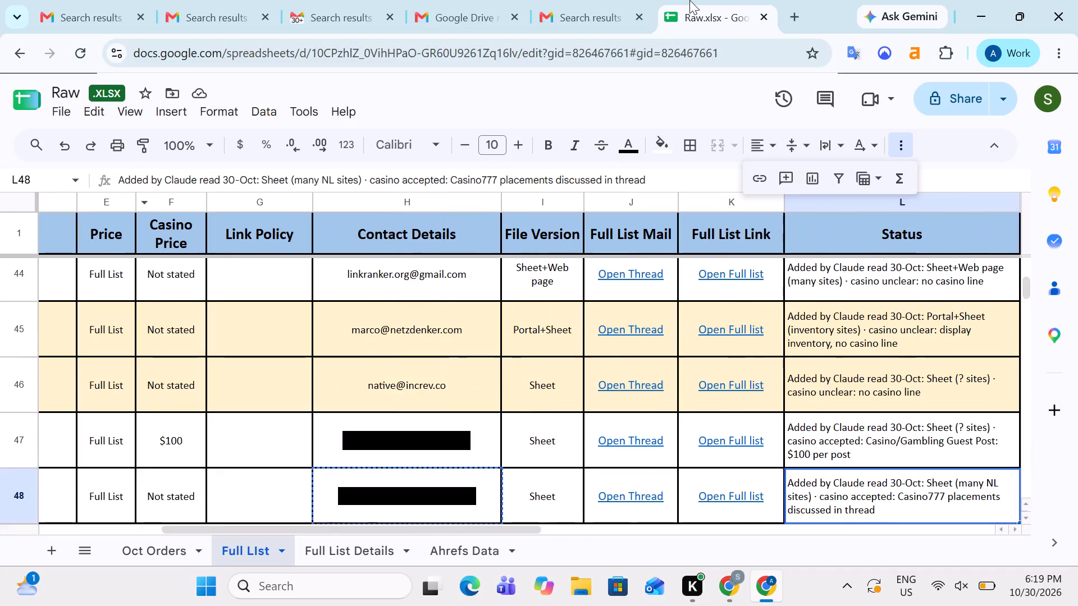
key(Left)
key(Left)
key(Left)
key(Left)
key(Left)
key(Left)
key(Left)
key(Left)
key(Left)
key(Left)
key(Left)
key(Left)
key(Left)
key(Left)
key(Left)
key(Left)
key(Left)
key(Left)
key(Right)
key(Right)
key(Right)
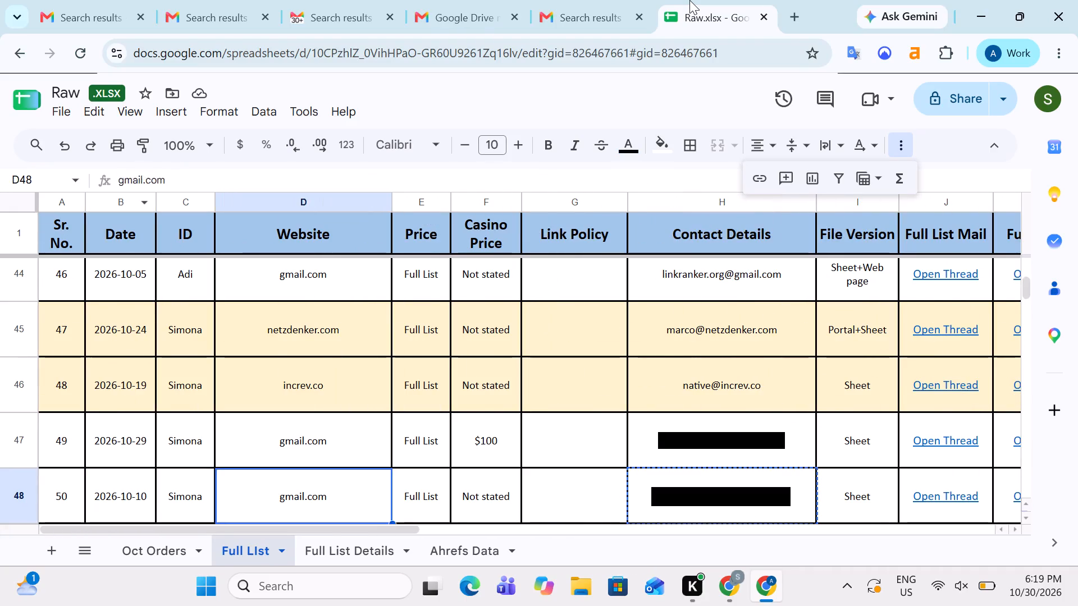
key(Right)
key(Right)
key(Right)
key(Right)
key(Right)
key(Right)
key(Right)
key(Right)
key(Right)
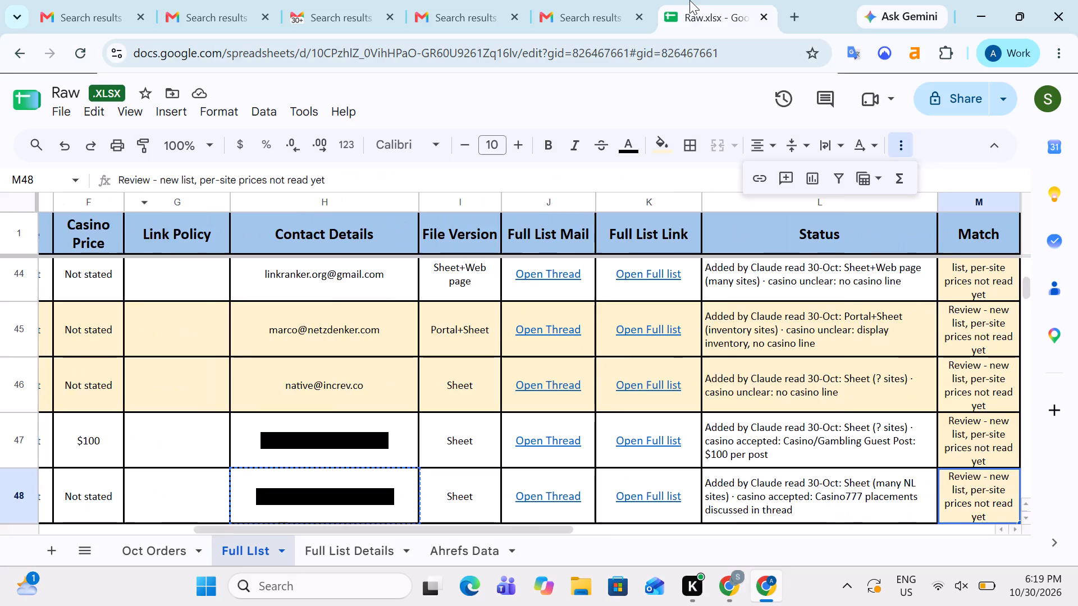
key(Right)
key(Right)
key(Left)
key(Left)
key(Left)
key(Left)
key(Left)
key(Left)
key(Left)
key(Left)
key(Left)
key(Left)
key(Left)
key(Left)
key(Left)
key(Left)
key(Left)
key(Left)
key(Left)
key(Left)
key(Left)
key(Left)
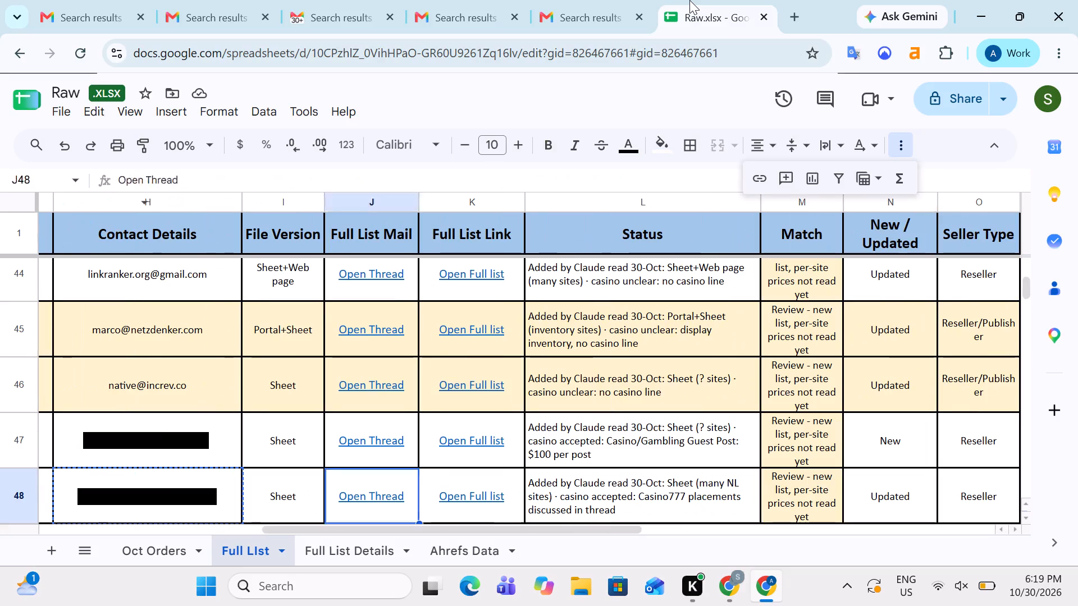
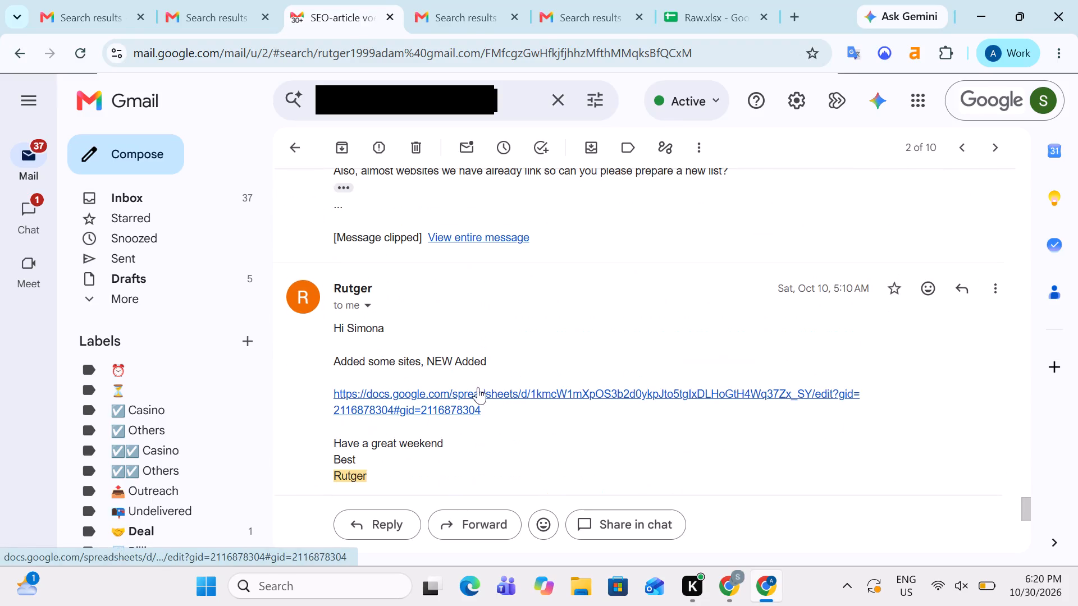
Open the spreadsheet linked in the seller's October 10 message and examine the domains and prices on the NEW ADDED sheet.
click(441, 391)
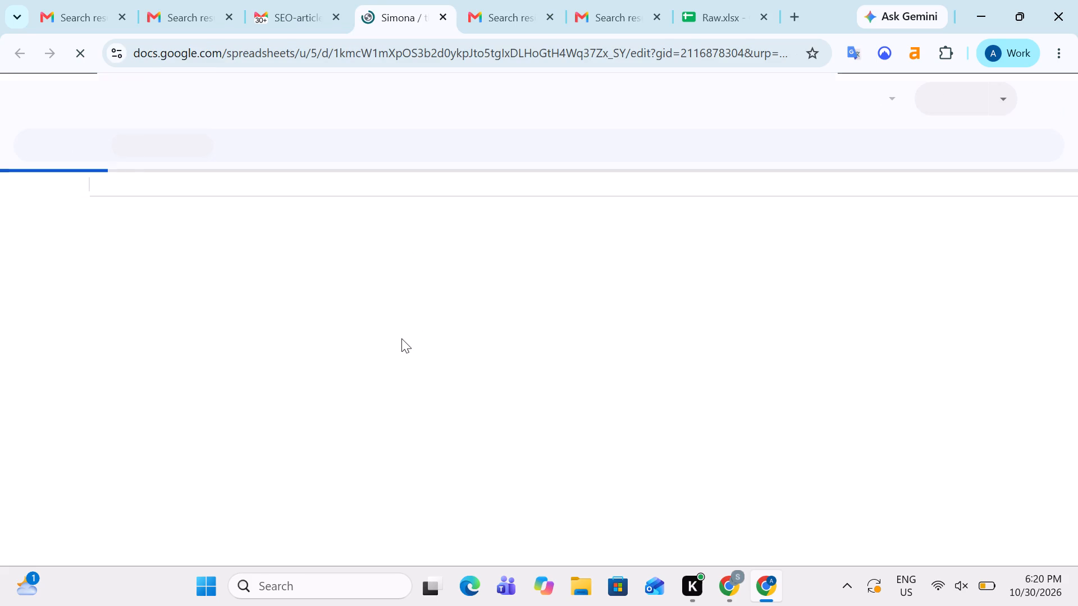
scroll(338, 343, down, 8)
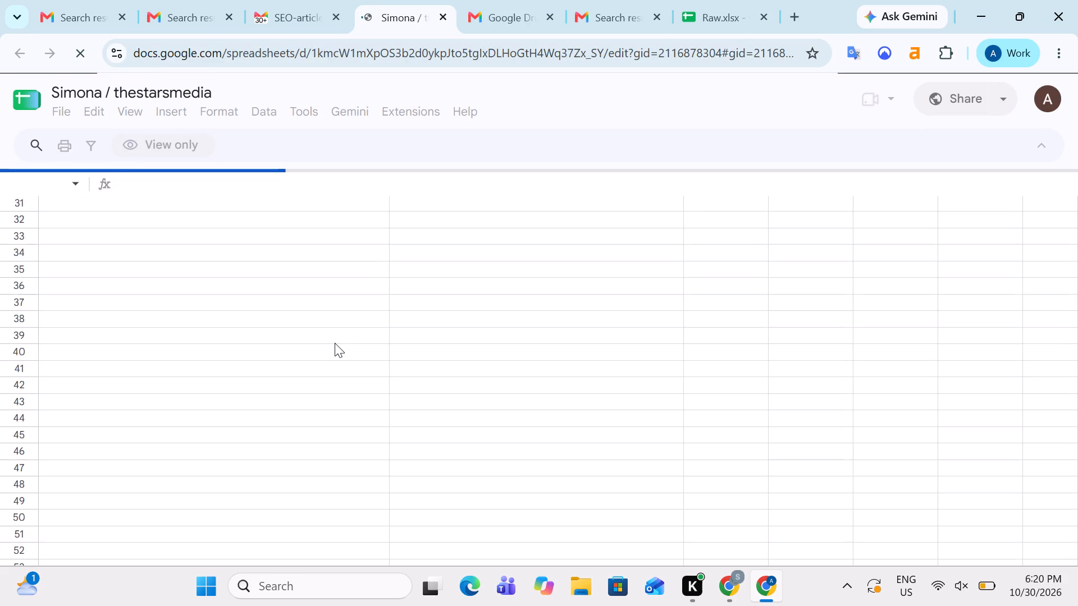
scroll(335, 343, down, 7)
scroll(335, 343, up, 11)
scroll(335, 343, up, 10)
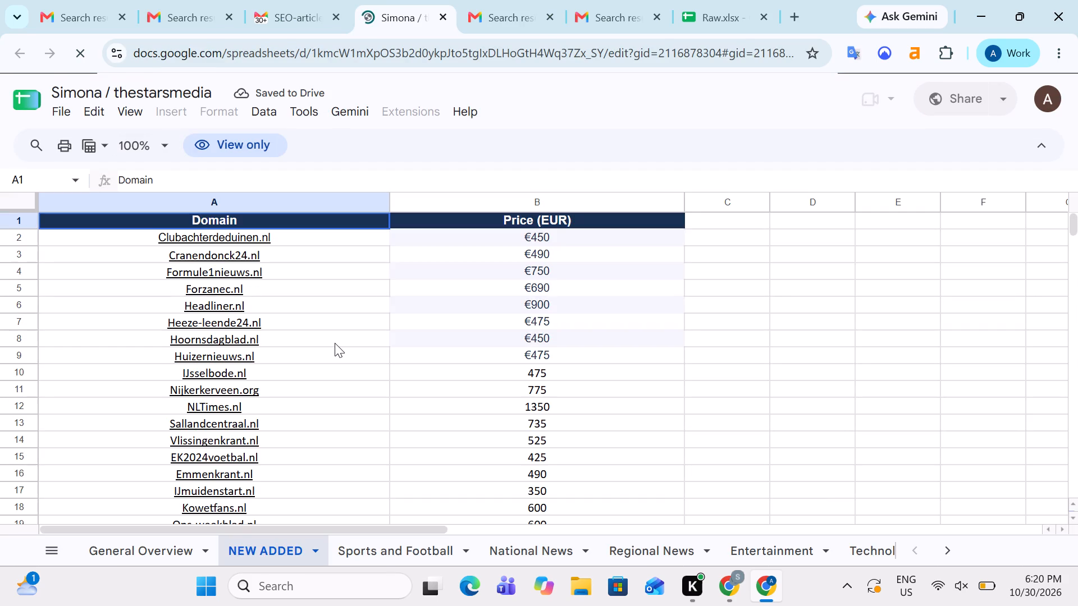
scroll(335, 343, down, 8)
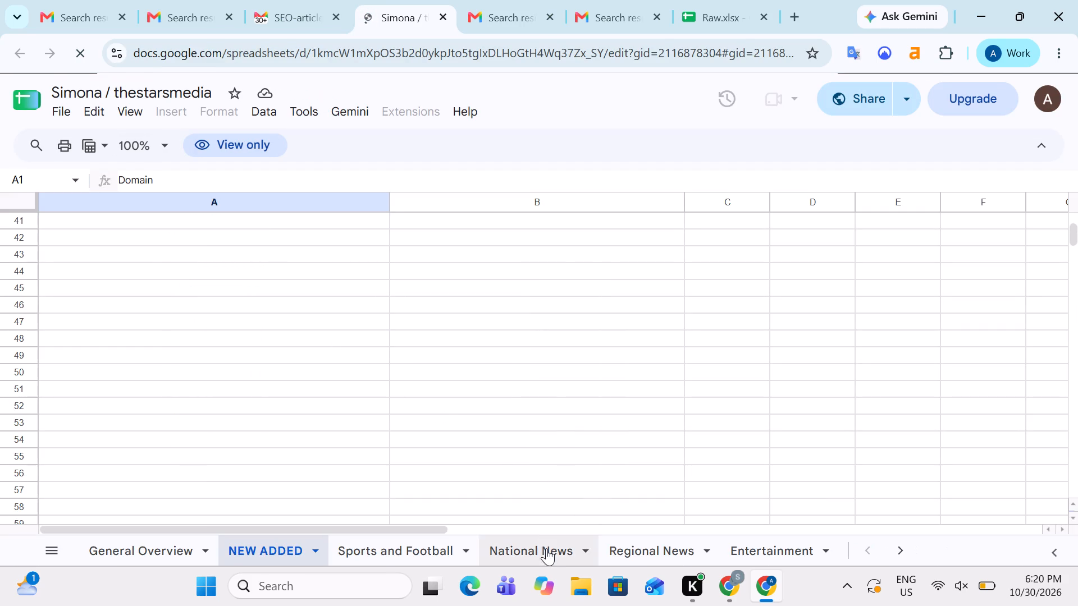
Examine the domain listings on the National News, Regional News and Entertainment sheets of the Simona / thestarsmedia spreadsheet.
click(549, 552)
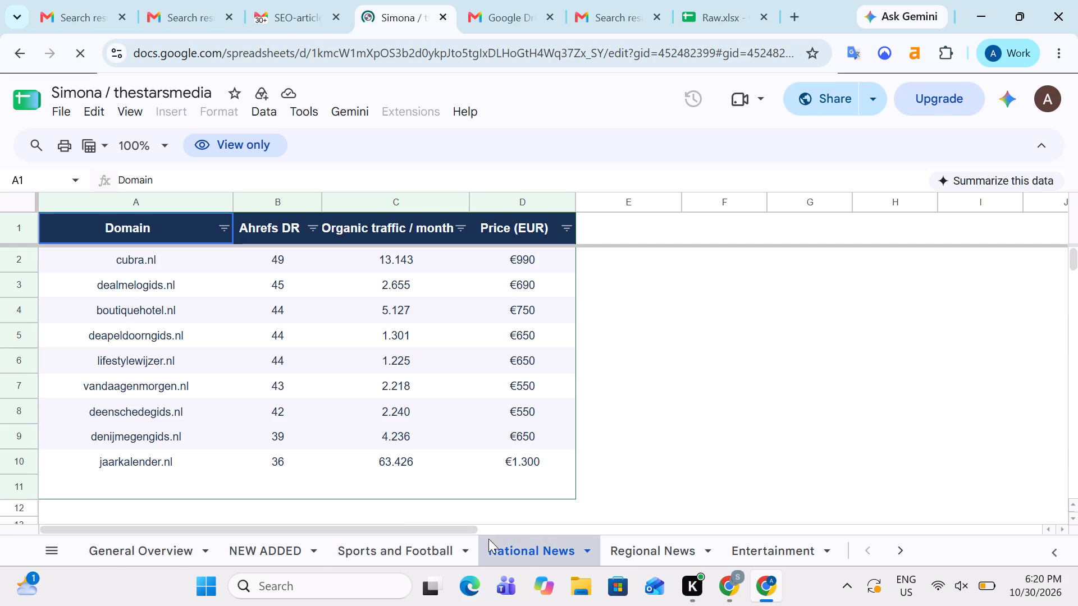
click(649, 546)
scroll(565, 465, down, 2)
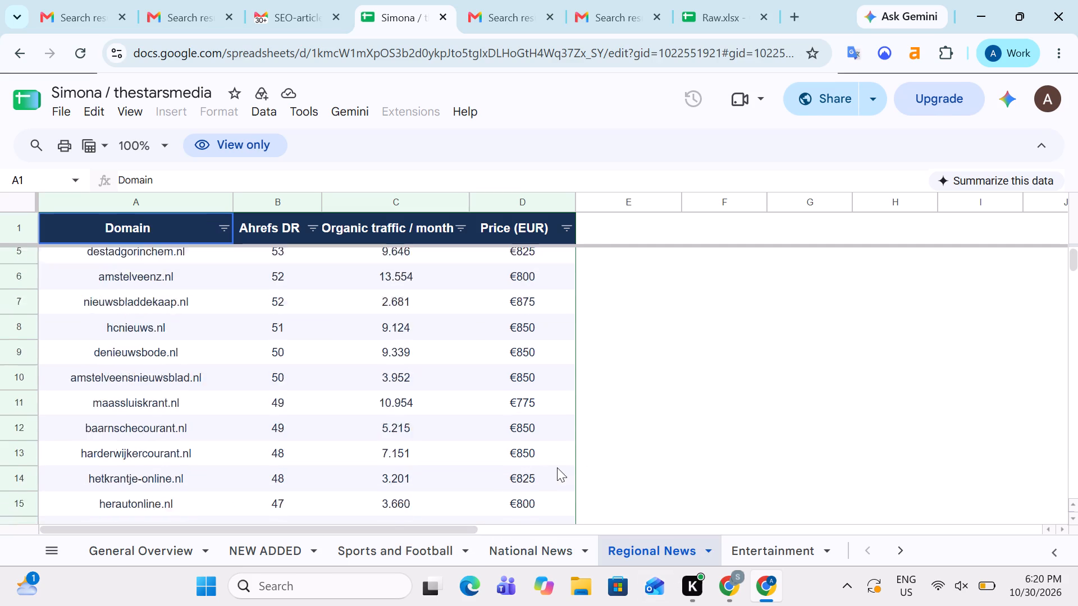
scroll(557, 467, down, 8)
scroll(565, 450, up, 14)
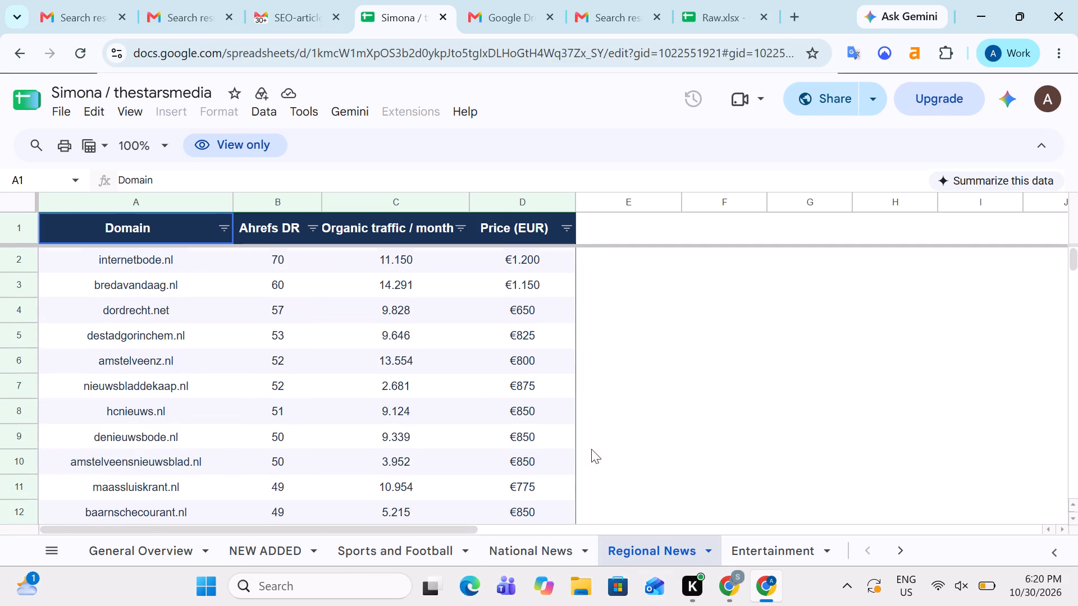
click(776, 554)
scroll(501, 369, down, 8)
scroll(484, 370, up, 5)
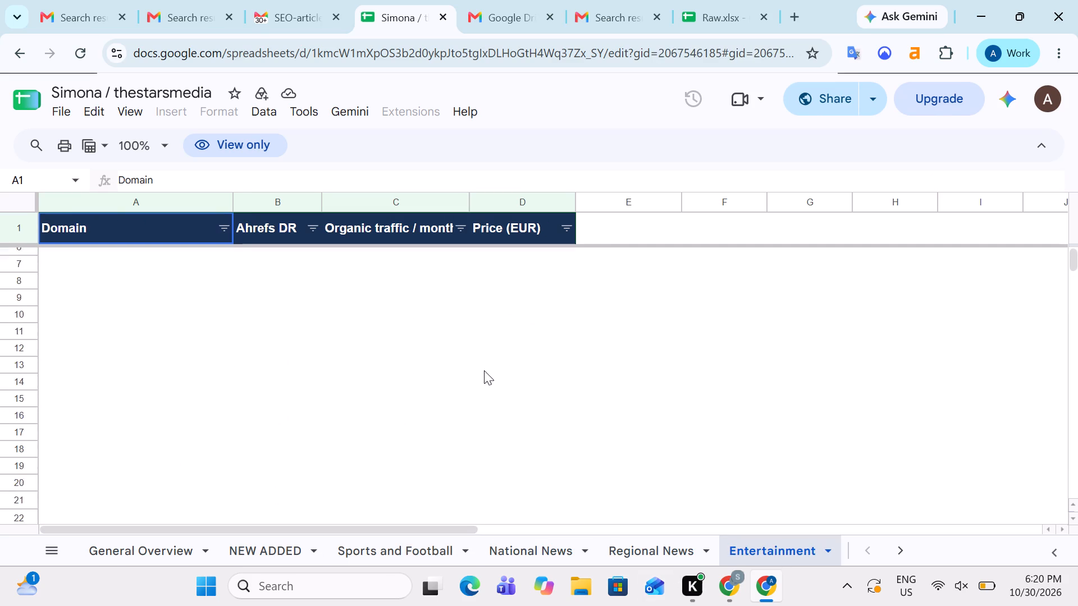
Examine the domain listings on the Entertainment, Technology and Other, Sports and Football, and NEW ADDED sheets, then close the spreadsheet.
scroll(484, 370, up, 13)
click(896, 550)
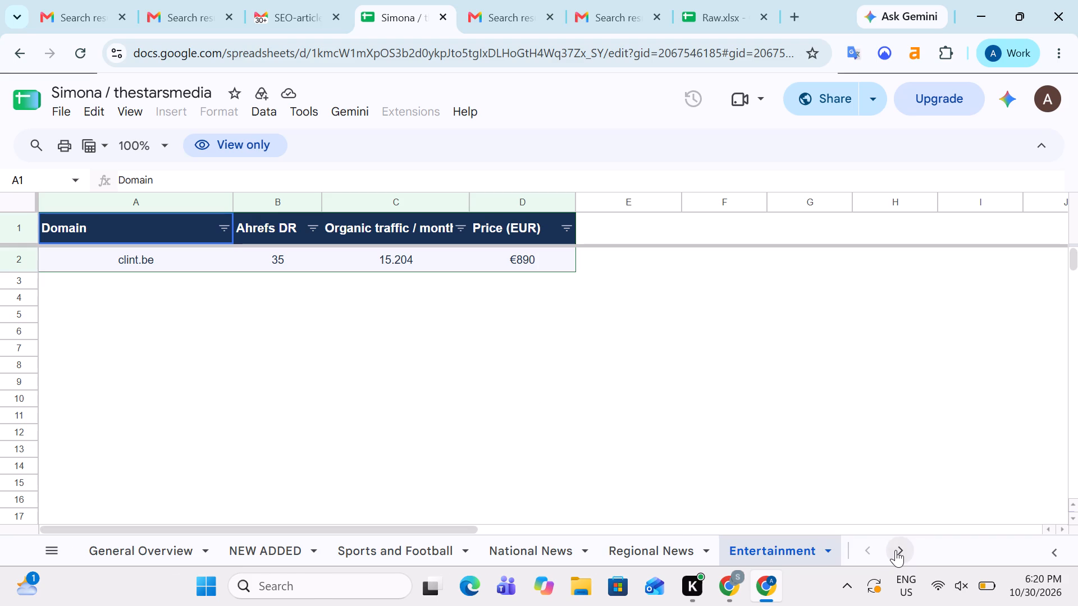
click(764, 557)
scroll(407, 362, down, 8)
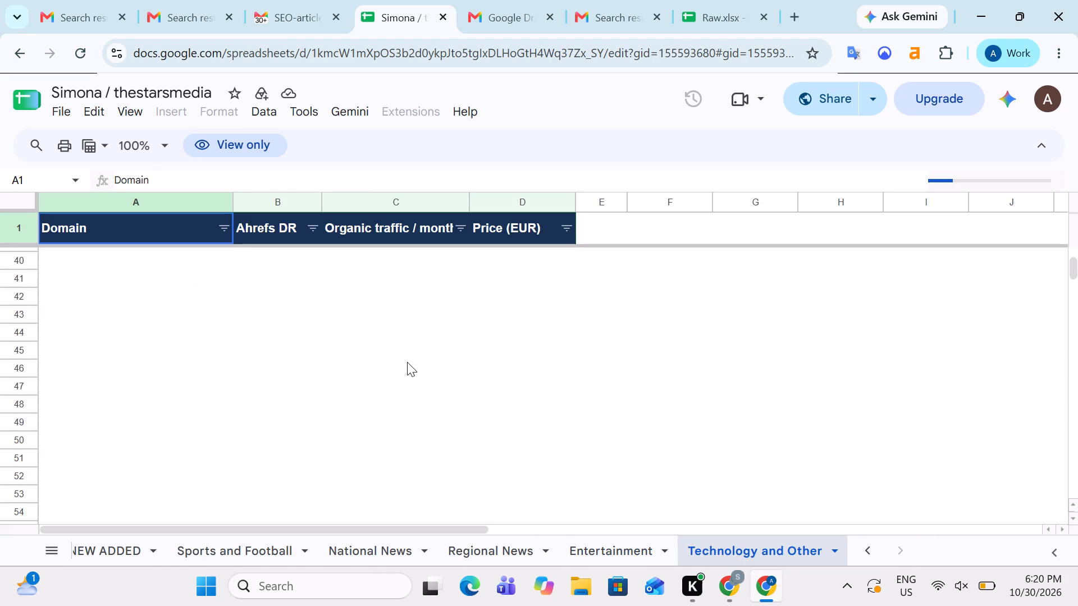
scroll(407, 362, up, 17)
click(240, 552)
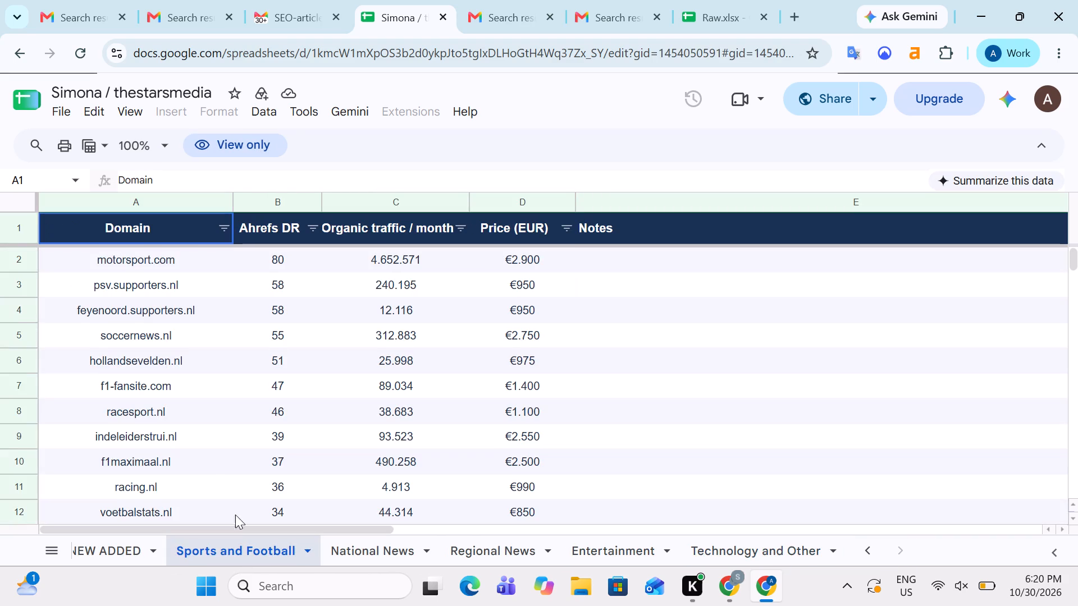
scroll(159, 402, down, 11)
scroll(172, 396, up, 5)
click(126, 543)
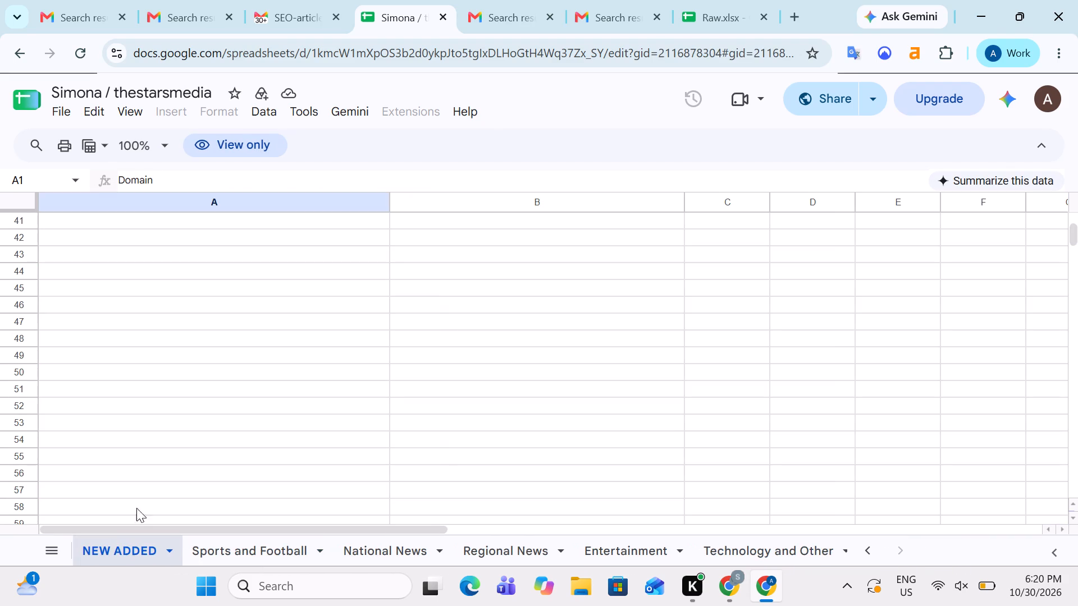
scroll(176, 300, down, 2)
scroll(176, 304, up, 20)
scroll(176, 304, up, 2)
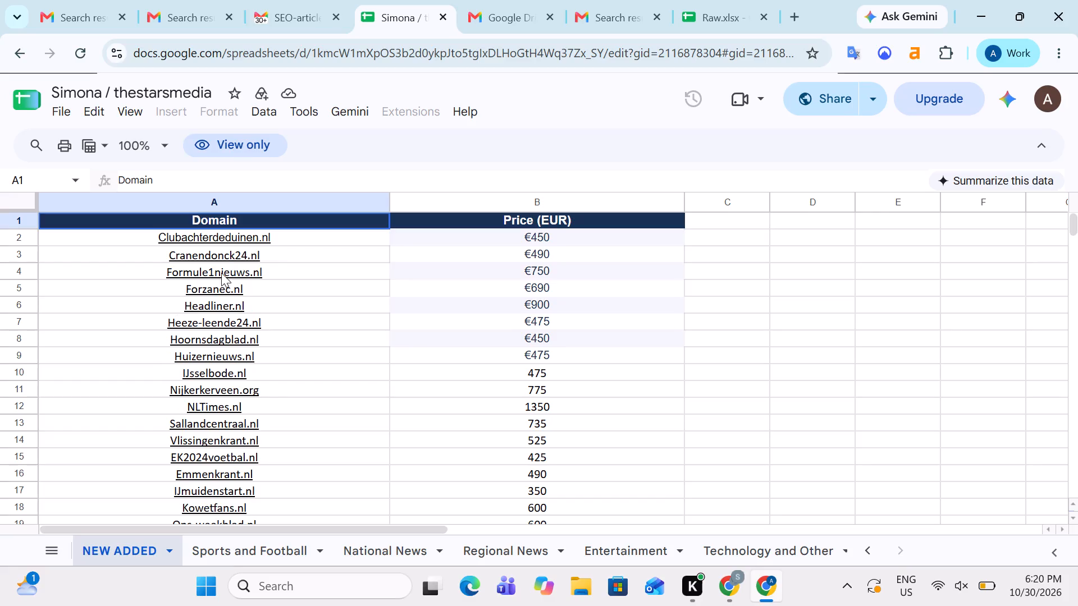
click(442, 15)
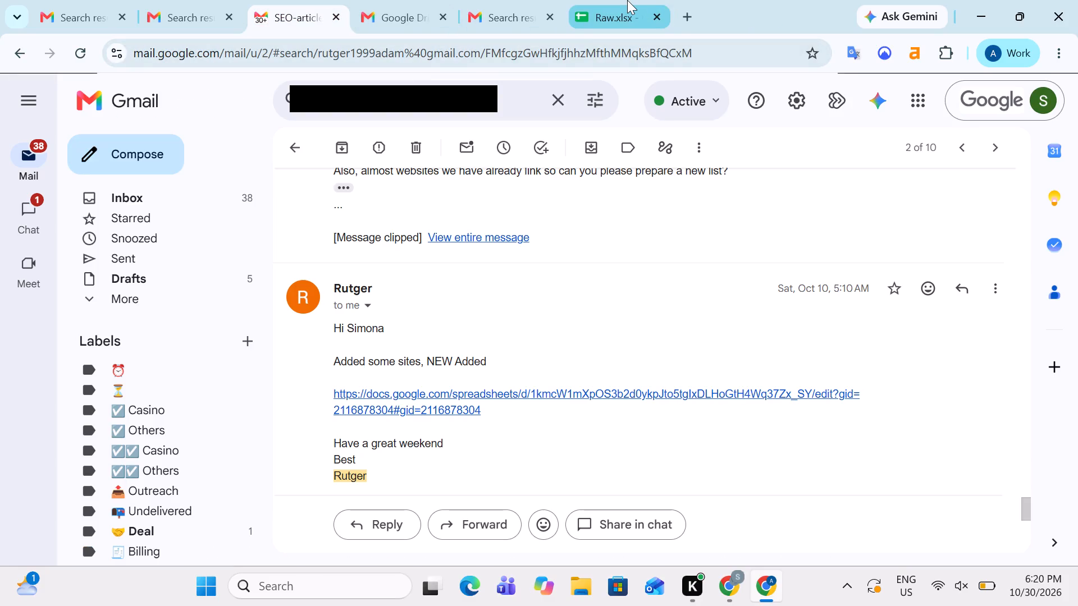
Set the Seller Type in row 48 of the Full List sheet to Publisher.
click(627, 0)
key(Right)
key(Right)
key(Right)
key(Right)
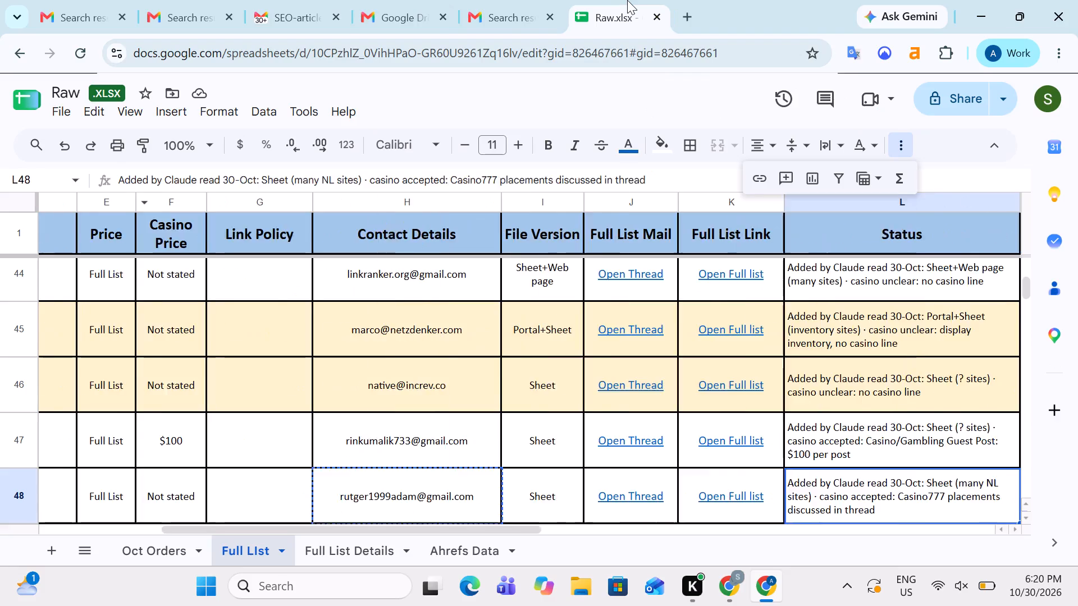
key(Right)
key(Right)
key(Right)
key(Right)
key(Left)
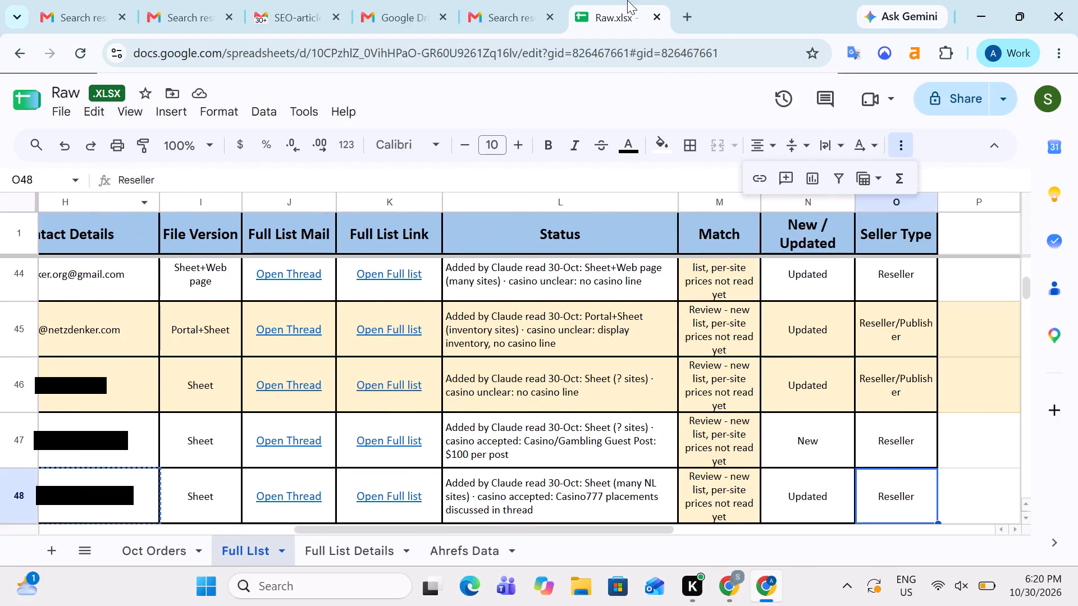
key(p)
key(Down)
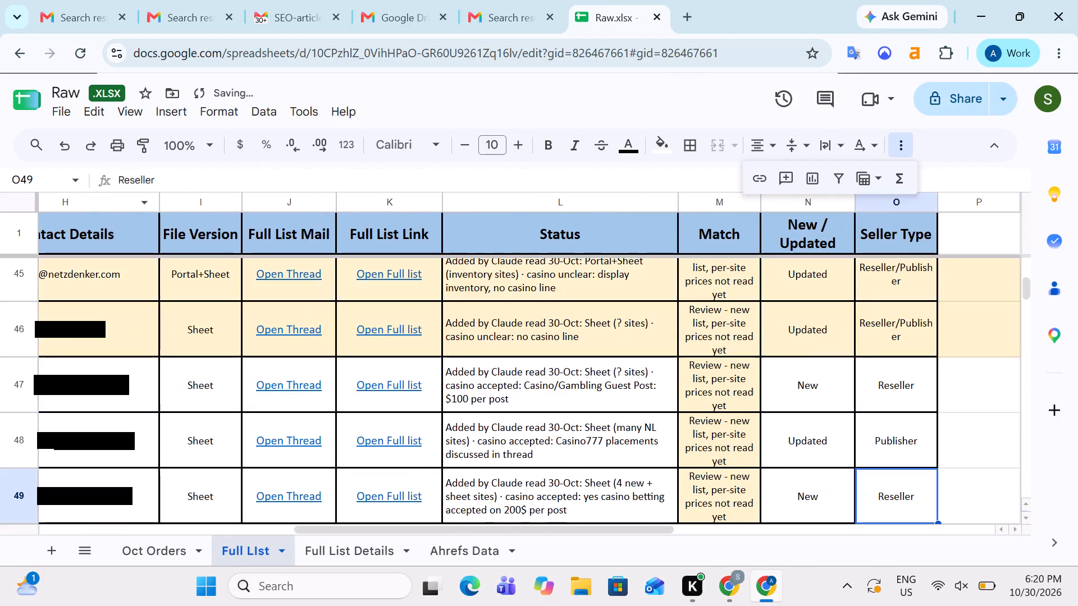
Look back over row 48's record and the contact details of the records down to row 51.
key(Up)
key(Left)
key(Left)
key(Left)
key(Left)
key(Left)
key(Left)
key(Left)
key(Left)
key(Left)
key(Left)
key(Left)
key(Left)
key(Left)
key(Left)
key(Left)
key(Left)
key(Left)
key(Left)
key(Left)
key(Left)
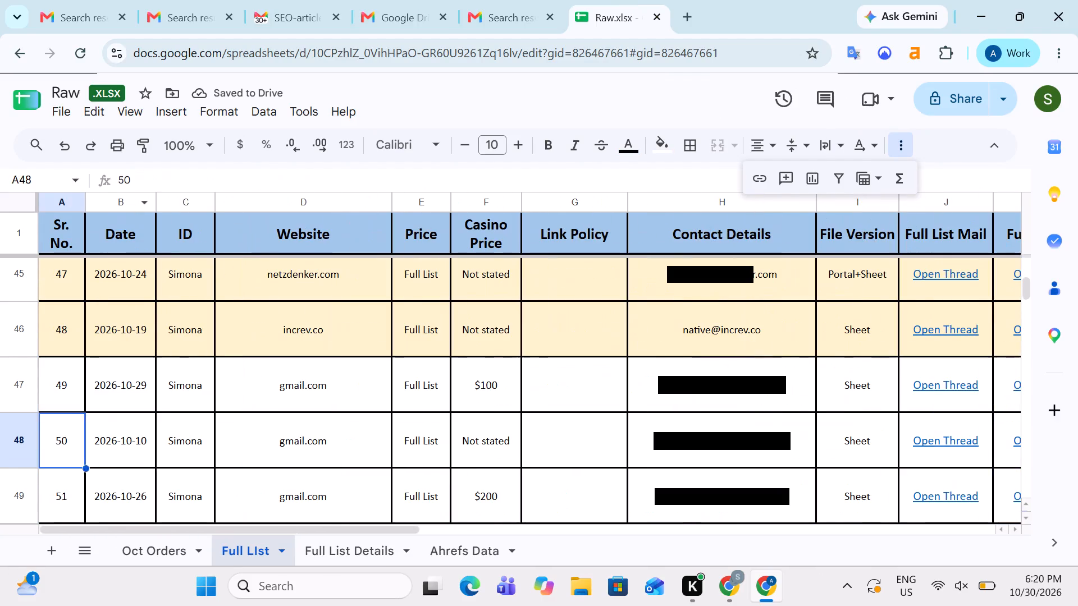
key(Right)
key(Right)
key(Right)
key(Right)
key(Right)
key(Right)
key(Right)
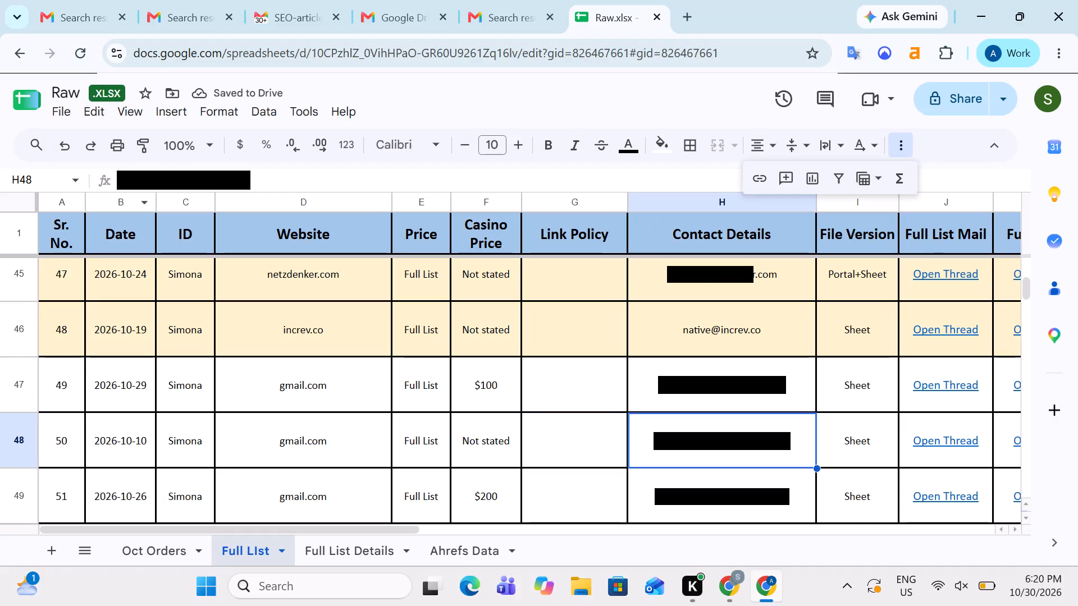
key(Down)
key(Down)
key(Down)
key(Up)
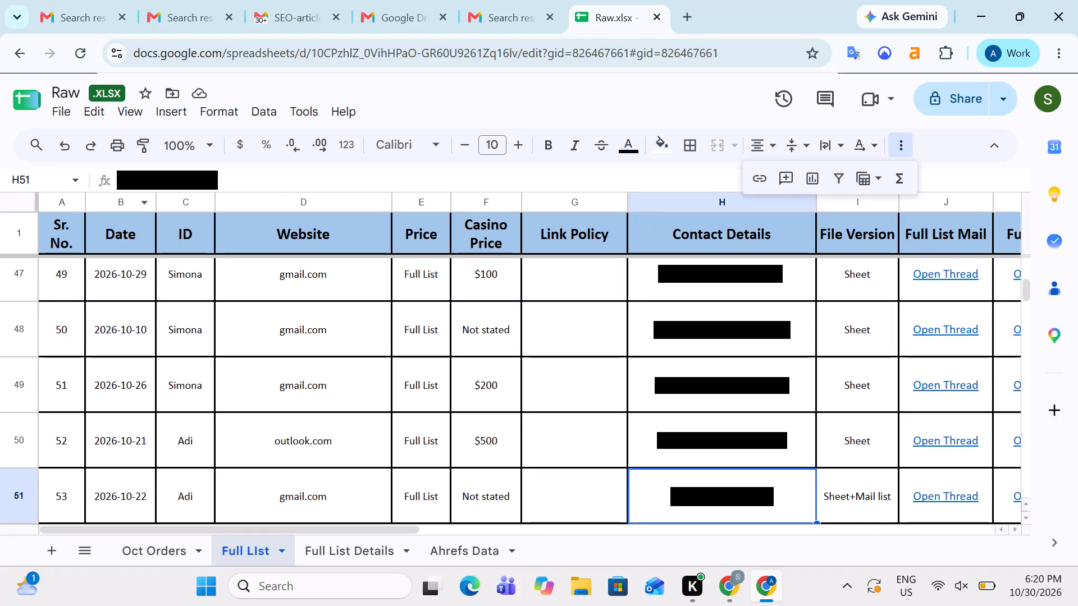
key(Up)
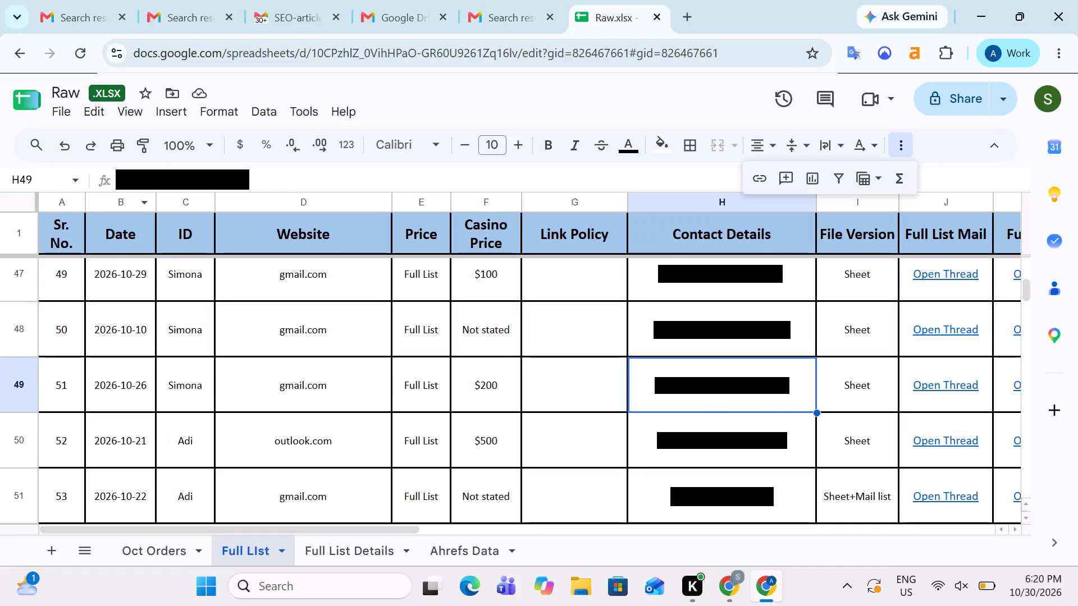
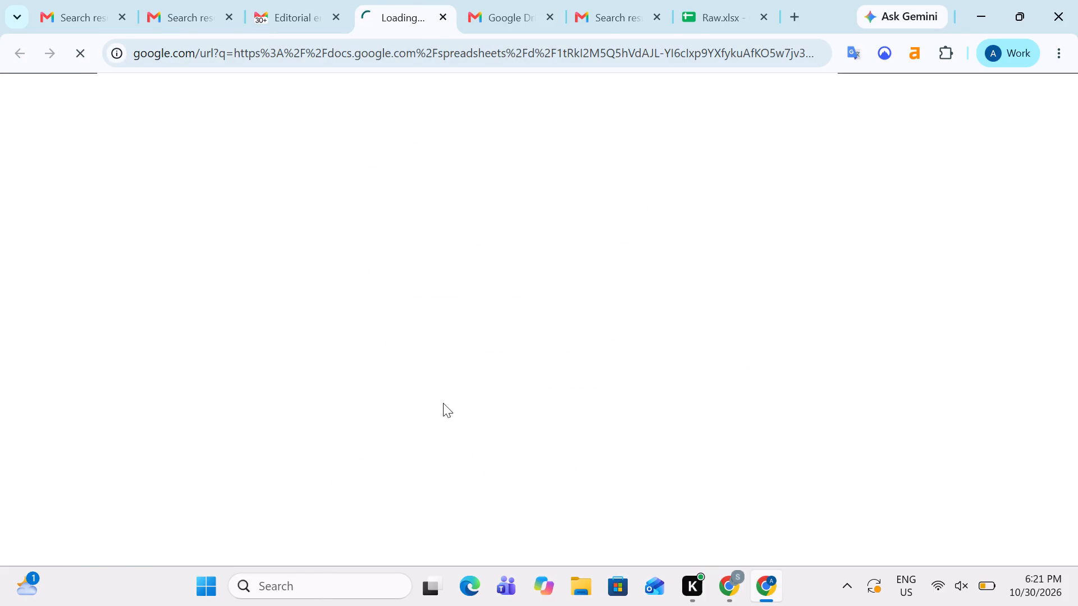
scroll(416, 394, down, 6)
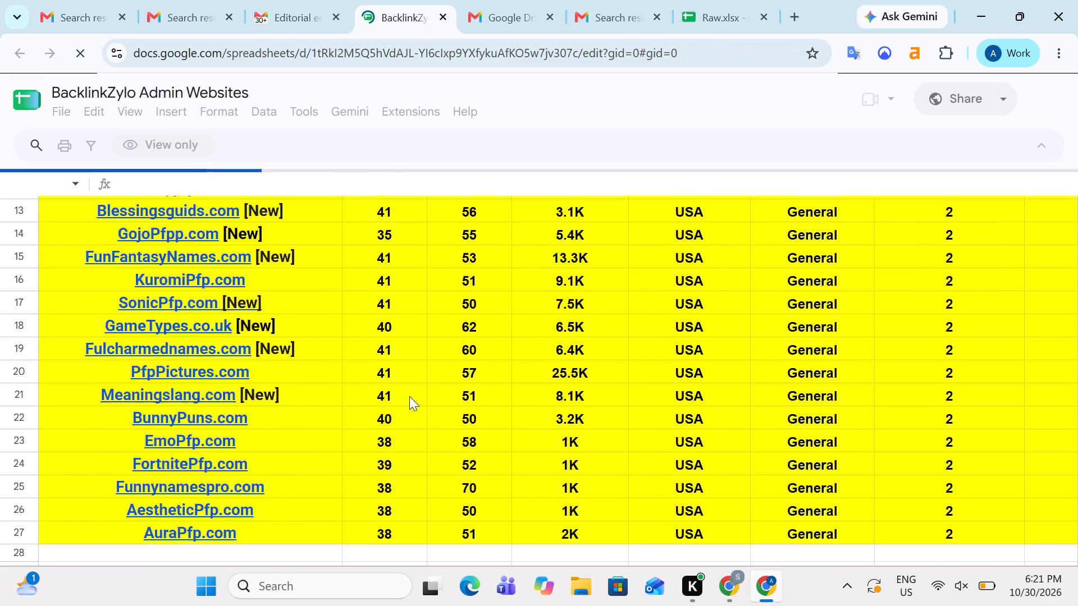
scroll(426, 386, down, 6)
scroll(426, 386, up, 13)
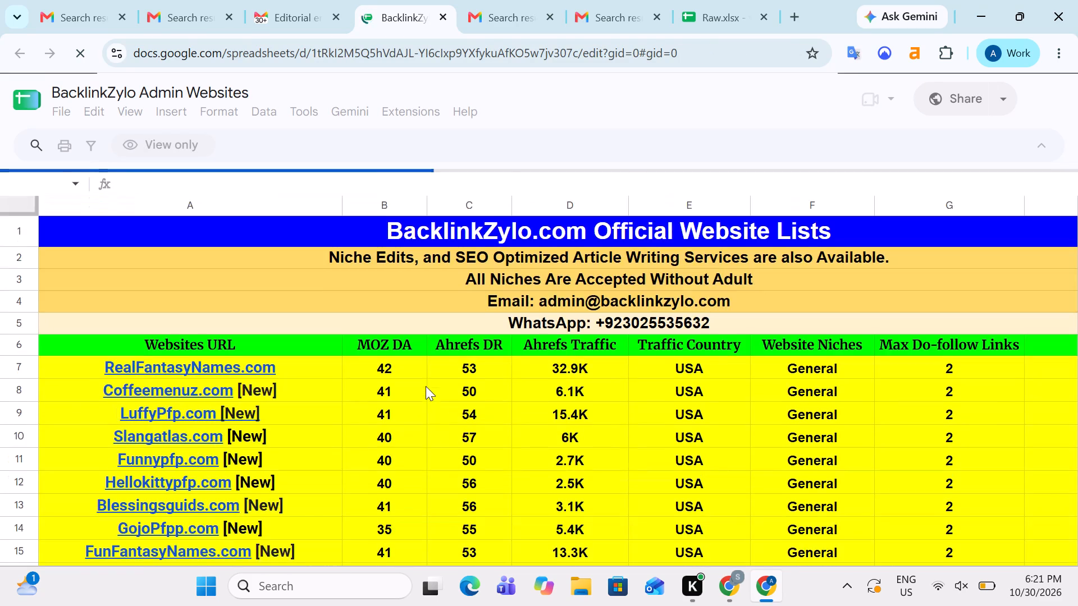
scroll(426, 386, up, 5)
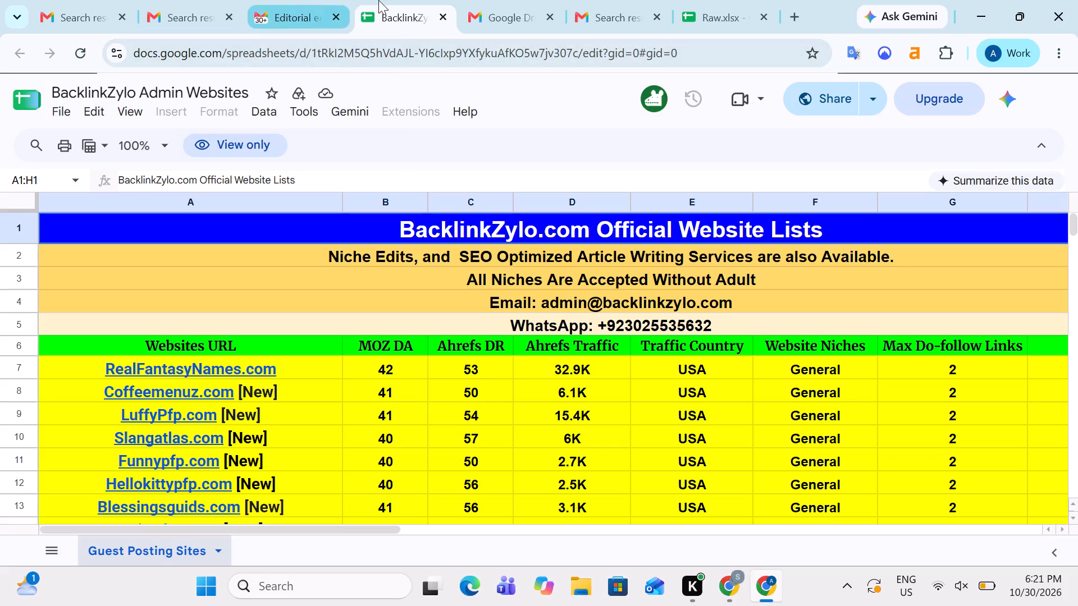
Review row 49 of the Full List sheet in the Raw spreadsheet, from casino price and contact details across to status and Seller Type.
click(721, 0)
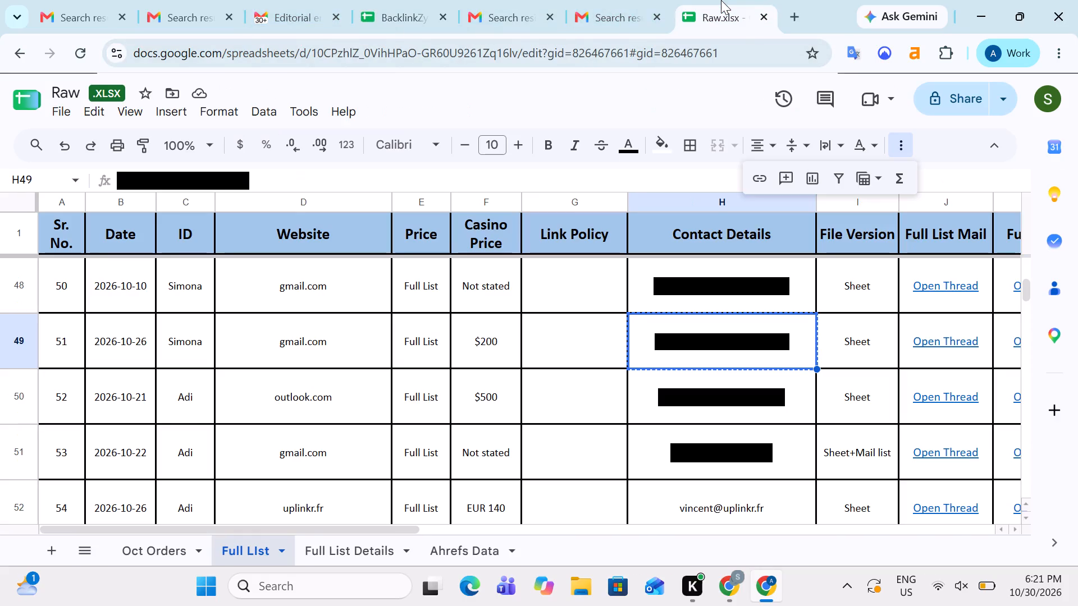
key(Right)
key(Right)
key(Right)
key(Right)
key(Right)
key(Right)
key(Right)
key(Right)
key(Left)
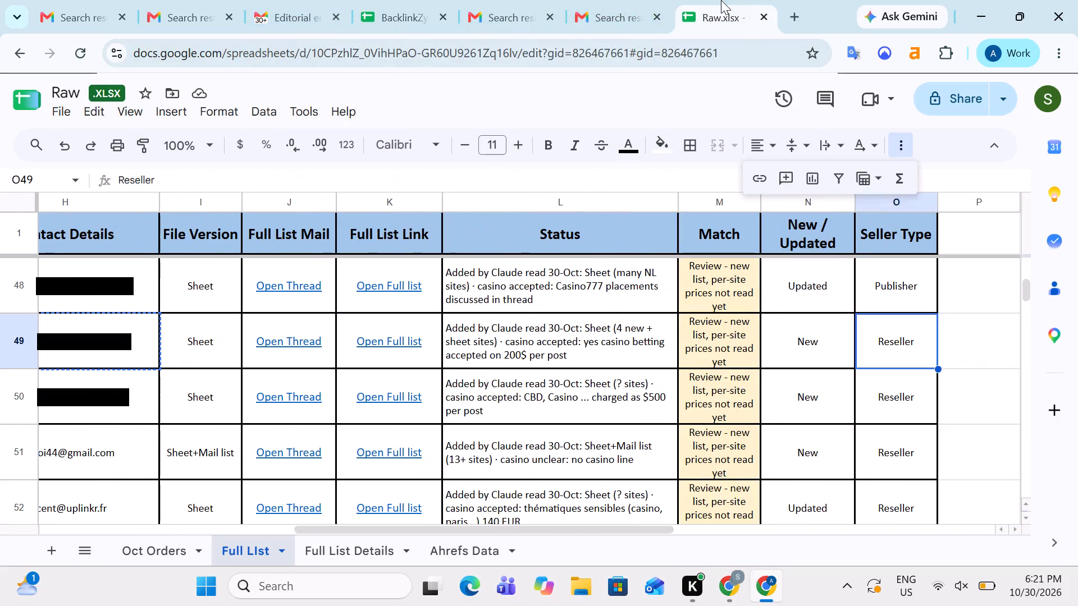
key(Left)
key(Left)
key(Left)
key(Left)
key(Left)
key(Left)
key(Left)
key(Left)
key(Left)
key(Left)
key(Right)
key(Right)
key(Right)
key(Left)
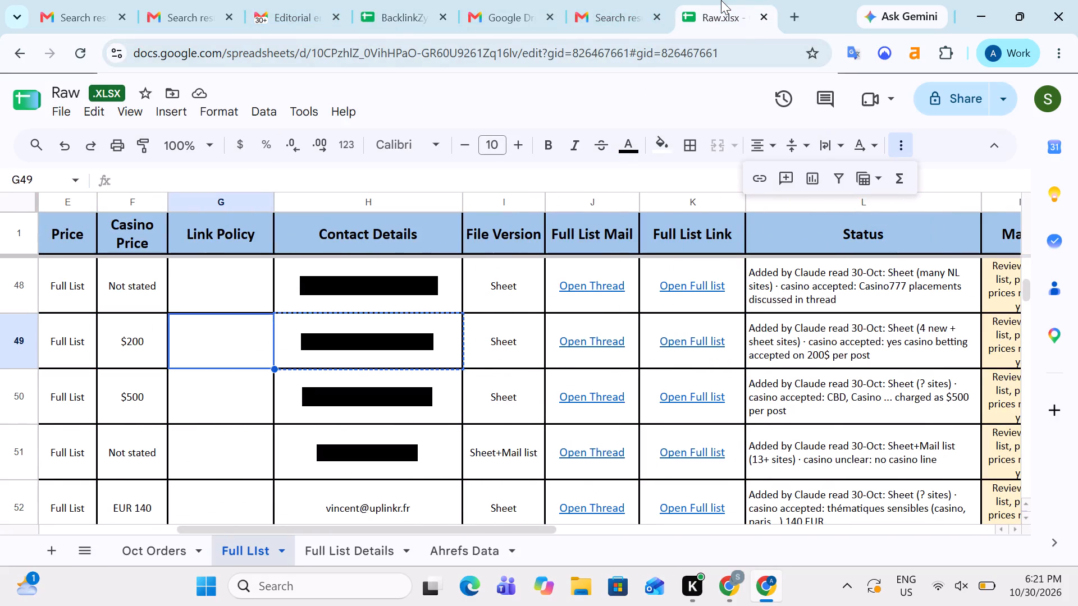
key(Right)
click(451, 0)
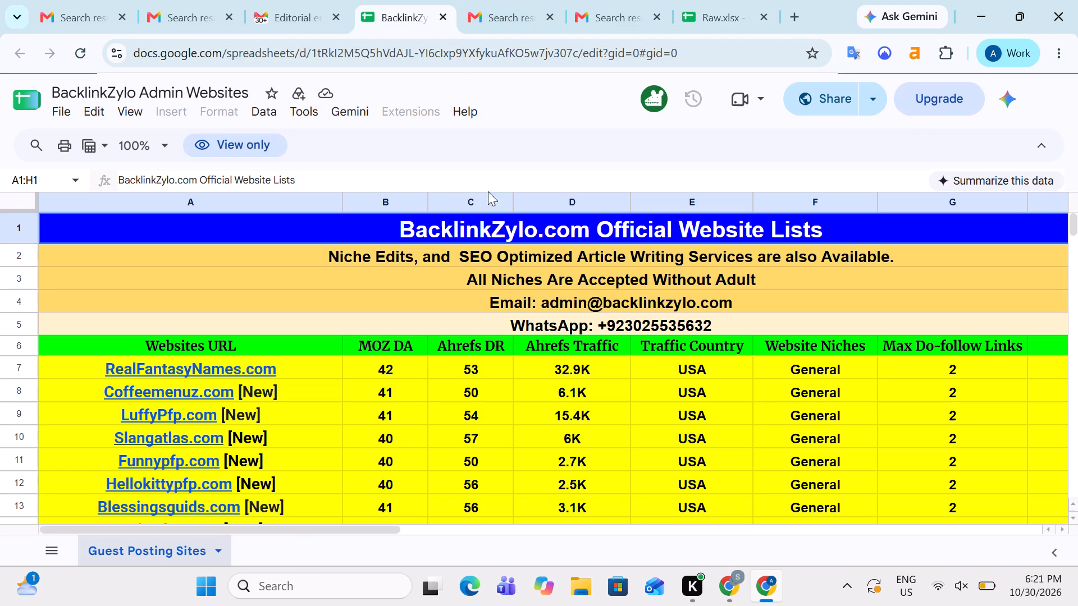
click(393, 217)
drag(393, 217, 584, 229)
click(584, 230)
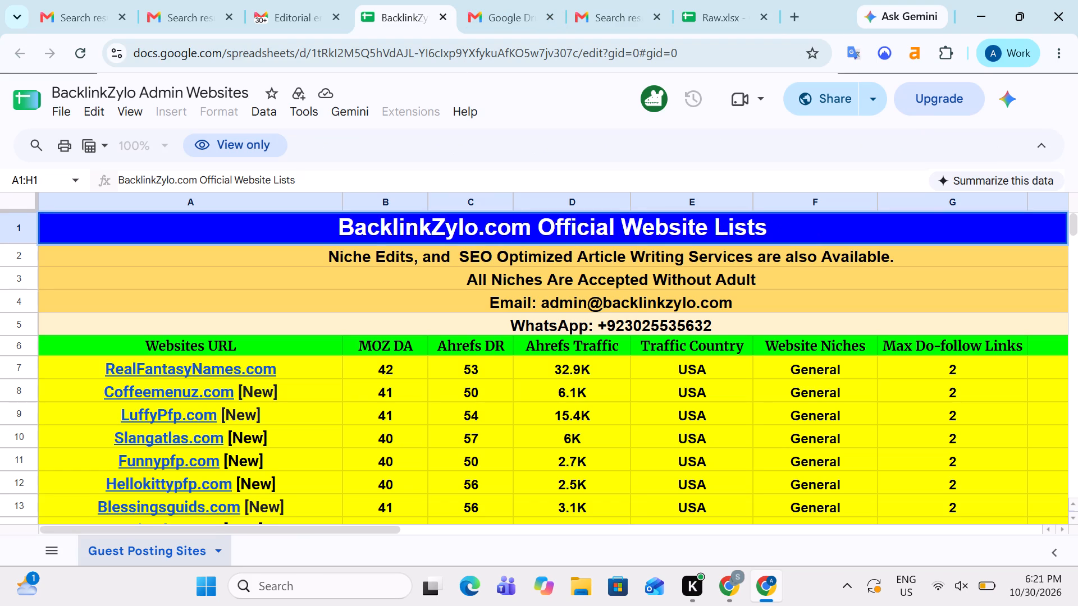
drag(584, 231, 545, 229)
click(514, 226)
drag(514, 226, 474, 223)
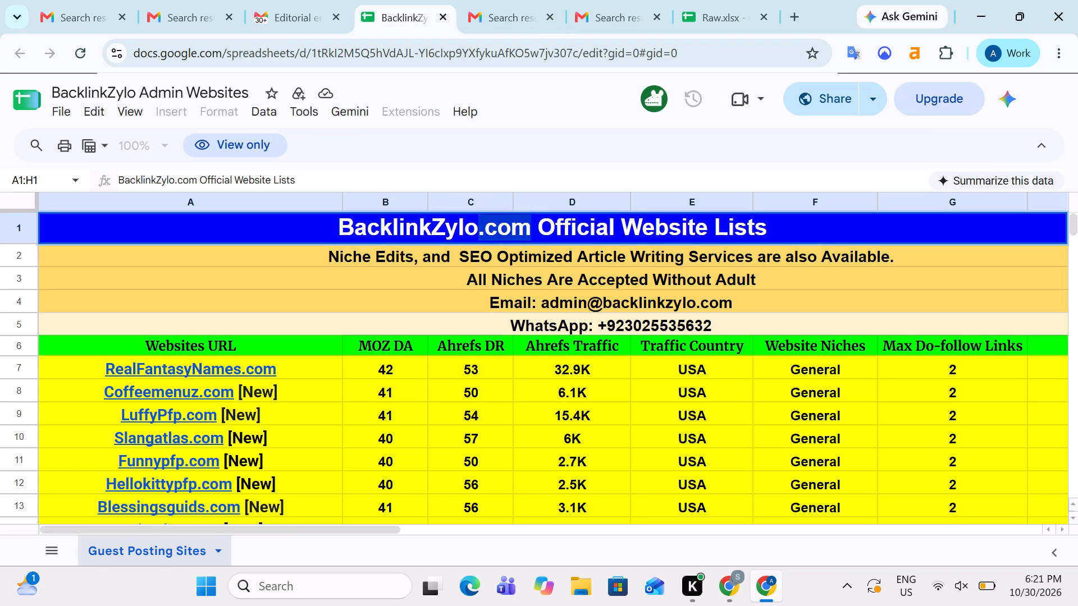
drag(474, 223, 355, 229)
key(ctrl+c)
key(ctrl+c)
key(ctrl+c)
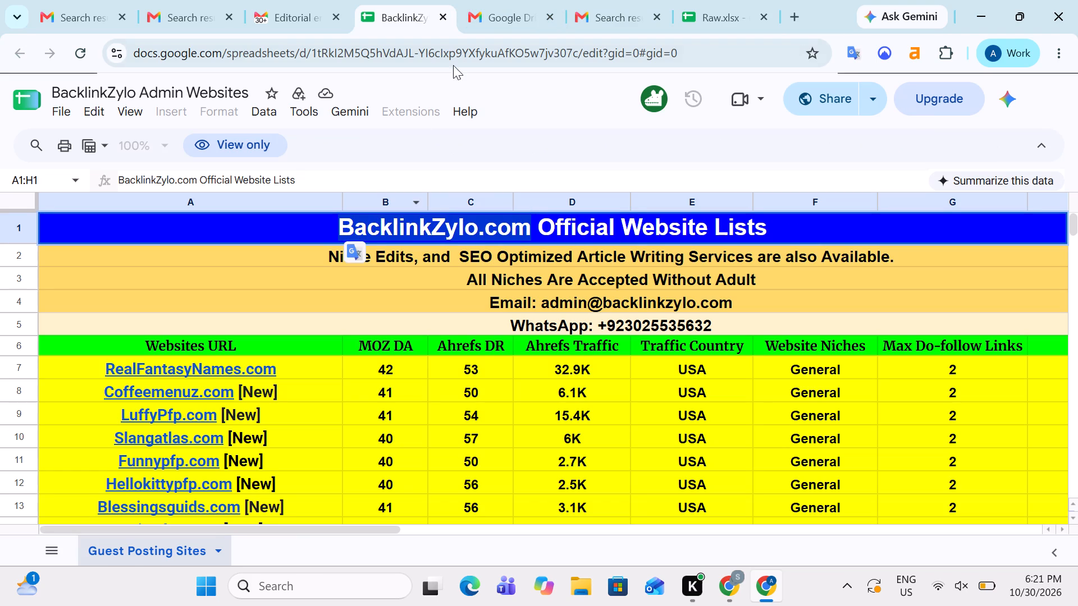
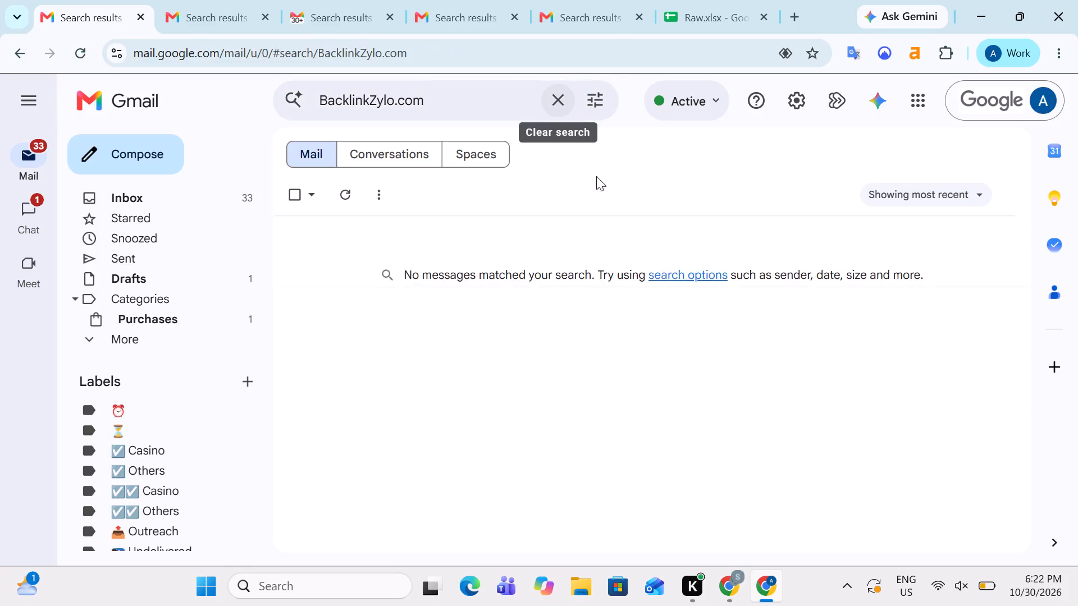
Add the note "Form BacklinkZylo.com" beside Seller Type in row 49 of the Full List sheet.
click(683, 0)
key(Right)
key(Right)
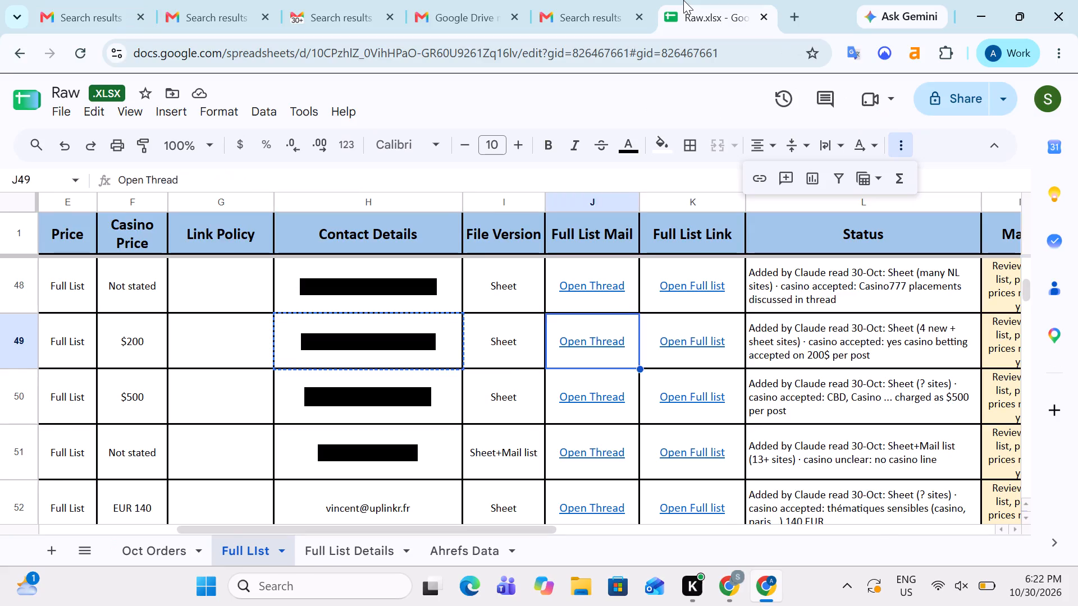
key(Right)
key(Right)
key(Right)
key(Right)
key(Right)
key(Right)
key(Left)
key(Right)
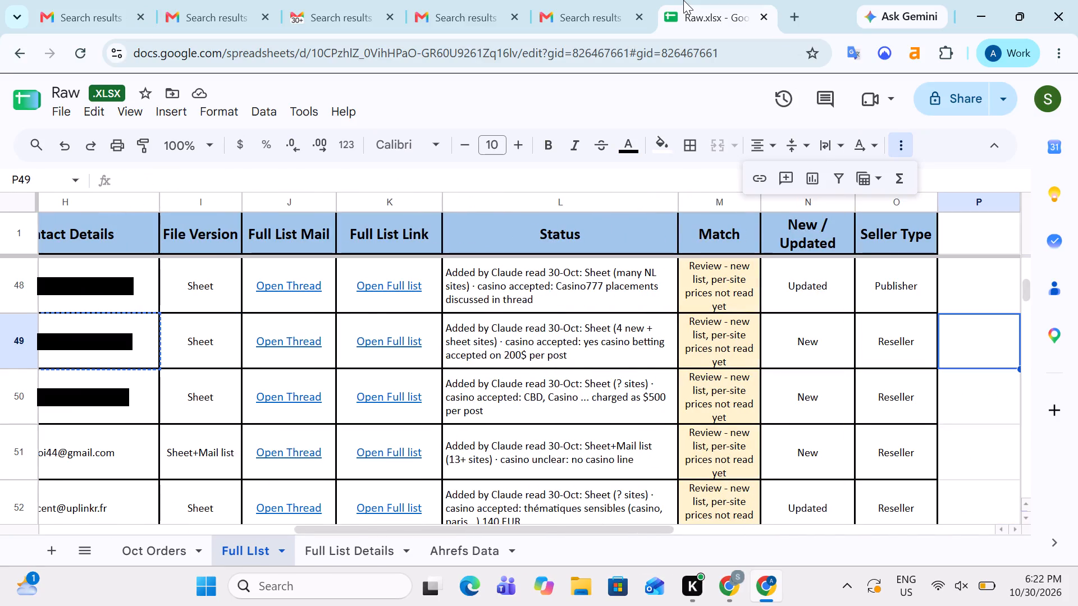
key(Return)
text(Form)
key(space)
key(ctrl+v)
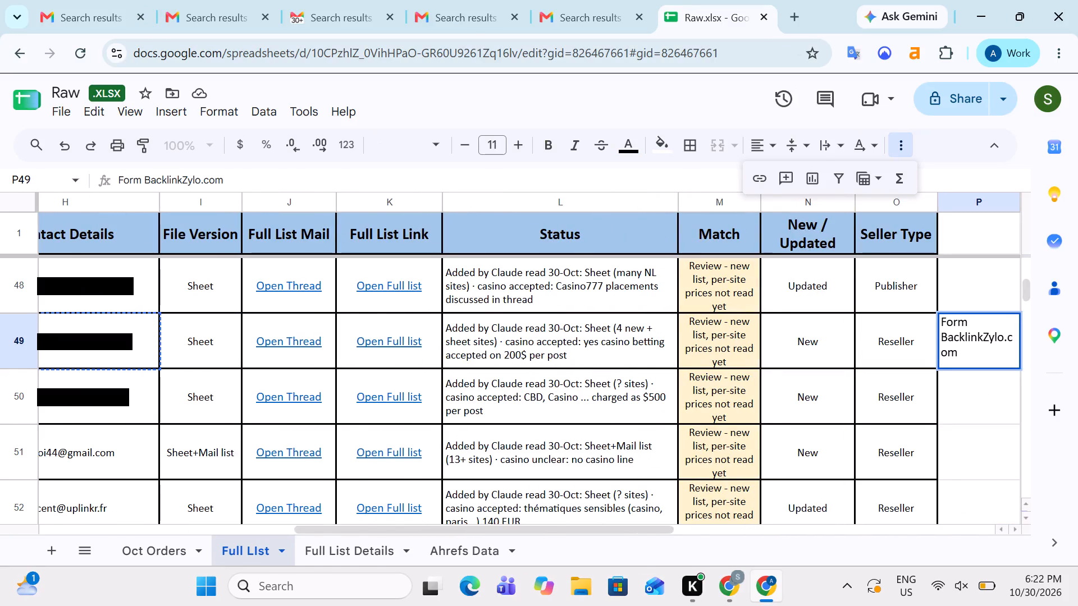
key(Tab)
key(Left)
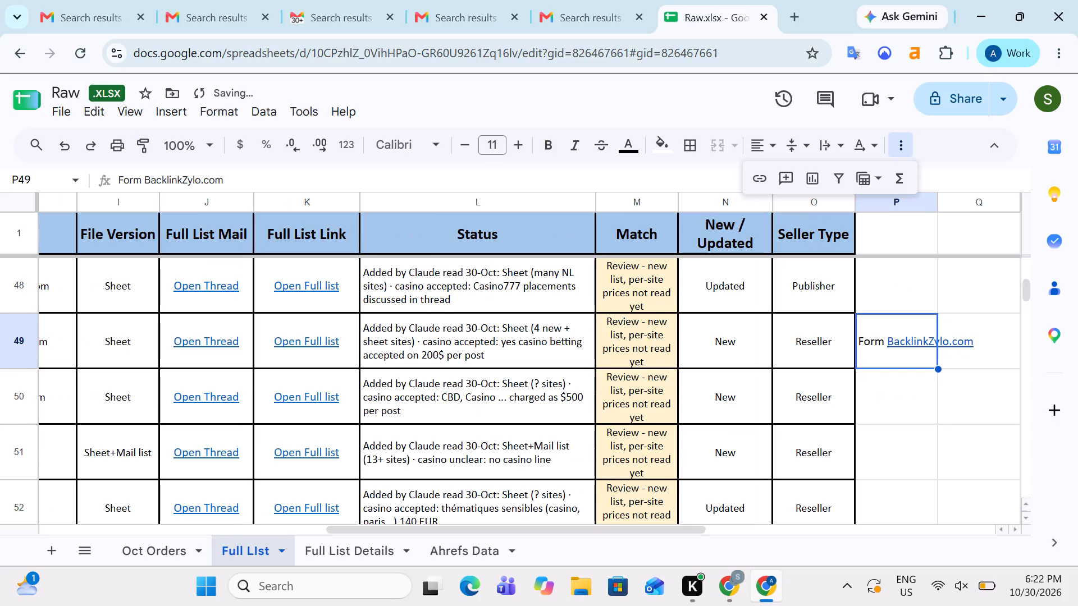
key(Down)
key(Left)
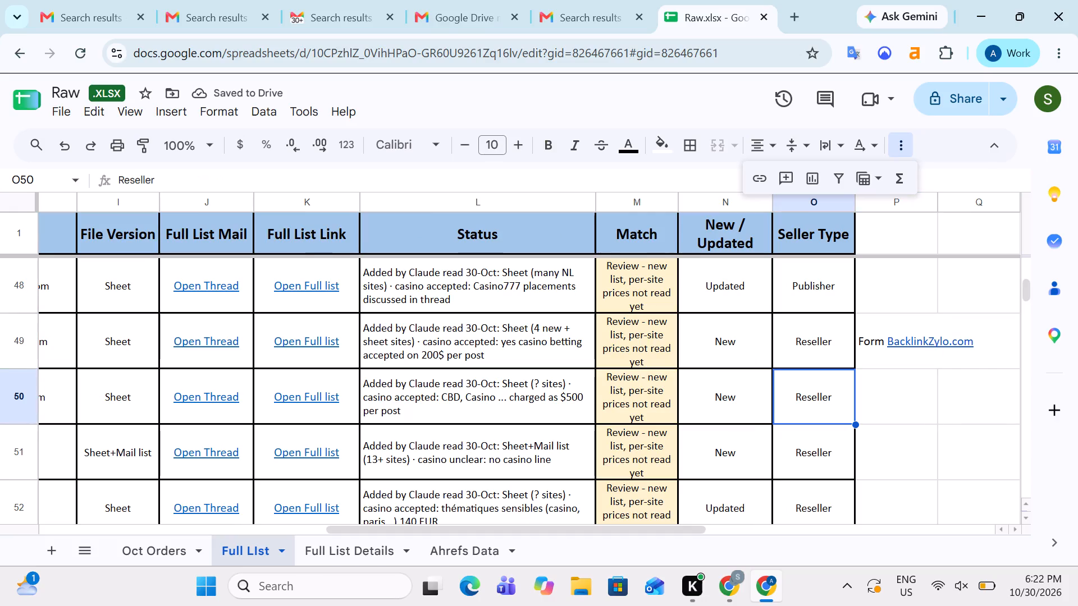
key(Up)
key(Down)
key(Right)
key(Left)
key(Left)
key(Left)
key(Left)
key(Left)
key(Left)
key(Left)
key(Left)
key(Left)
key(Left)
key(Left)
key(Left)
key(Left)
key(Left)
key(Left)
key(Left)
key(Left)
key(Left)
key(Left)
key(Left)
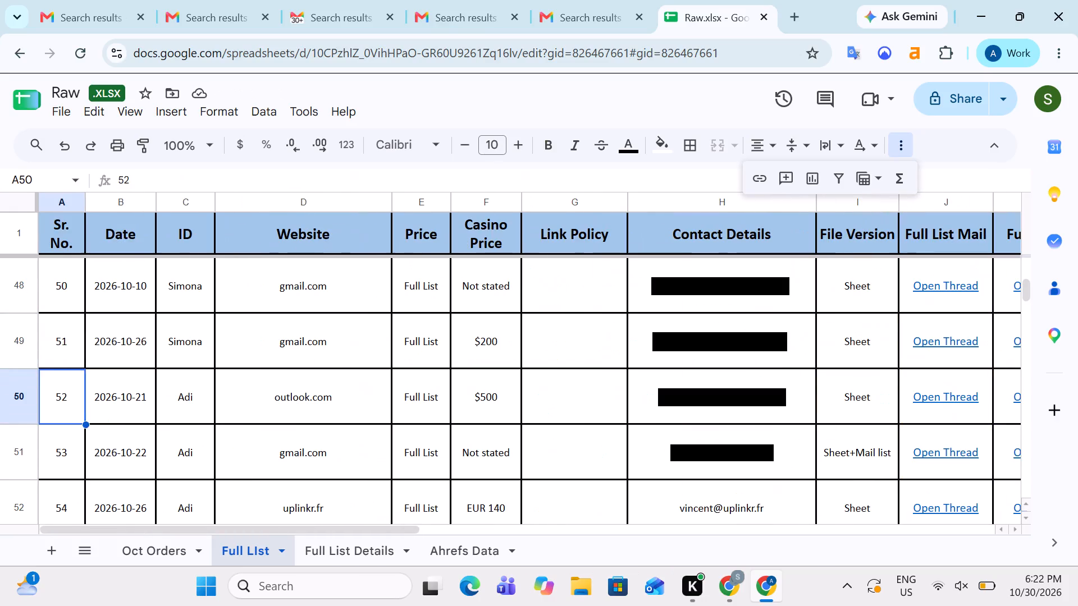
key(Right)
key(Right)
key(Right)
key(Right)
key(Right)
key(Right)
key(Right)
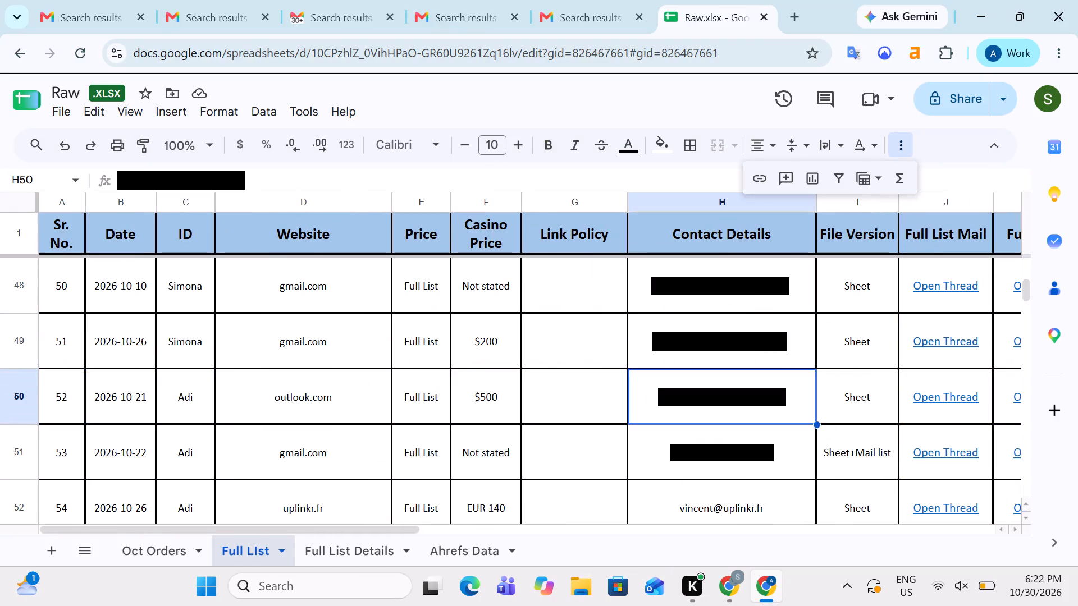
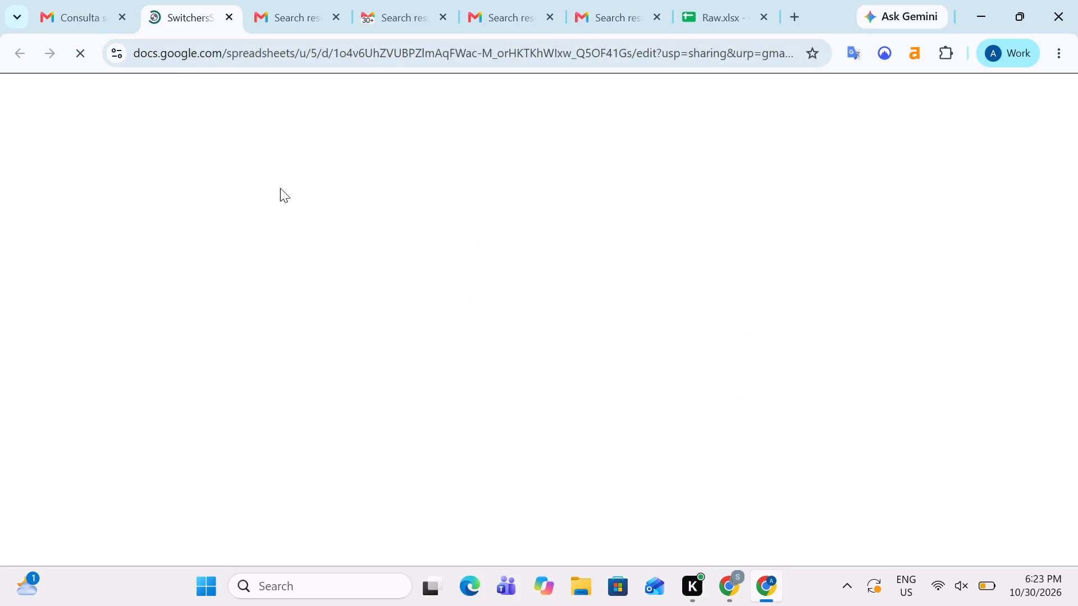
scroll(323, 320, down, 5)
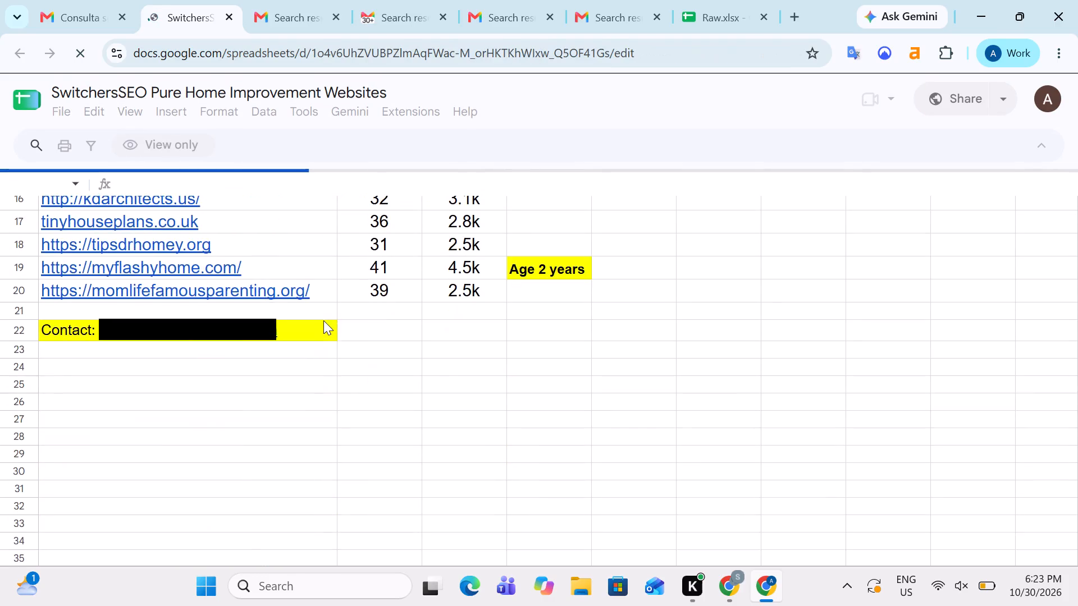
scroll(323, 320, up, 7)
scroll(323, 320, down, 12)
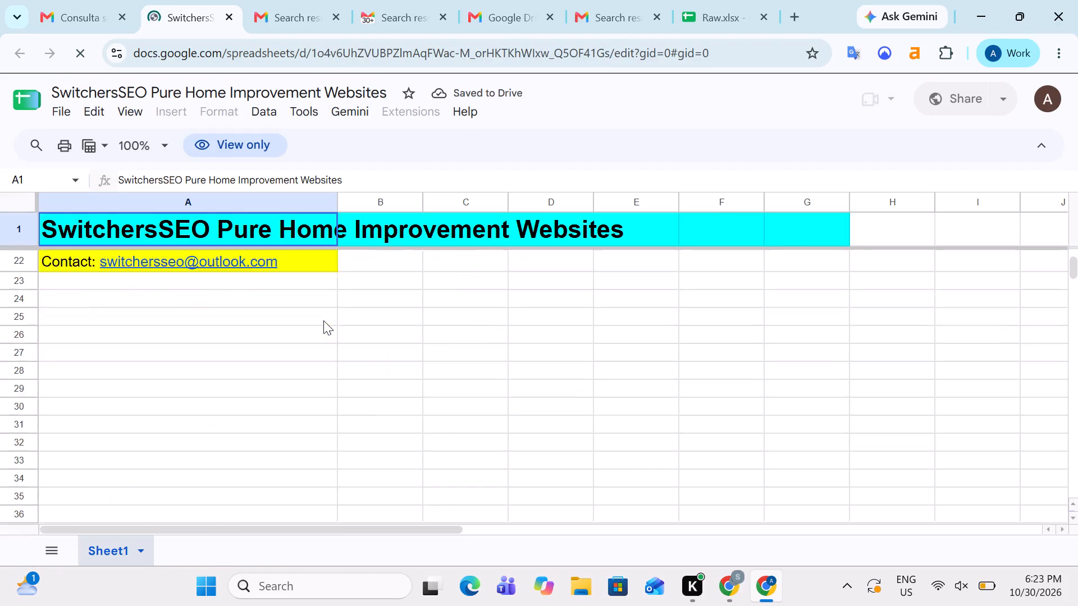
scroll(323, 320, down, 1)
scroll(323, 320, up, 19)
scroll(331, 355, down, 4)
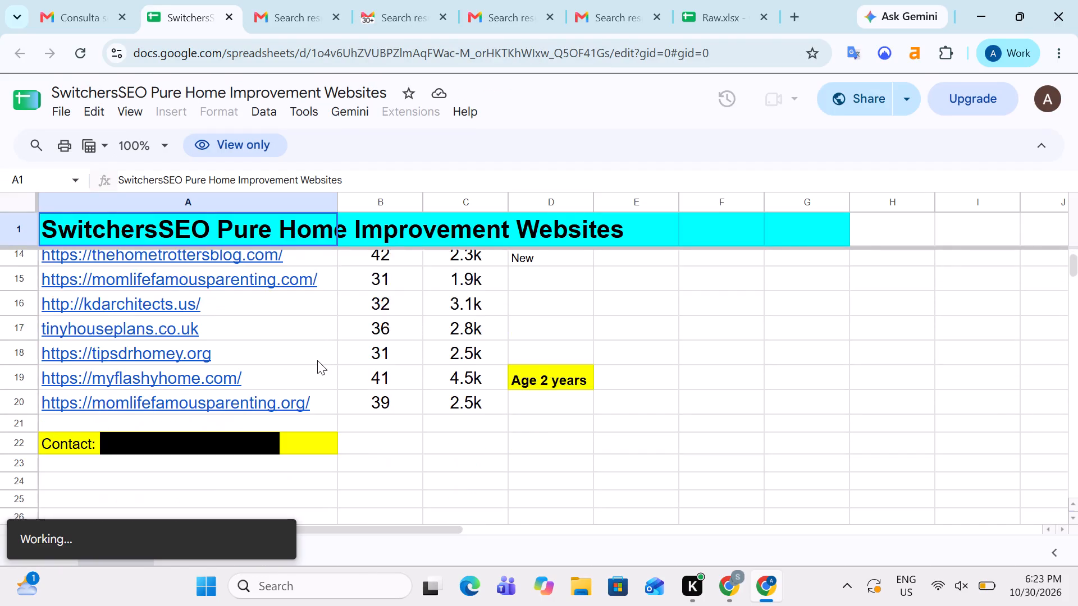
scroll(317, 360, down, 5)
scroll(317, 360, up, 5)
scroll(317, 360, down, 5)
scroll(317, 360, up, 9)
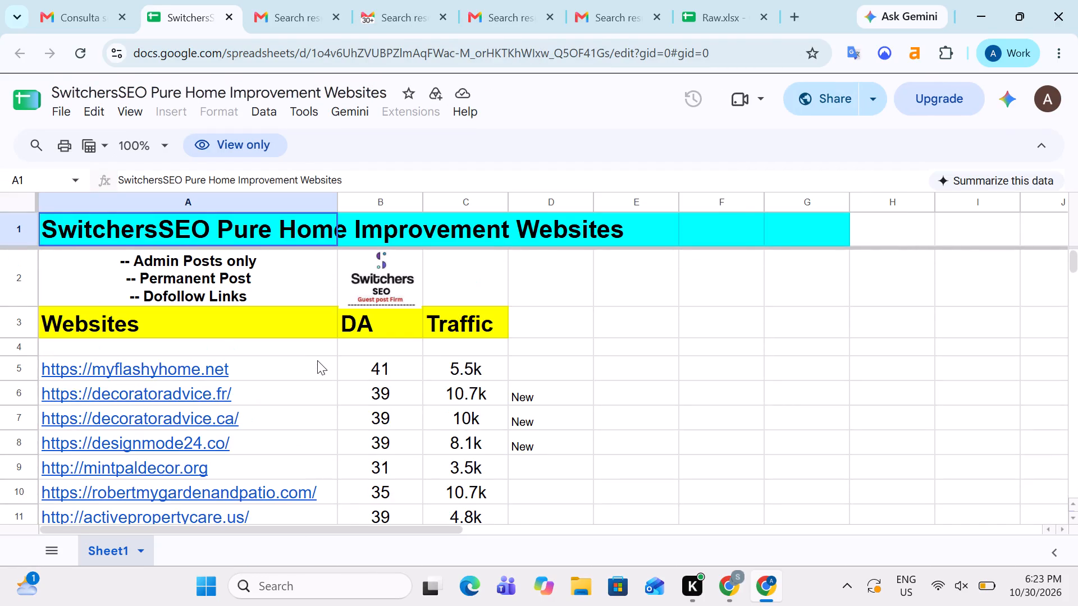
scroll(317, 360, up, 6)
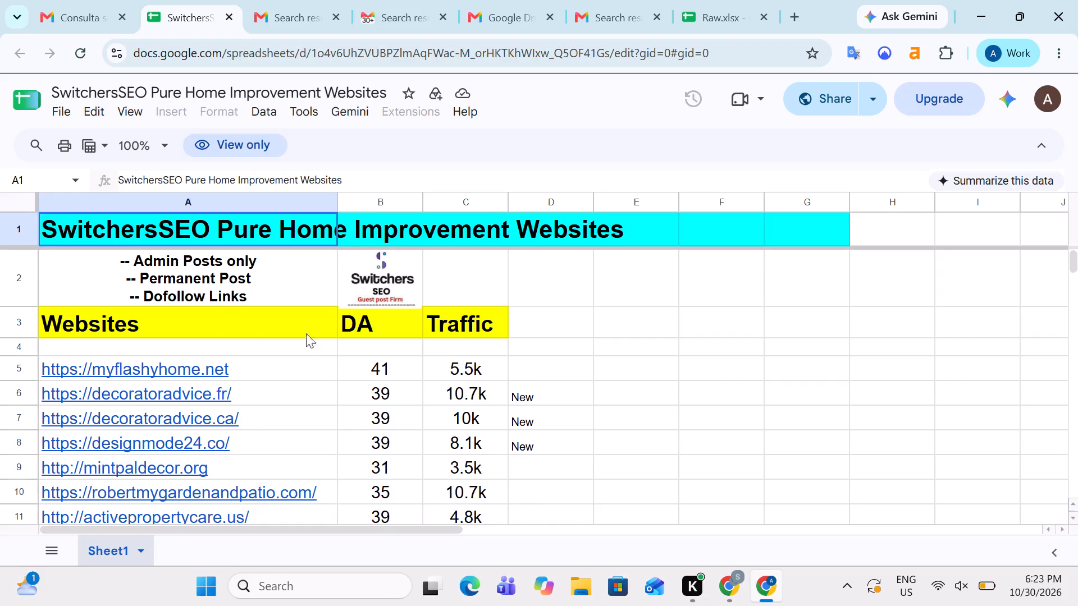
scroll(314, 366, down, 6)
click(223, 16)
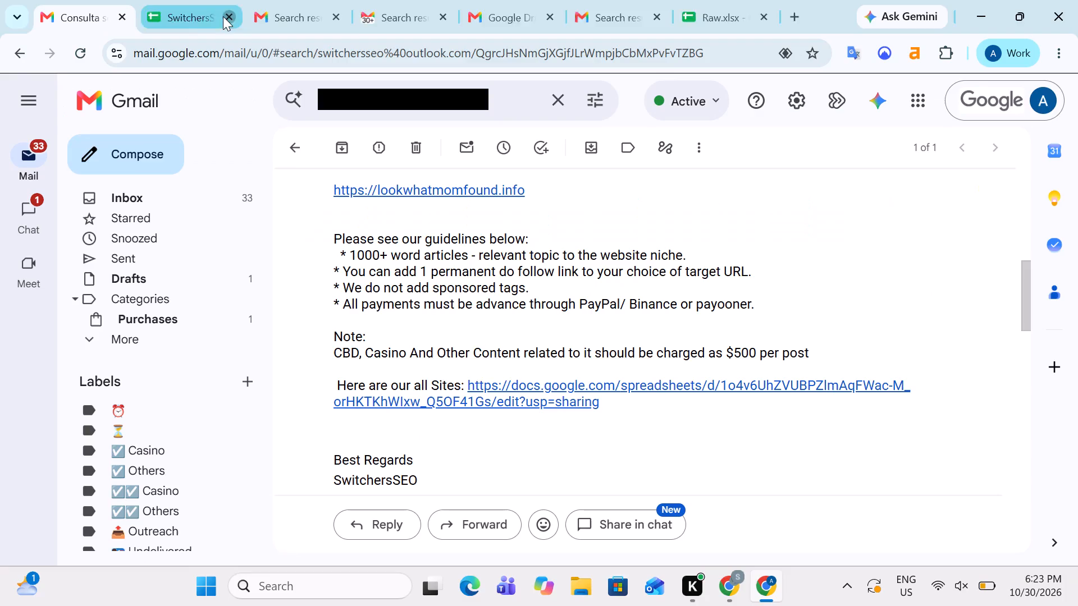
In the Raw spreadsheet's Full List sheet, set row 50's Seller Type to Publisher.
click(618, 0)
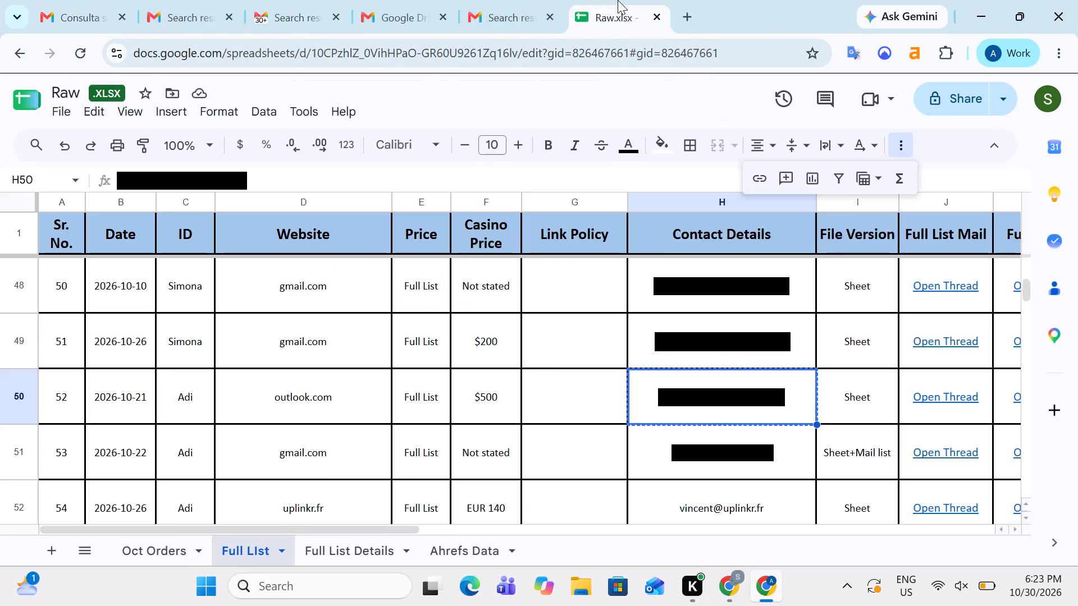
key(Right)
key(Right)
key(Right)
key(Right)
key(Right)
key(Right)
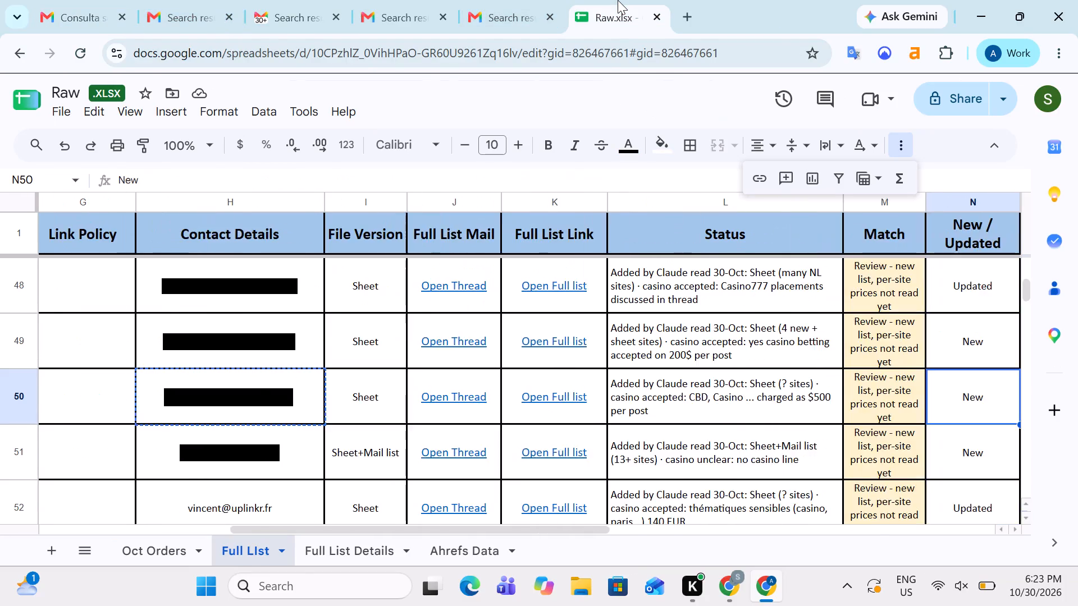
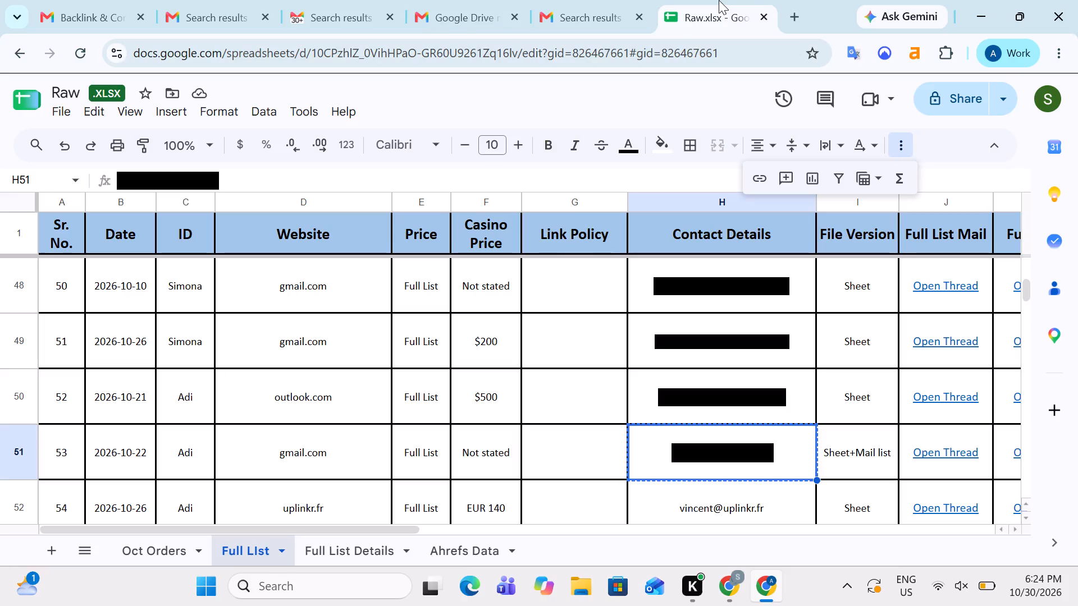
key(Right)
key(Right)
key(Right)
key(Right)
key(Right)
key(Right)
key(Right)
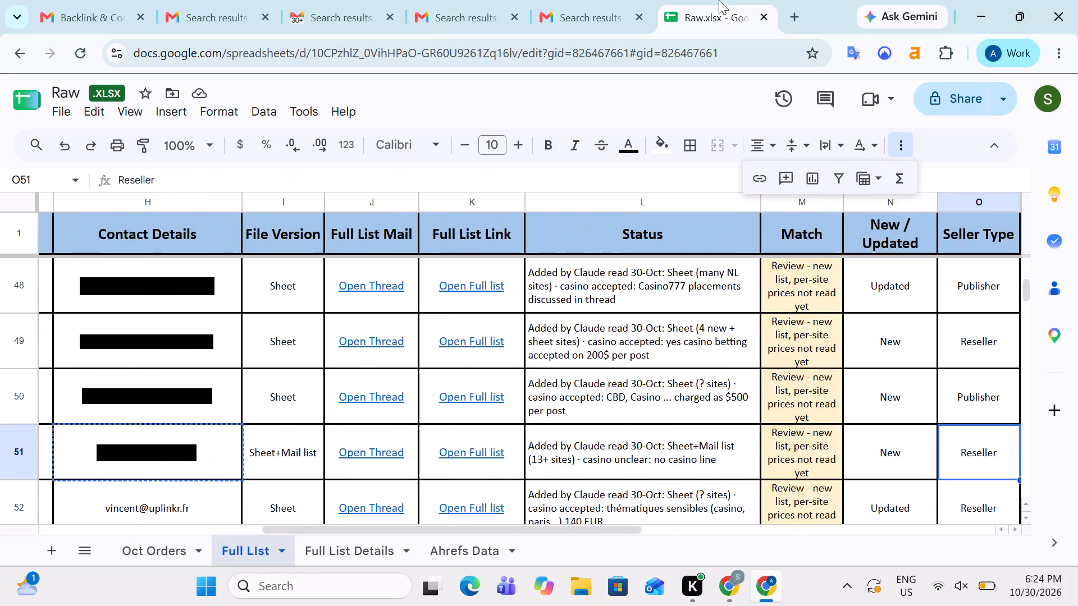
key(Right)
key(Right)
key(Left)
key(Left)
key(Right)
key(Down)
key(Left)
key(Left)
key(Left)
key(Left)
key(Left)
key(Left)
key(Left)
key(Left)
key(Left)
key(Left)
key(Left)
key(Left)
key(Left)
key(Left)
key(Left)
key(Left)
key(Left)
key(Left)
key(Left)
key(Left)
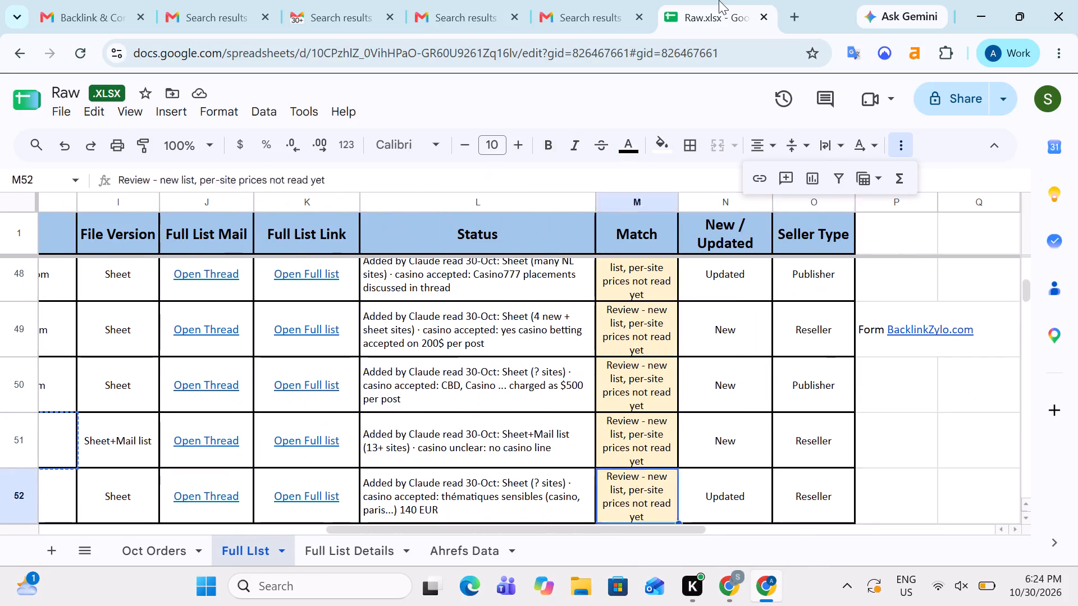
key(Right)
key(Right)
key(Right)
key(Right)
key(Right)
key(Right)
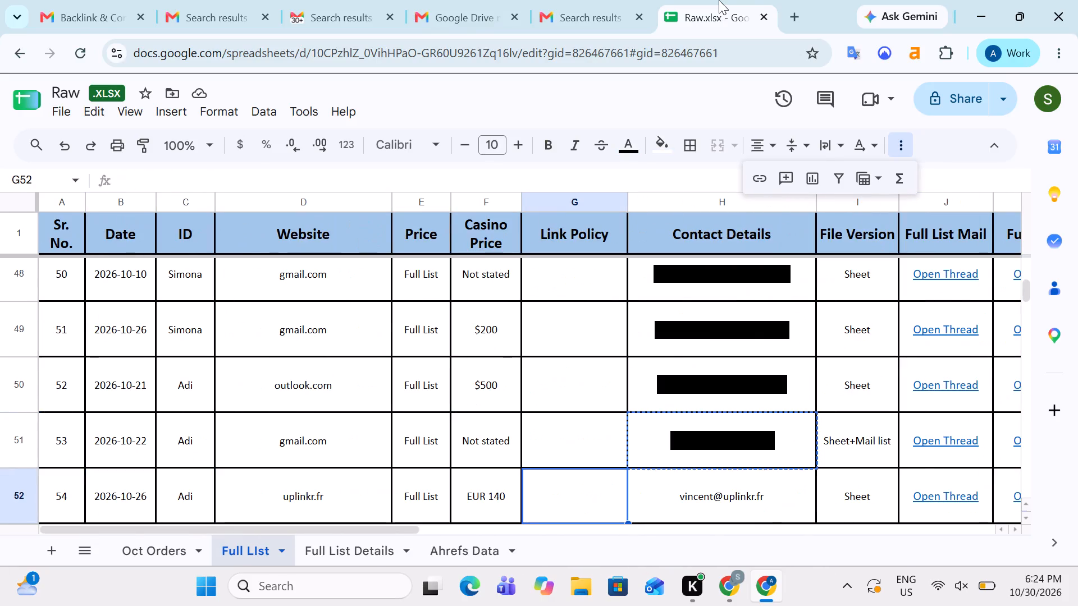
key(Right)
key(Left)
key(Right)
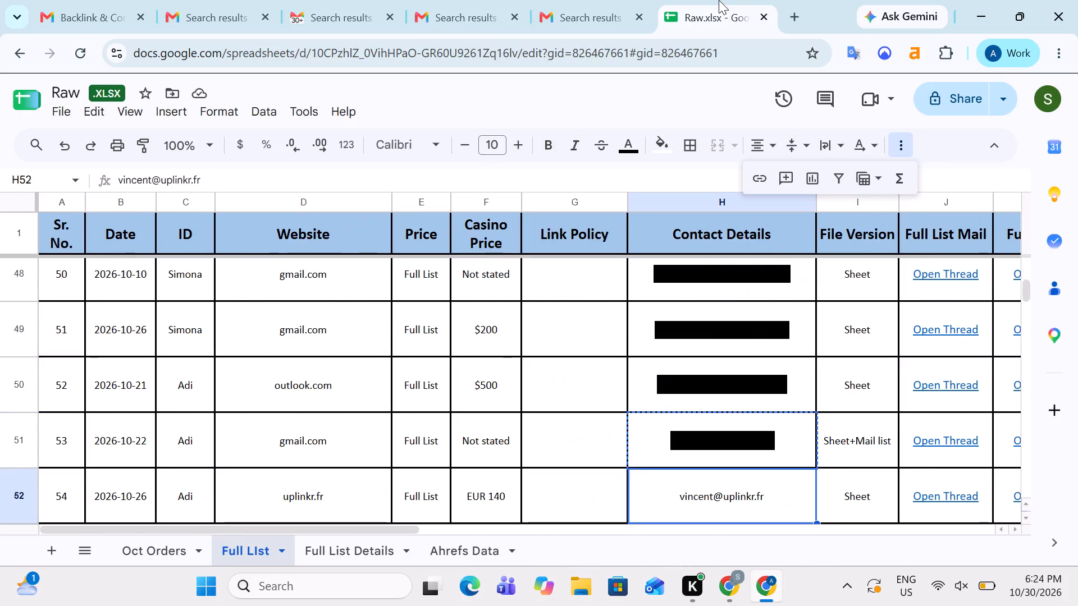
key(ctrl+c)
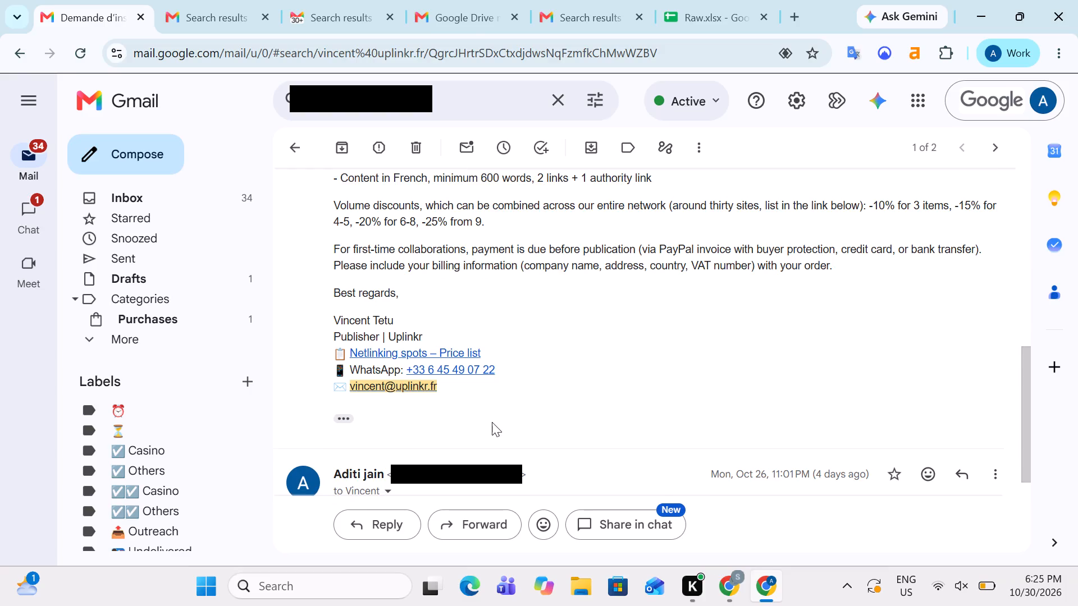
Open the Netlinking spots price list linked in the Uplinkr email and examine the sites, categories and article prices on its Wesbites sheet.
click(430, 348)
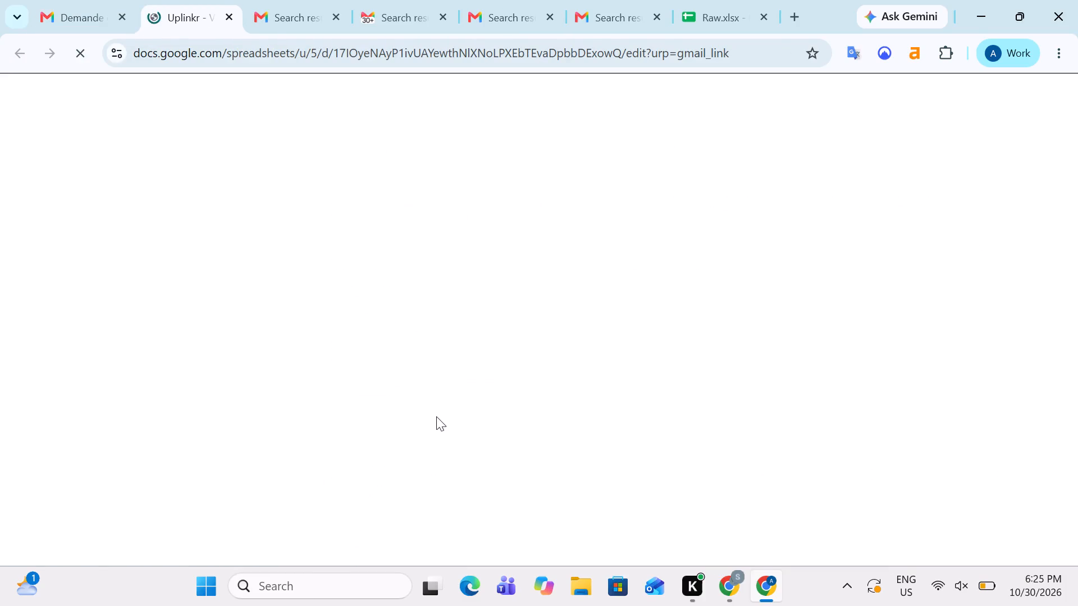
scroll(438, 337, down, 3)
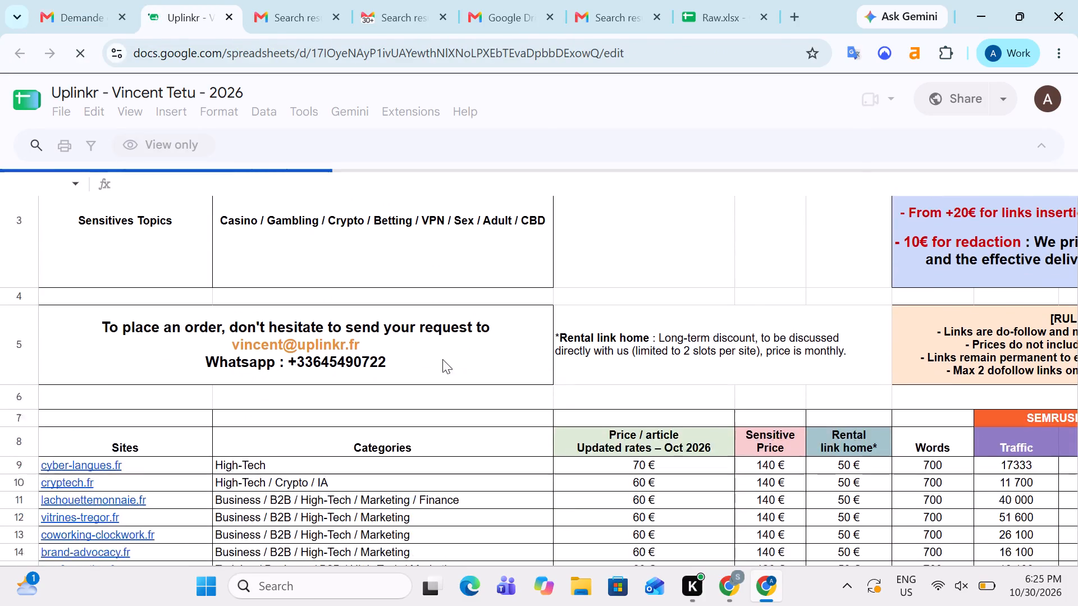
scroll(467, 425, down, 11)
scroll(460, 452, up, 5)
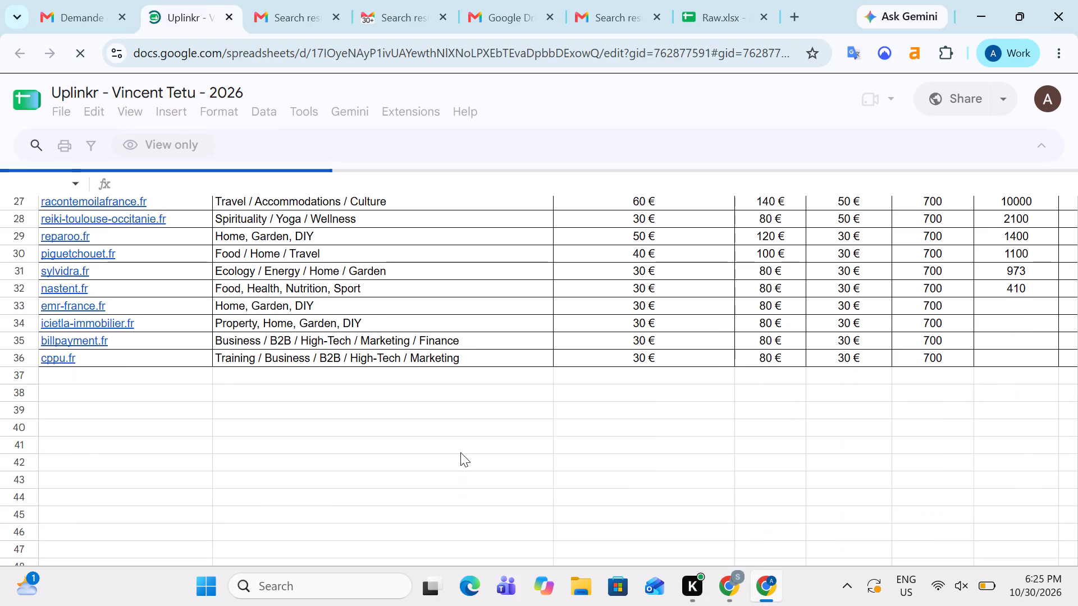
scroll(460, 452, up, 8)
scroll(459, 453, down, 3)
scroll(459, 453, up, 1)
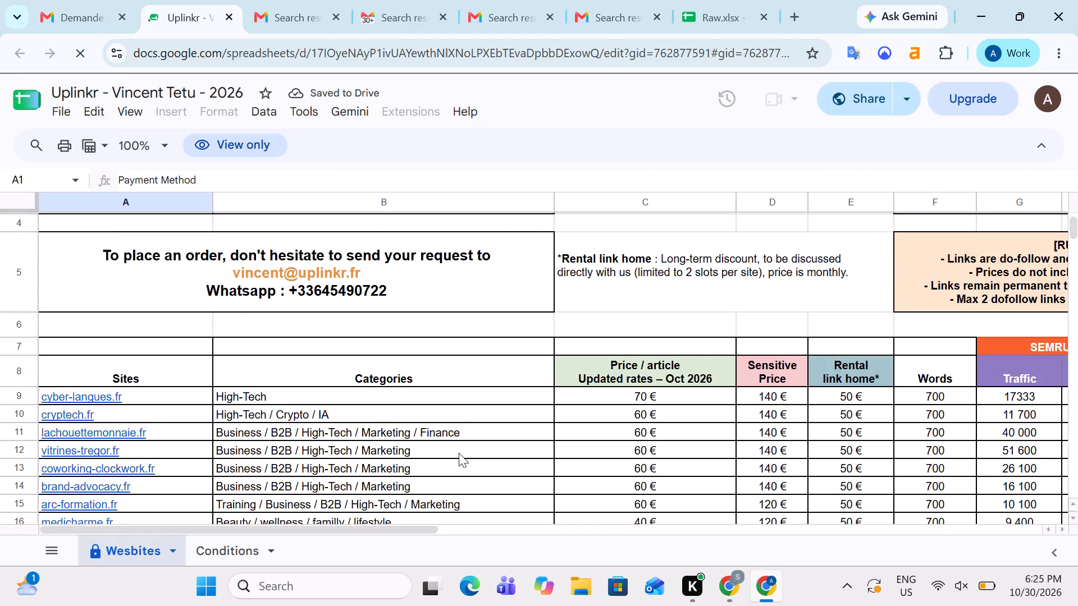
scroll(459, 453, up, 2)
scroll(459, 453, down, 10)
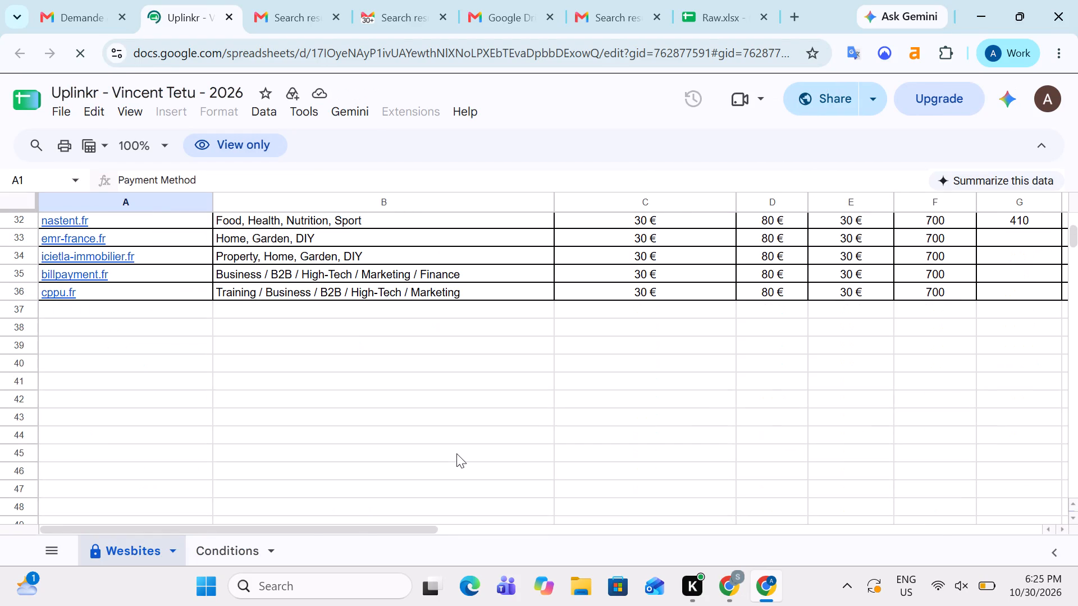
scroll(456, 453, up, 9)
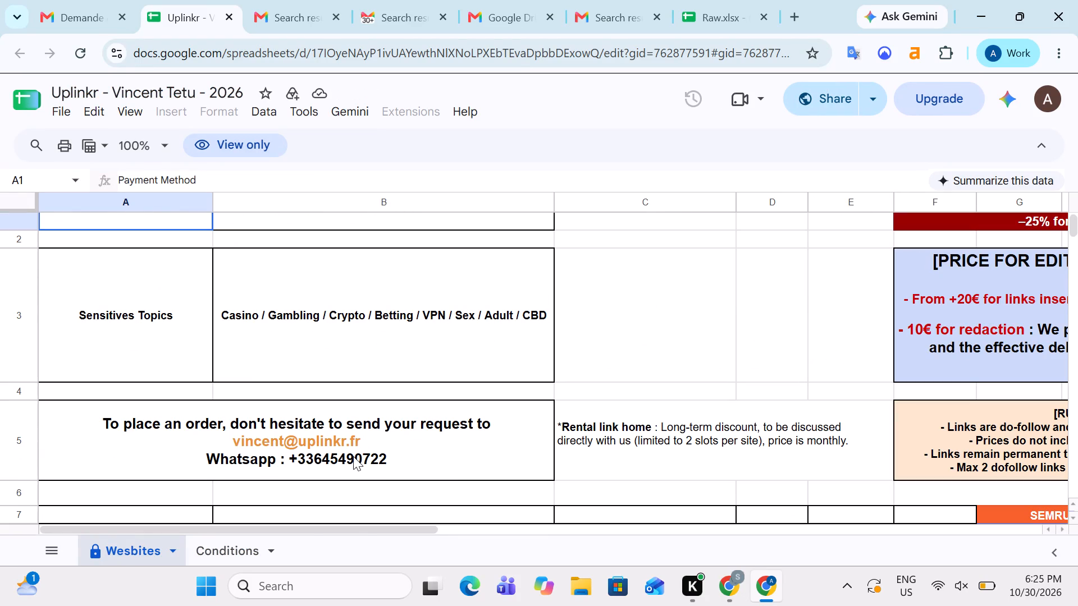
scroll(364, 434, down, 2)
scroll(364, 434, up, 2)
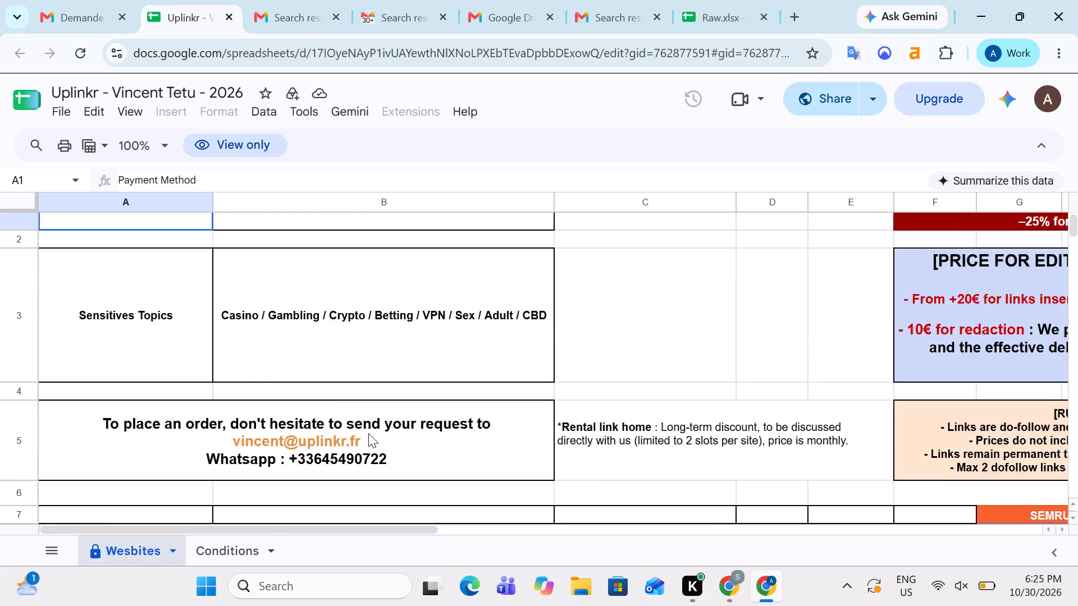
scroll(368, 433, up, 4)
click(234, 17)
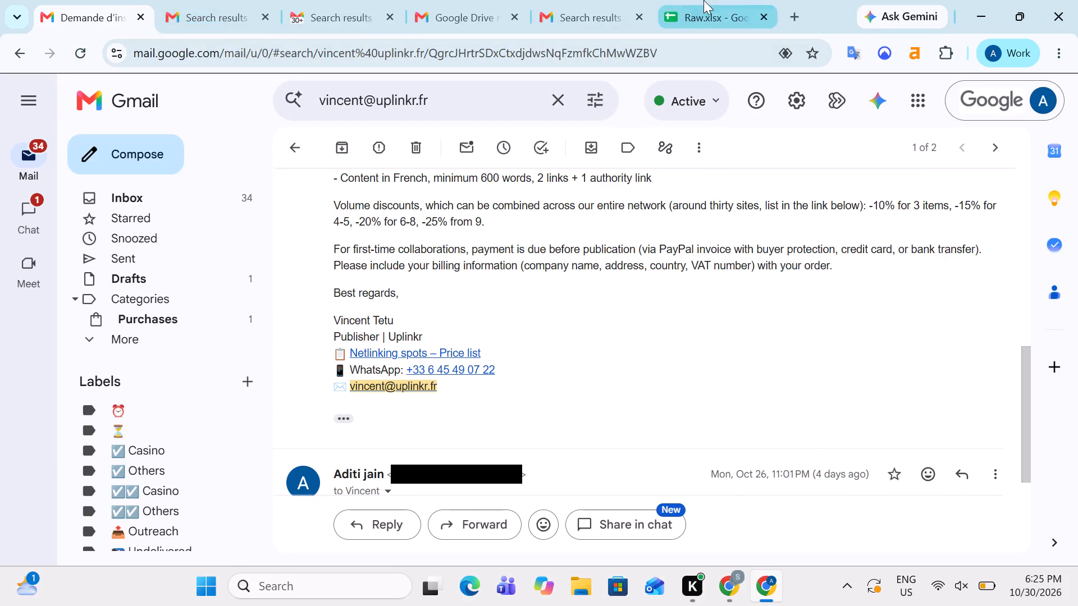
In the Raw spreadsheet's Full List sheet, set row 52's Seller Type to Publisher for the uplinkr.fr record.
click(705, 0)
key(Right)
key(Right)
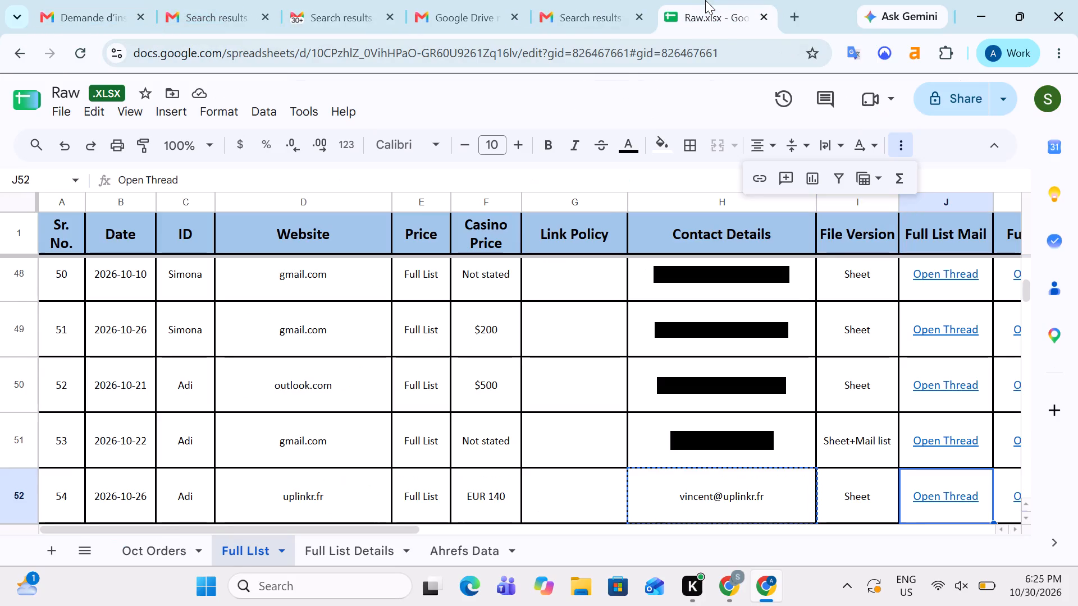
key(Right)
key(Right)
key(Right)
key(Right)
key(Right)
key(Right)
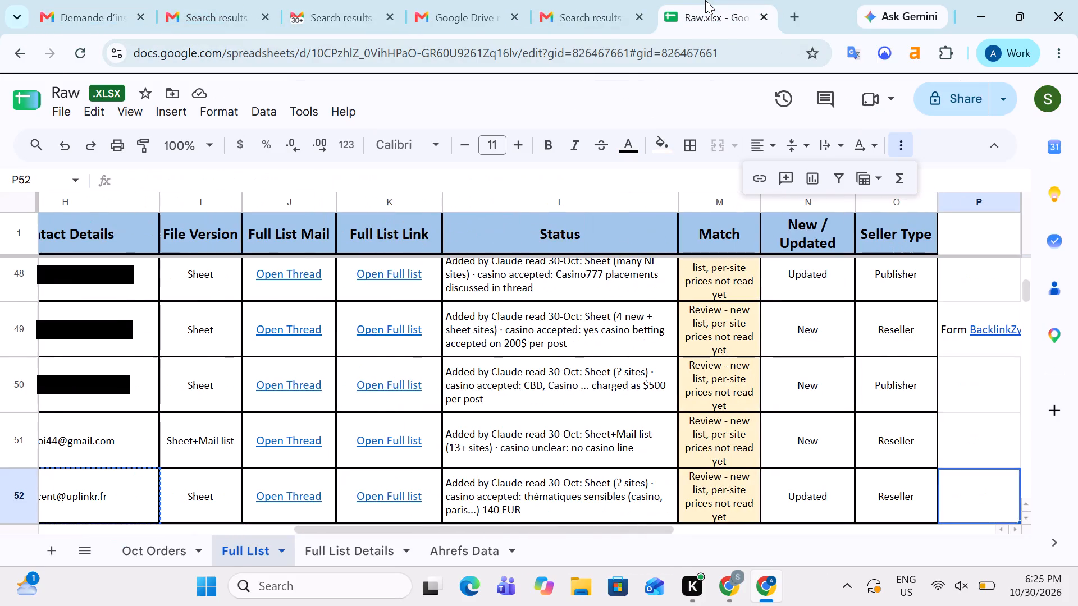
key(Left)
key(Left)
key(Right)
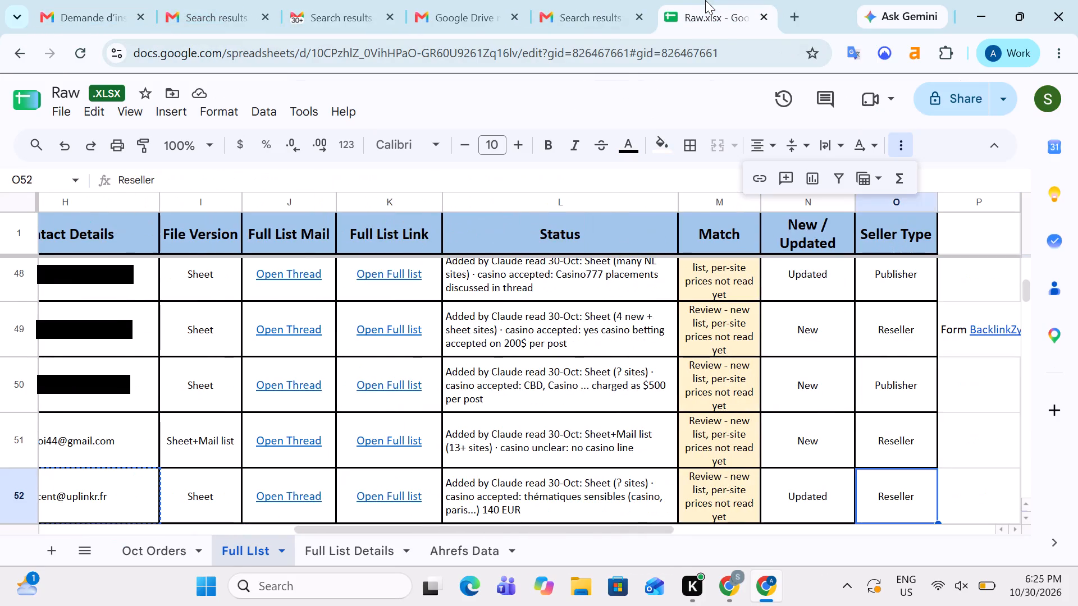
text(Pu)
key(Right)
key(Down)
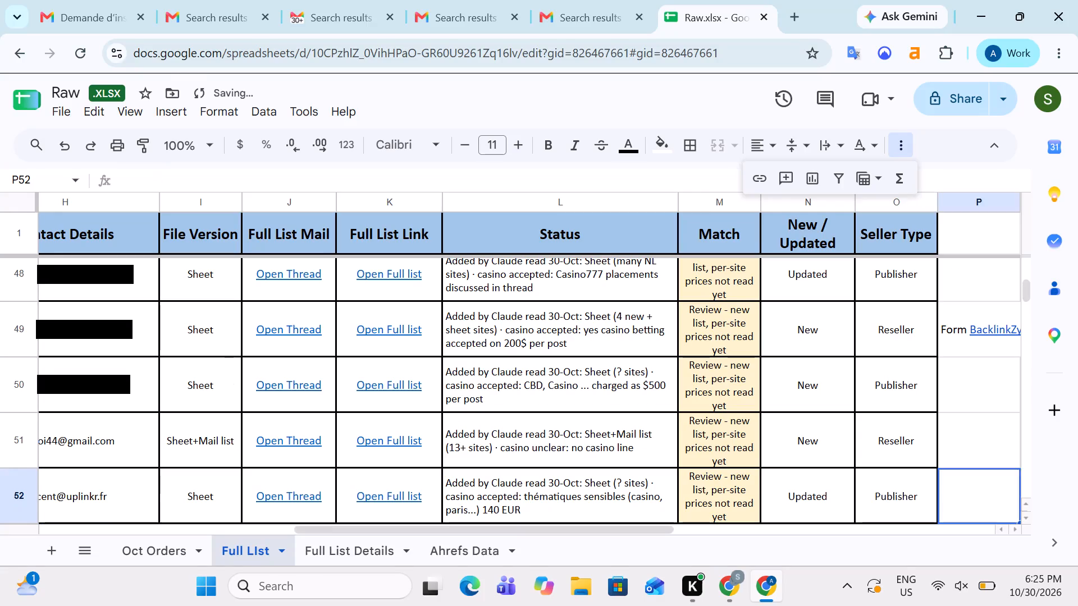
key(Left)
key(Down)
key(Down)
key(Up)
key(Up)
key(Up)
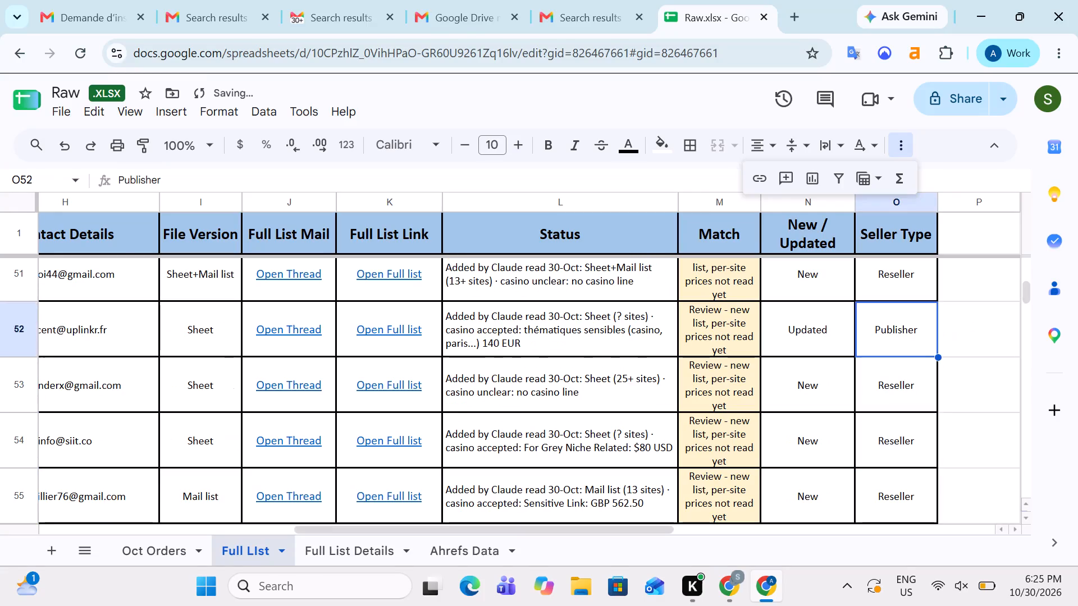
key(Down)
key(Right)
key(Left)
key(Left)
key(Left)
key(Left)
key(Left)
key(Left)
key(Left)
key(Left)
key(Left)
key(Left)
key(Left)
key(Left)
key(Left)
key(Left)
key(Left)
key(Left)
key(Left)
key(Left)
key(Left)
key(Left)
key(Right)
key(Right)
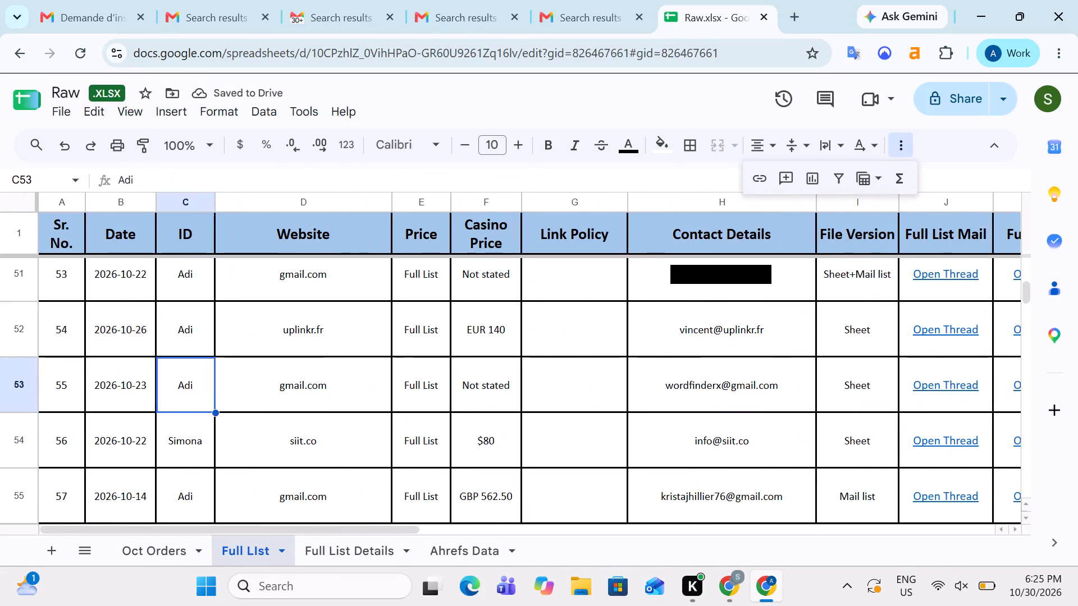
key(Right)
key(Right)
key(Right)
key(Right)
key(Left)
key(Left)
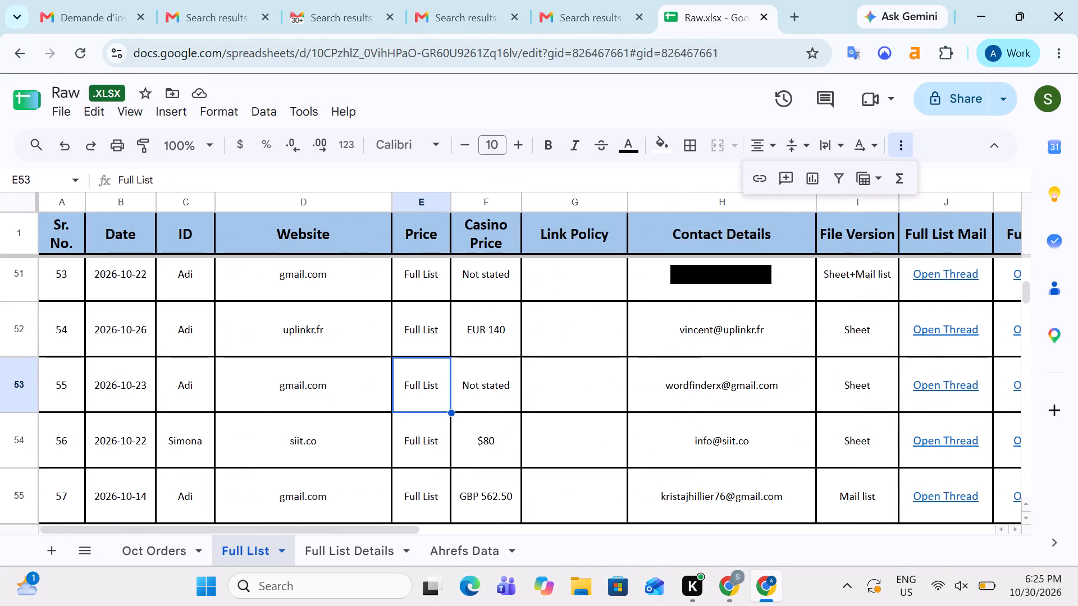